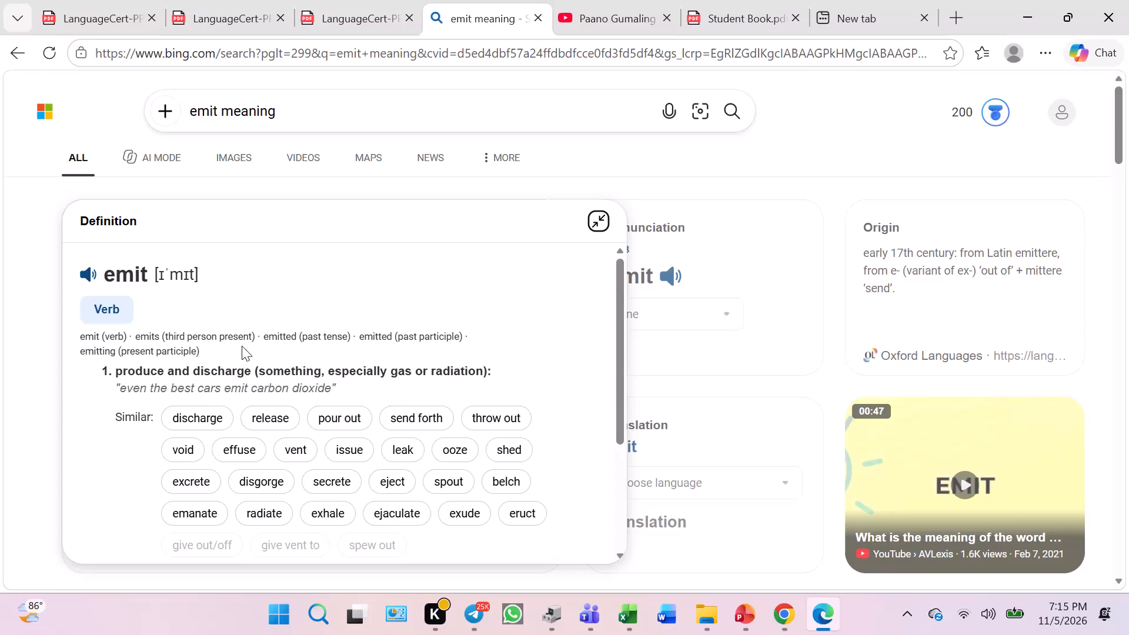
Read through the rest of the definition of emit and close its search tab.
scroll(328, 359, down, 1)
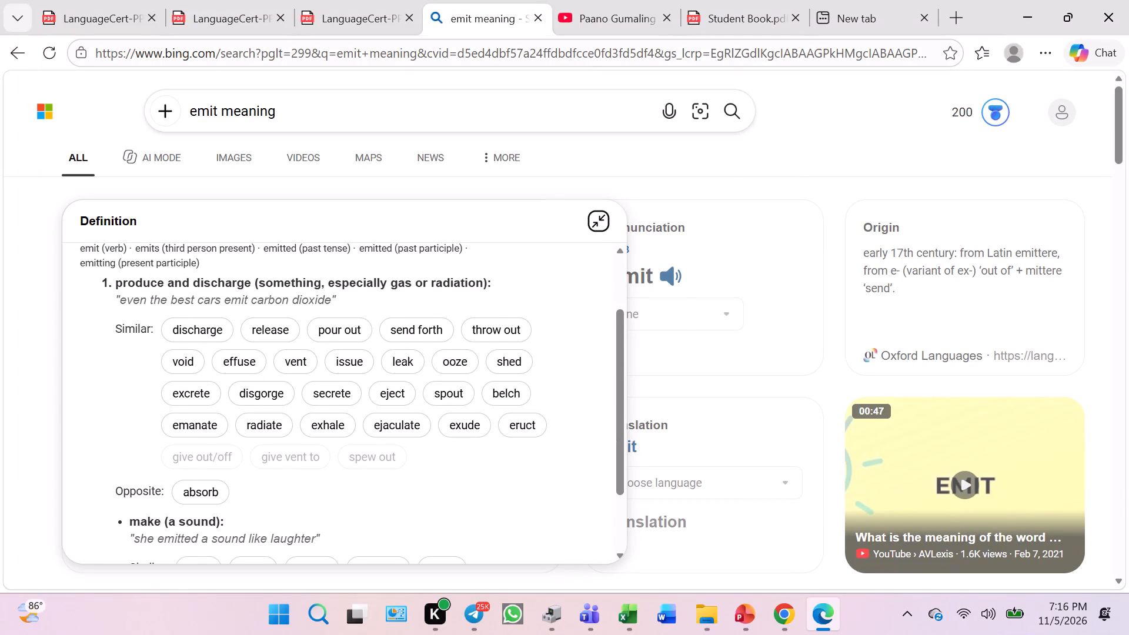
click(541, 15)
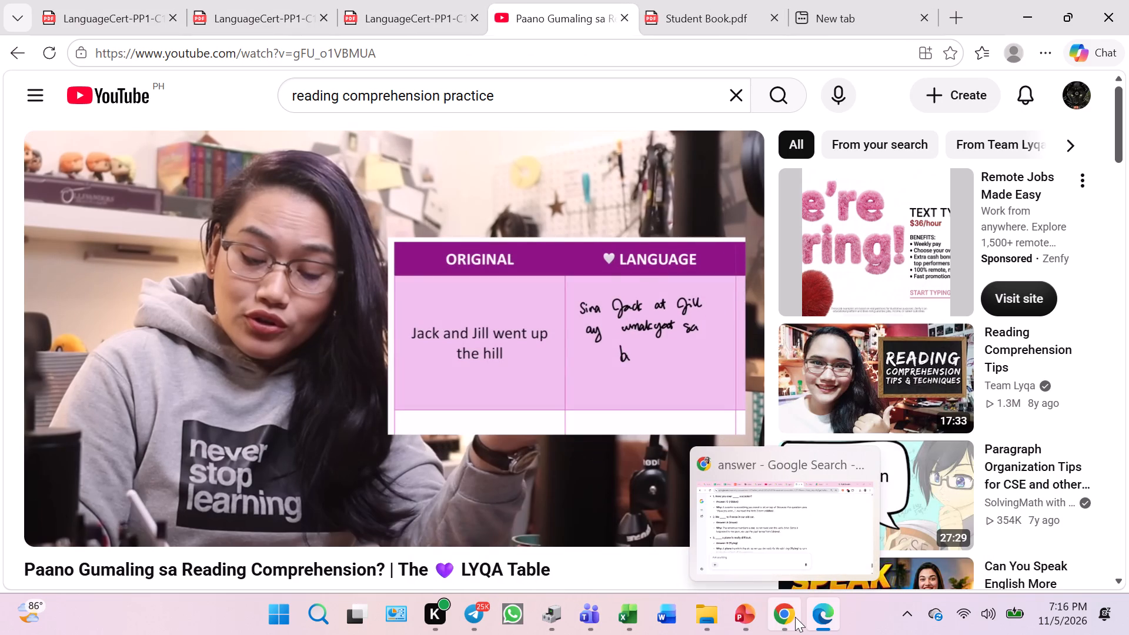
In File Explorer, move the Compact Preliminary for Schools TB PDF from Downloads into the minkhoi folder.
click(709, 620)
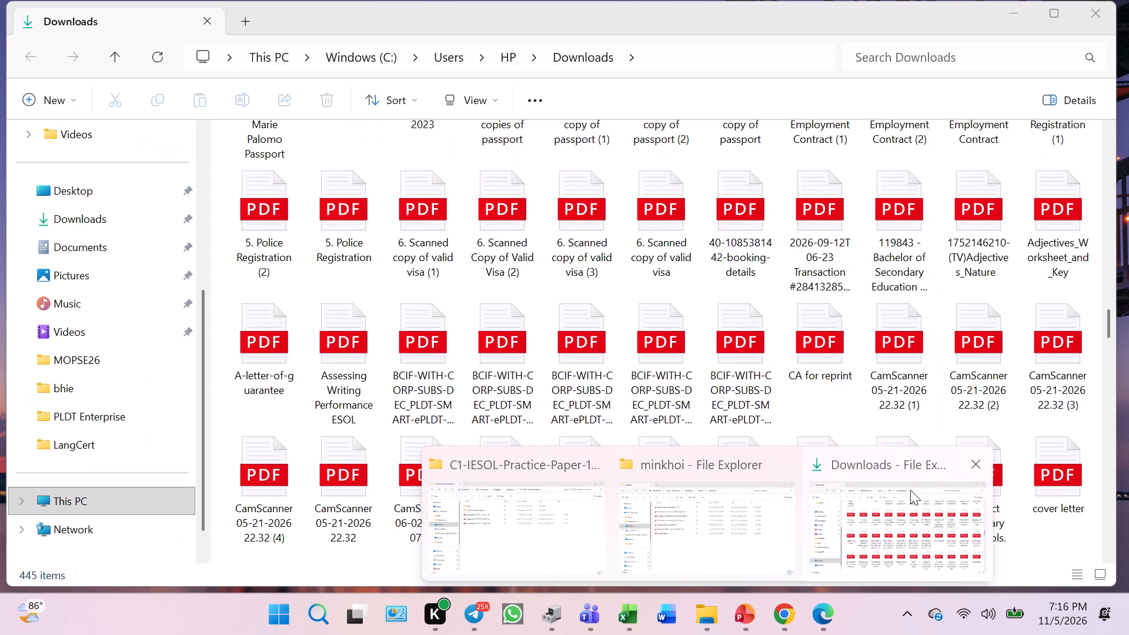
click(910, 489)
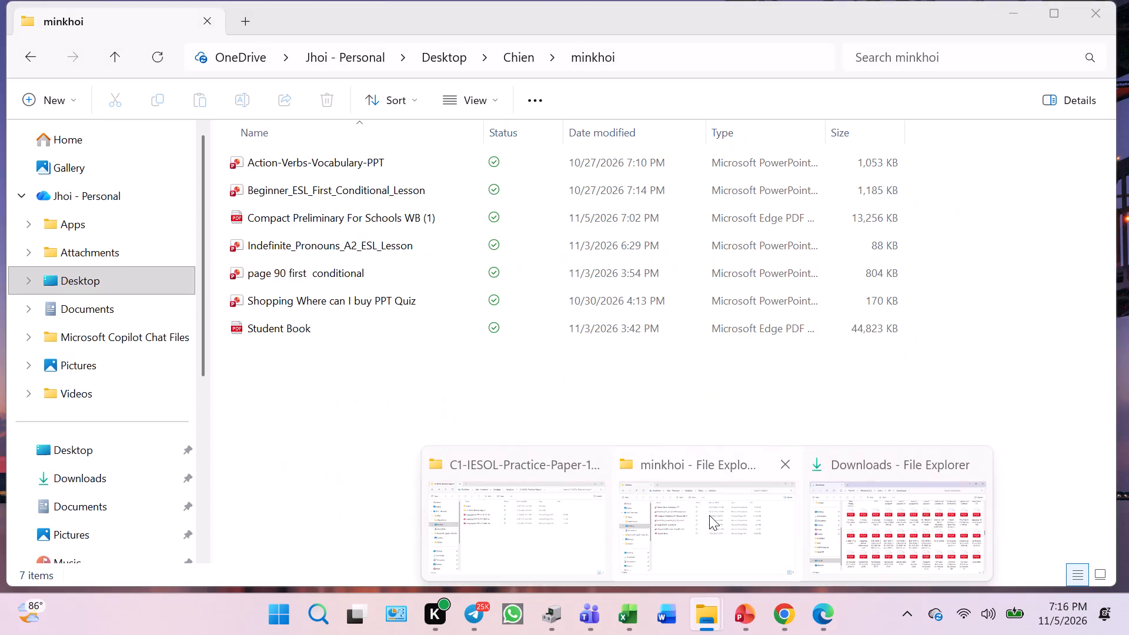
click(709, 515)
drag(478, 452, 484, 450)
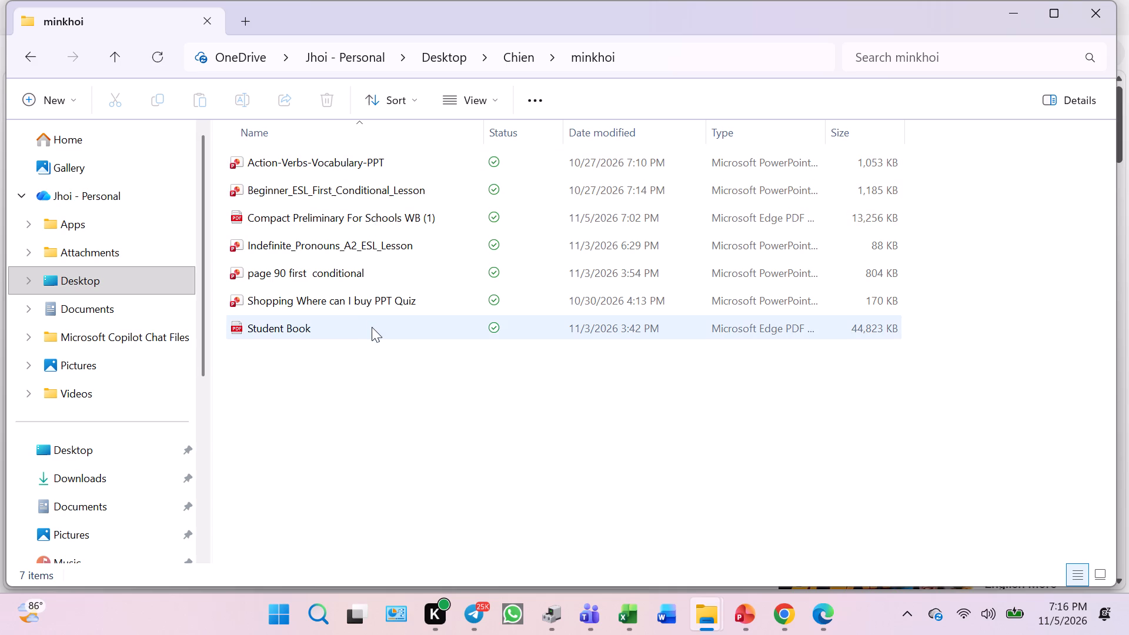
click(712, 612)
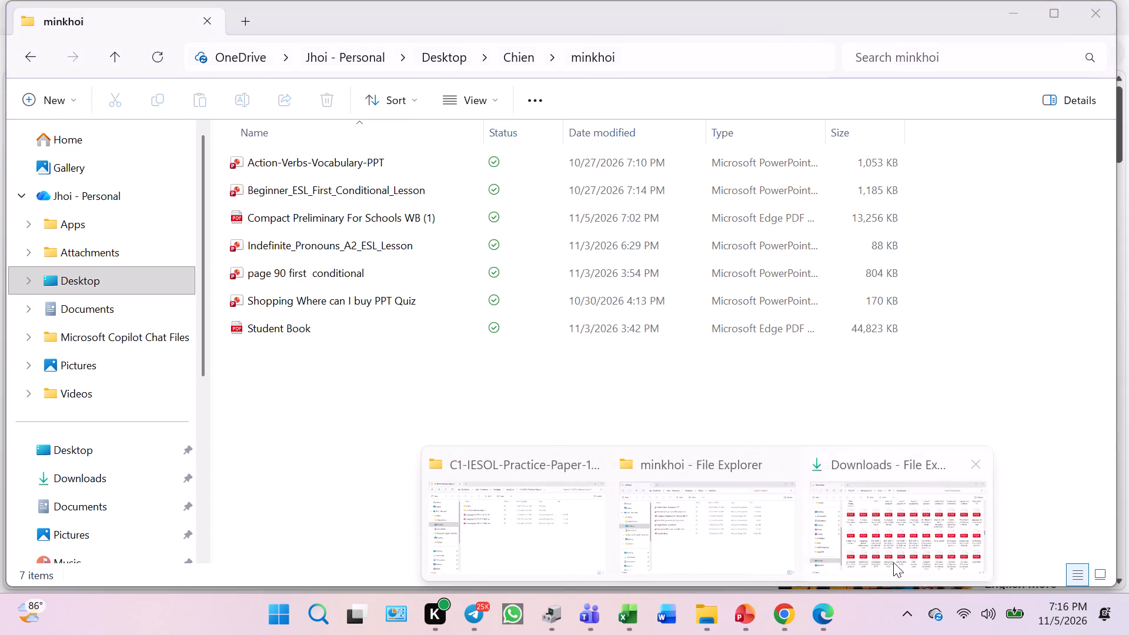
click(896, 550)
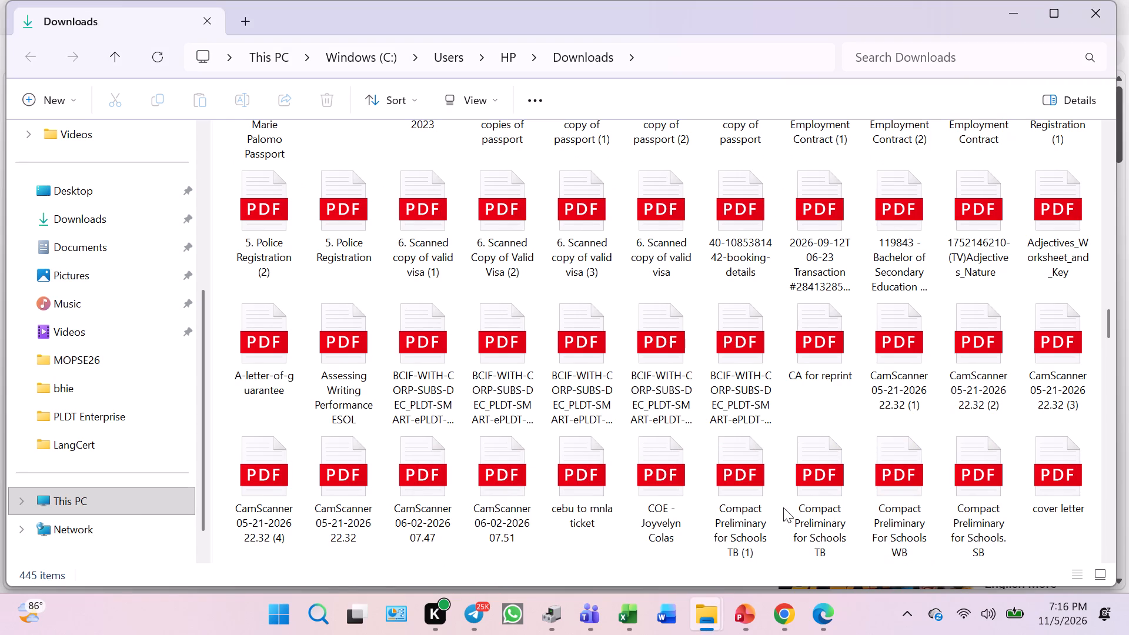
click(809, 510)
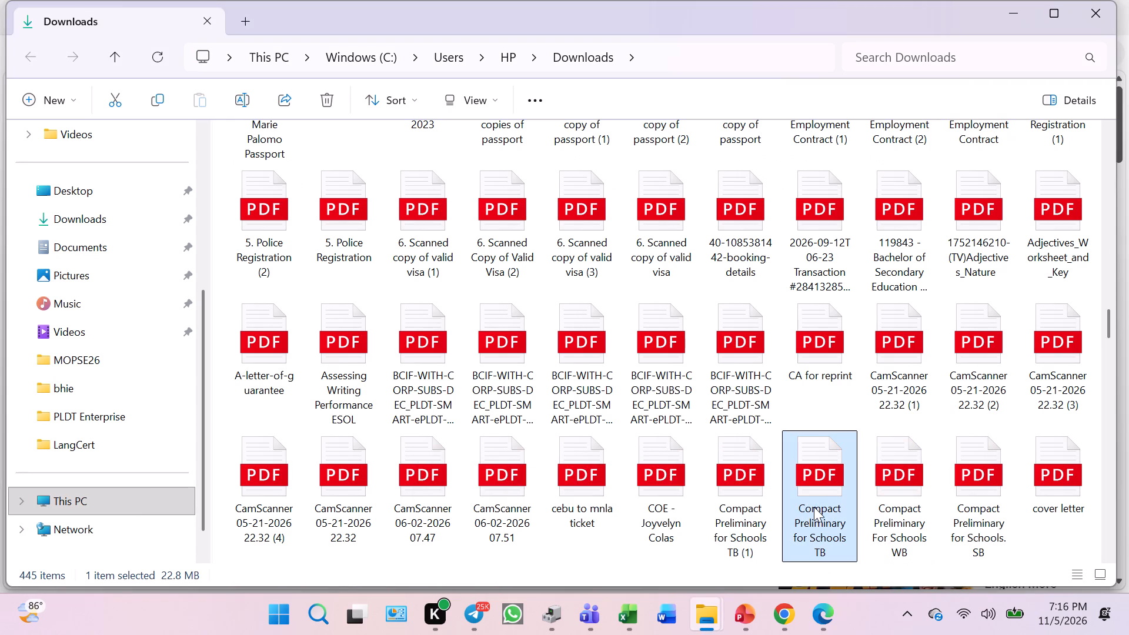
key(ctrl+x)
click(729, 612)
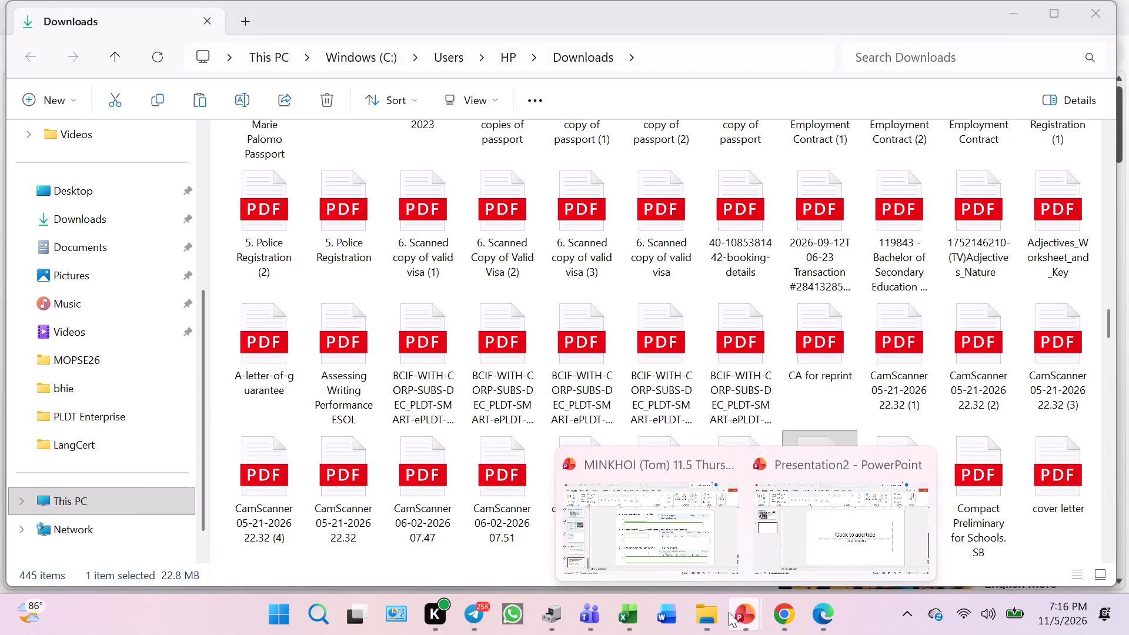
click(716, 614)
click(751, 519)
click(524, 502)
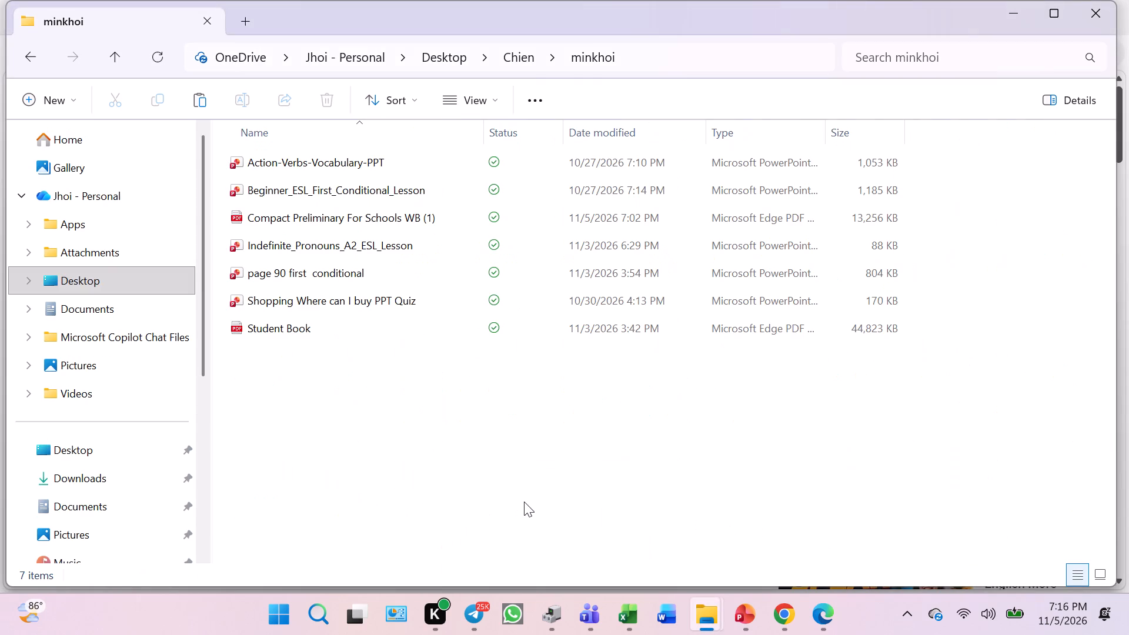
key(ctrl+v)
drag(558, 426, 568, 424)
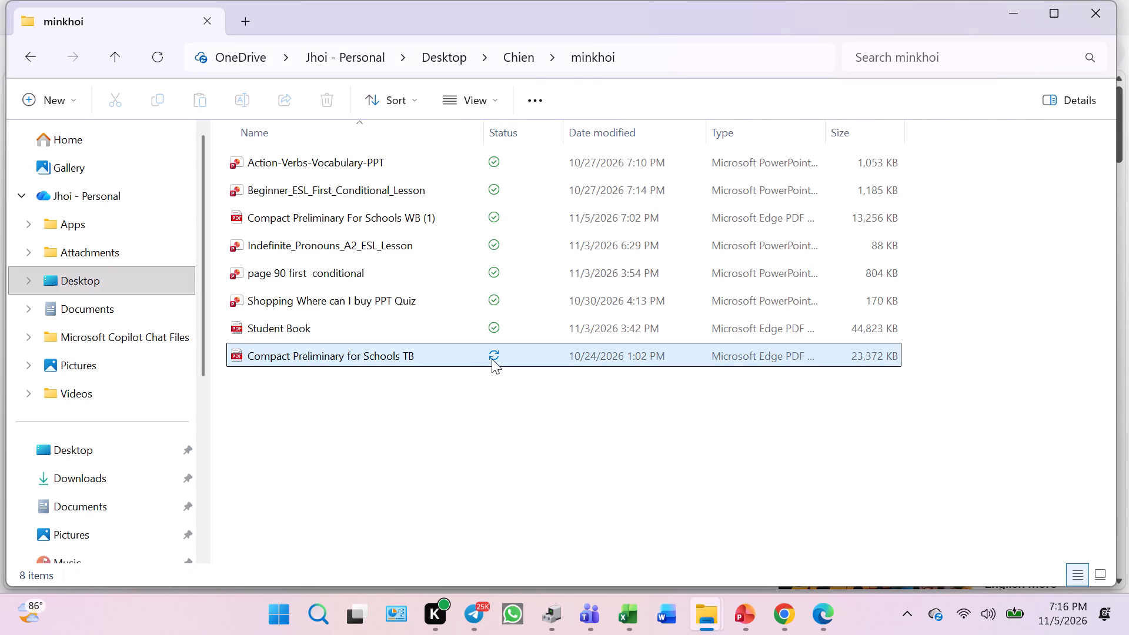
Open the Student Book PDF from the minkhoi folder and look over the Unit 13 hobby pages.
double_click(486, 356)
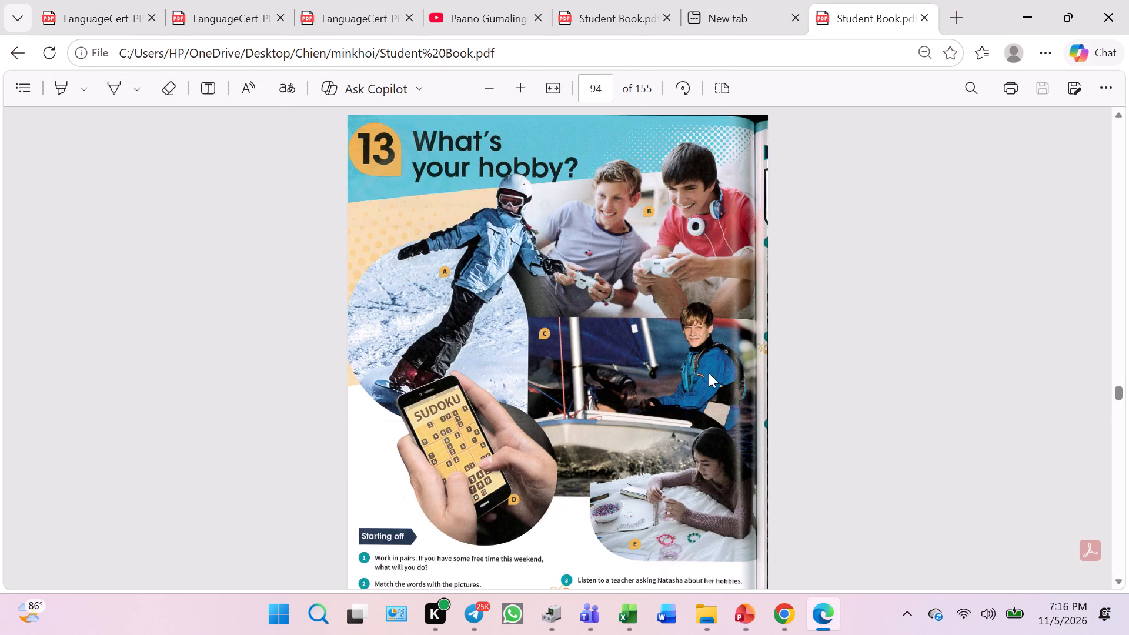
scroll(579, 391, down, 5)
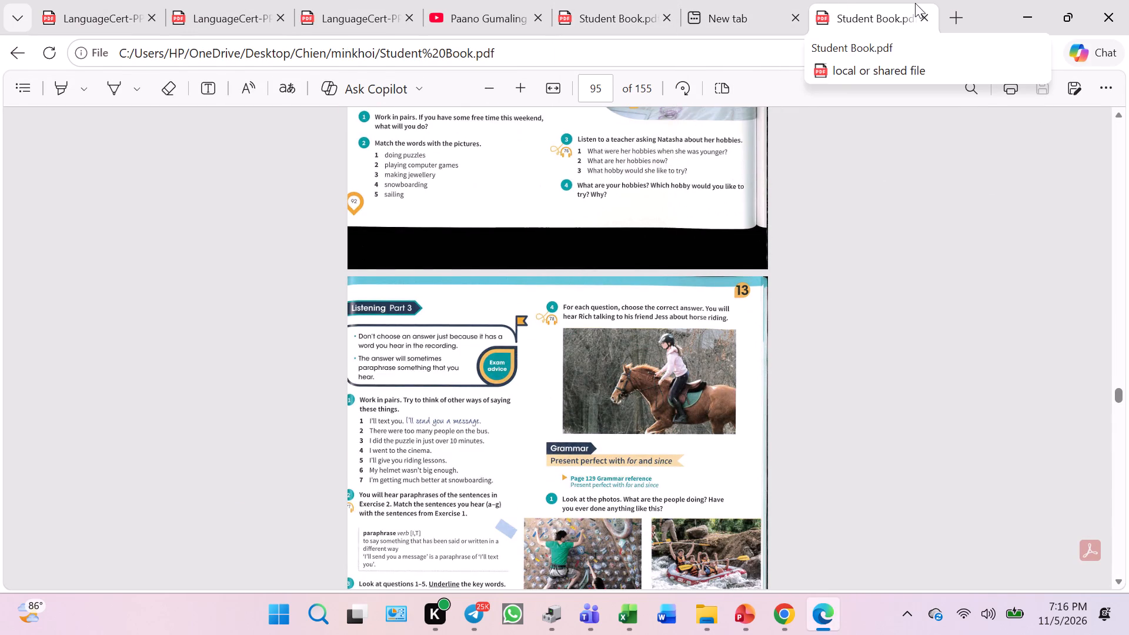
click(884, 17)
click(722, 19)
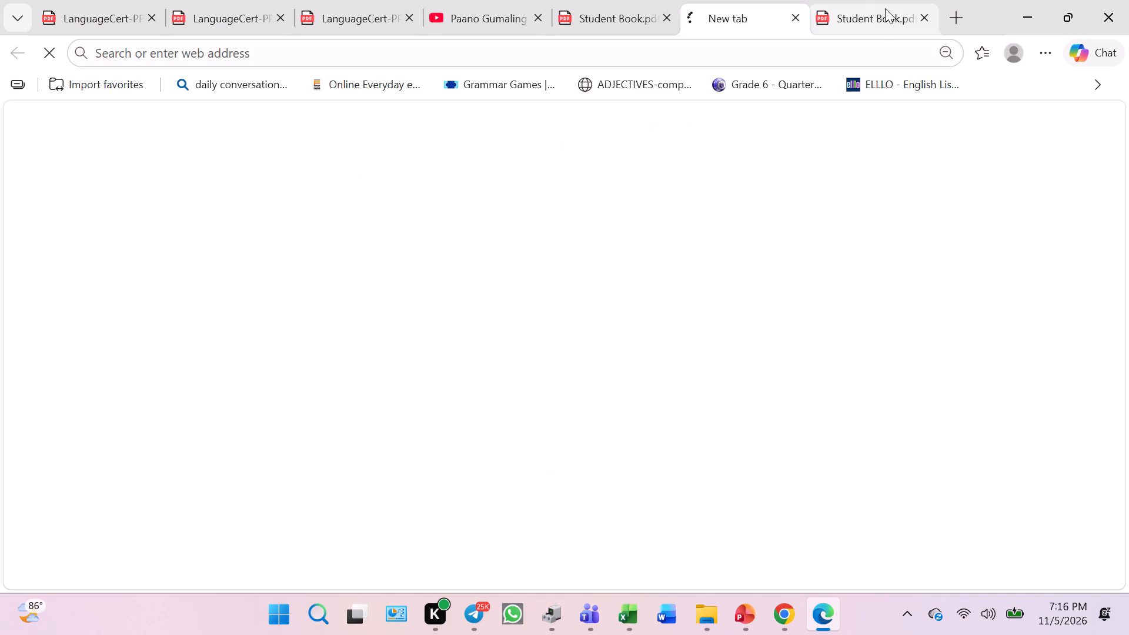
click(877, 6)
scroll(719, 448, down, 1)
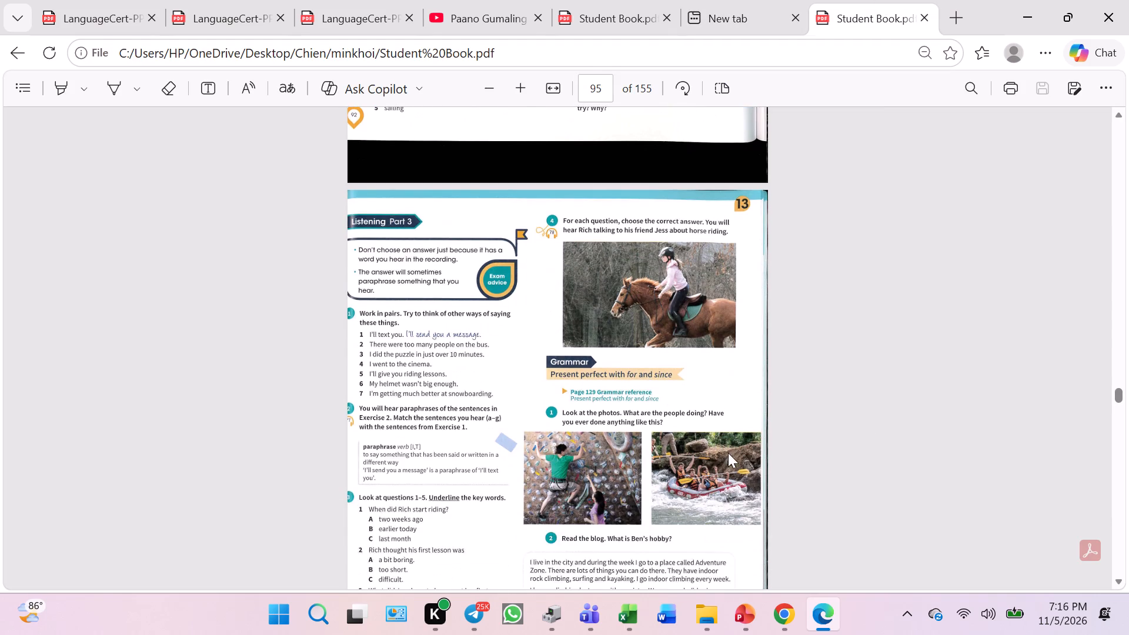
scroll(786, 473, up, 1)
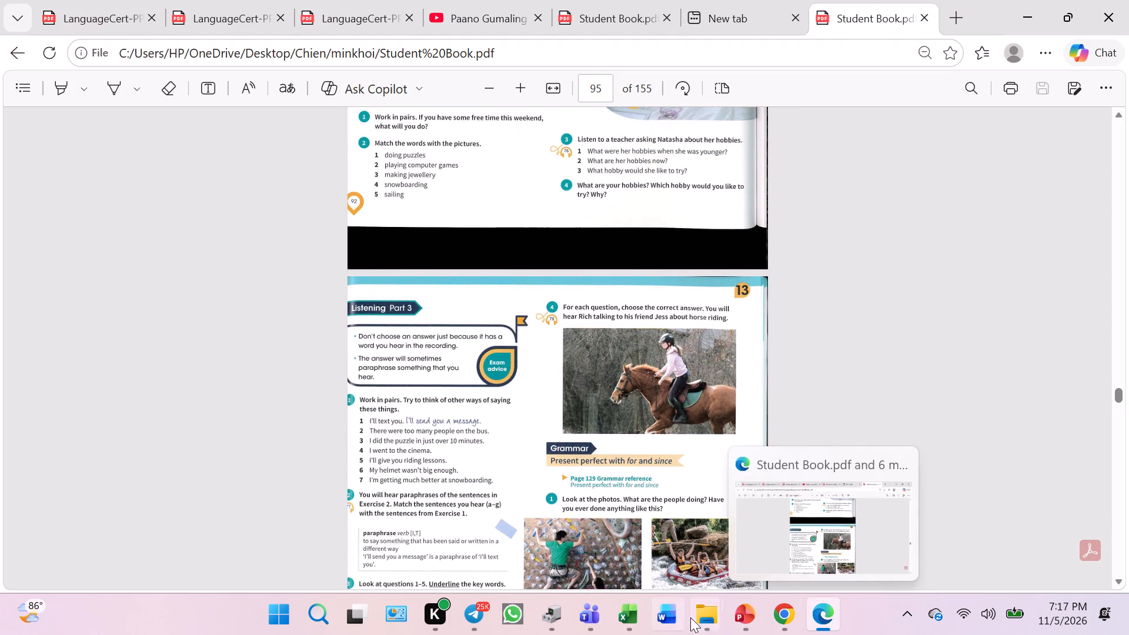
Open the Compact Preliminary for Schools TB PDF from the minkhoi folder.
click(704, 610)
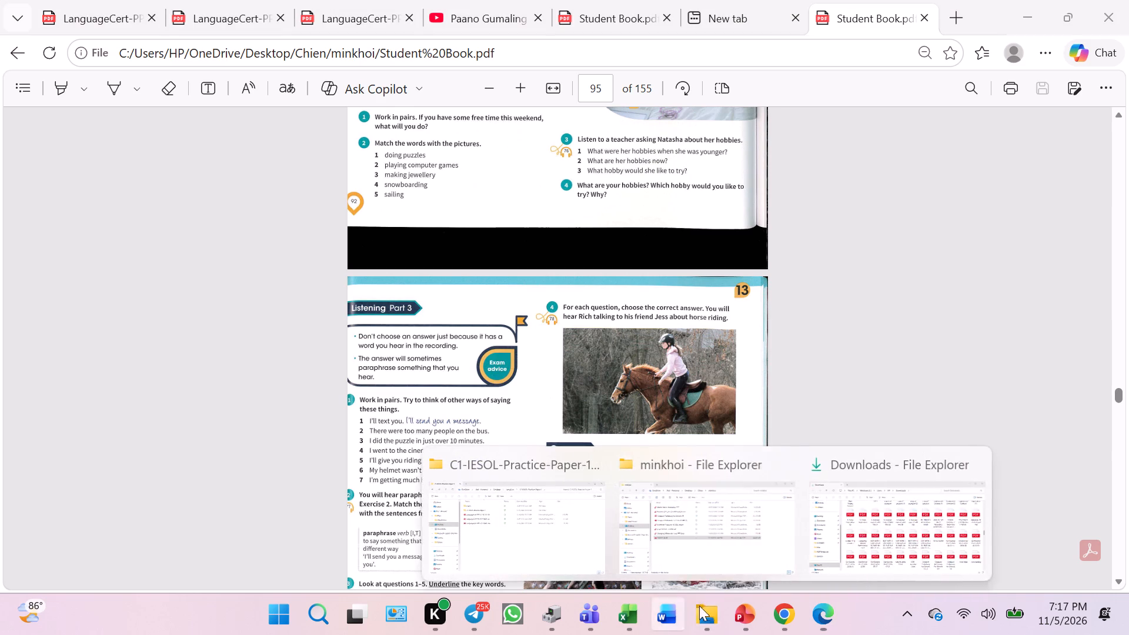
click(730, 530)
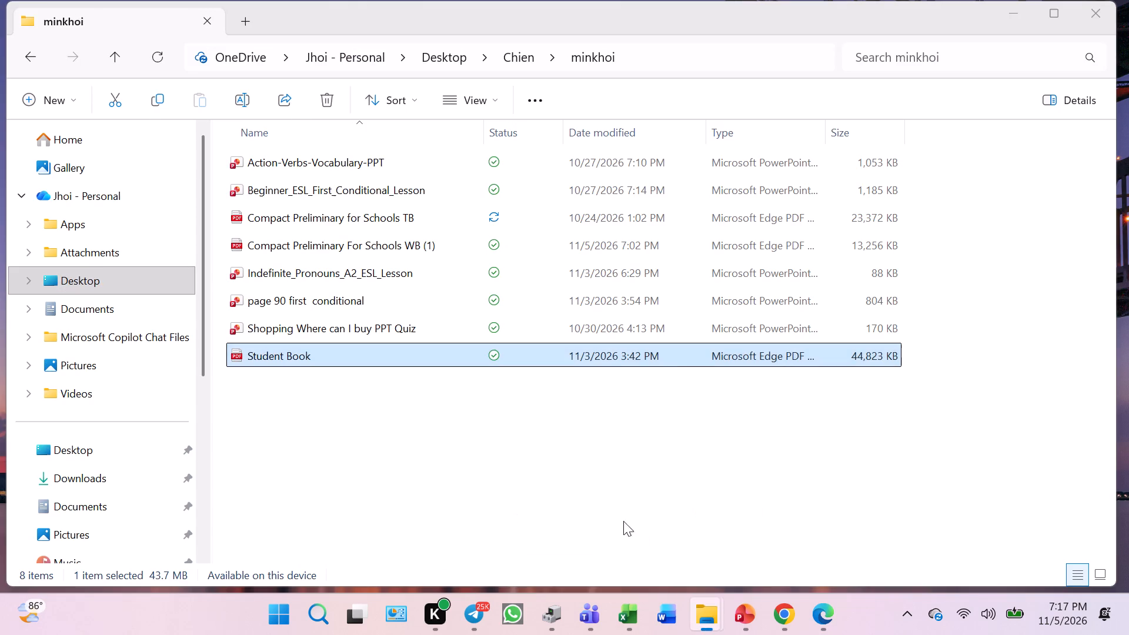
click(474, 477)
double_click(384, 219)
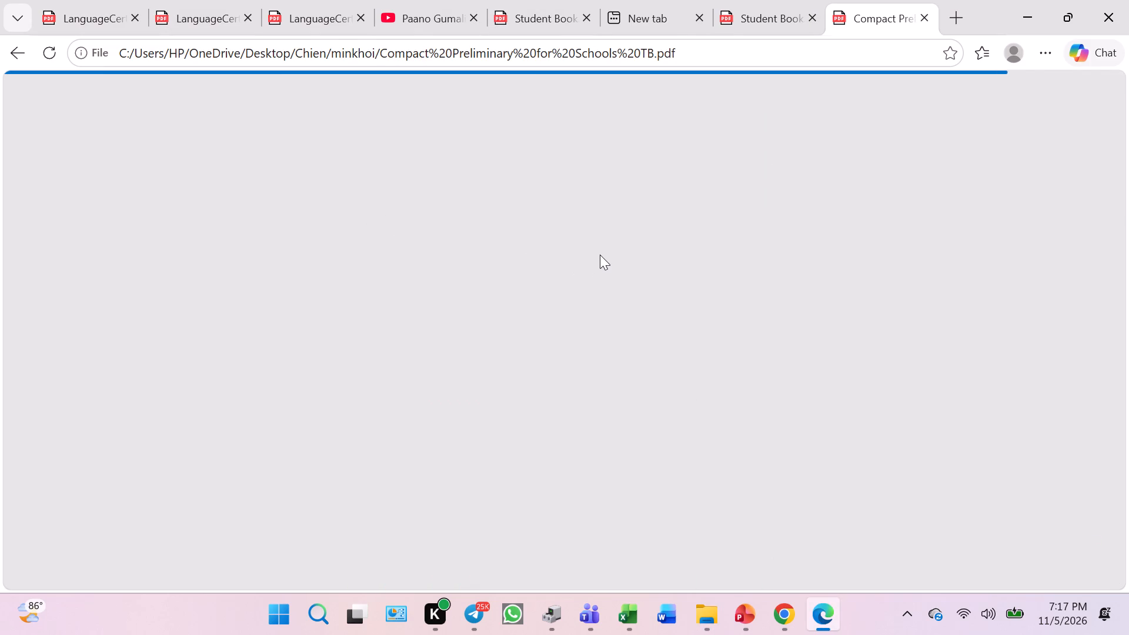
Look through the teacher's book's opening pages and its full contents list, including the answer key sections.
scroll(680, 326, down, 10)
scroll(664, 357, down, 19)
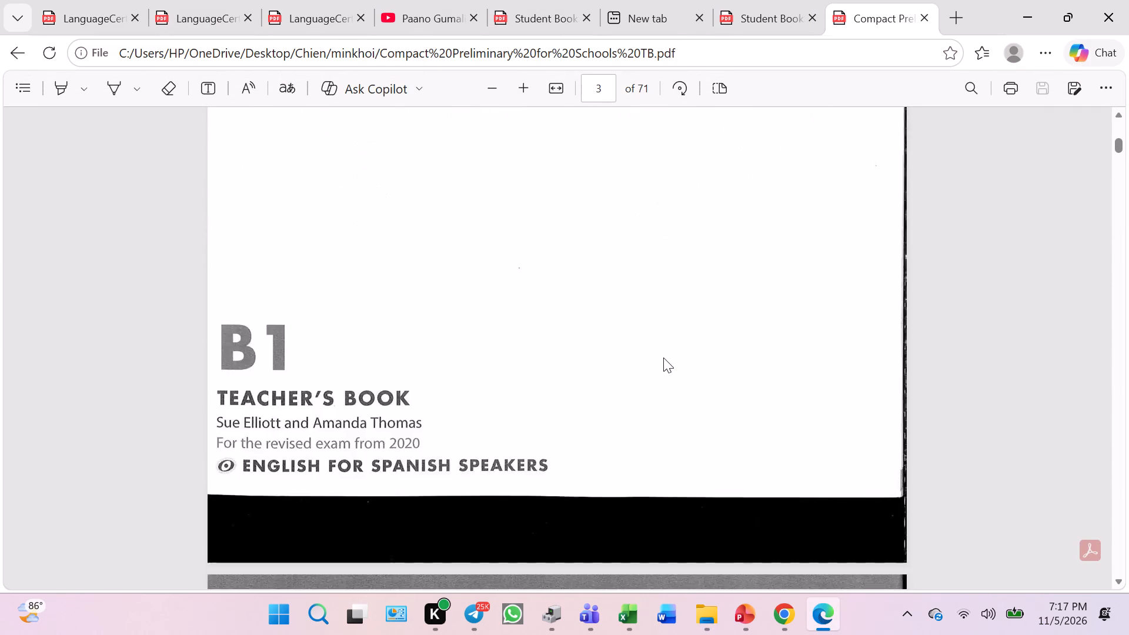
scroll(663, 357, down, 17)
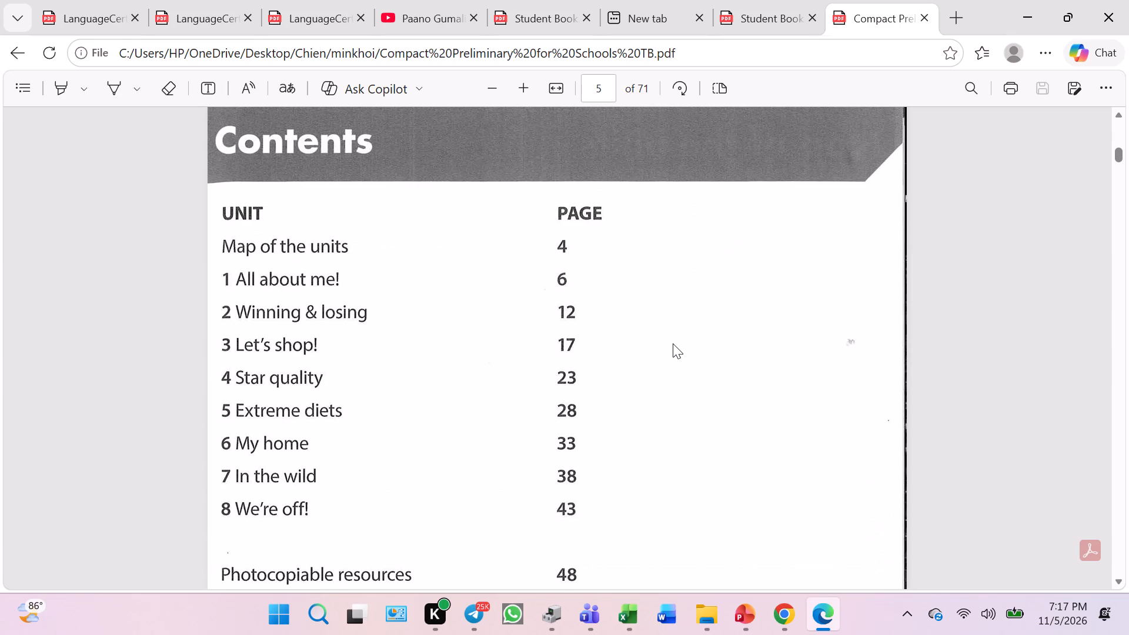
scroll(673, 343, down, 6)
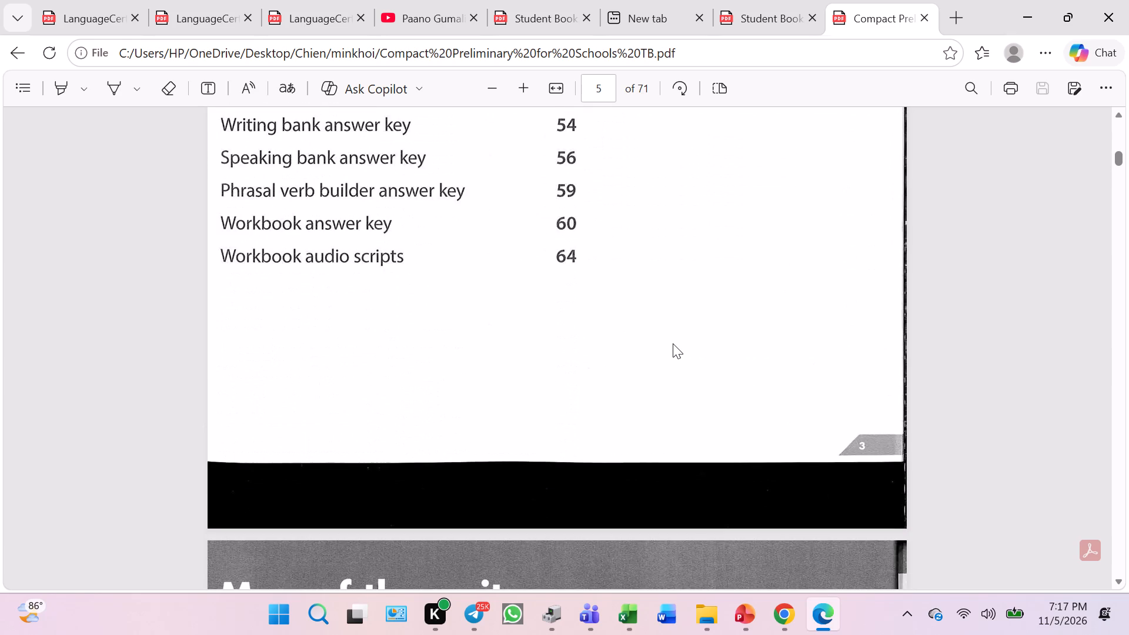
scroll(673, 343, up, 2)
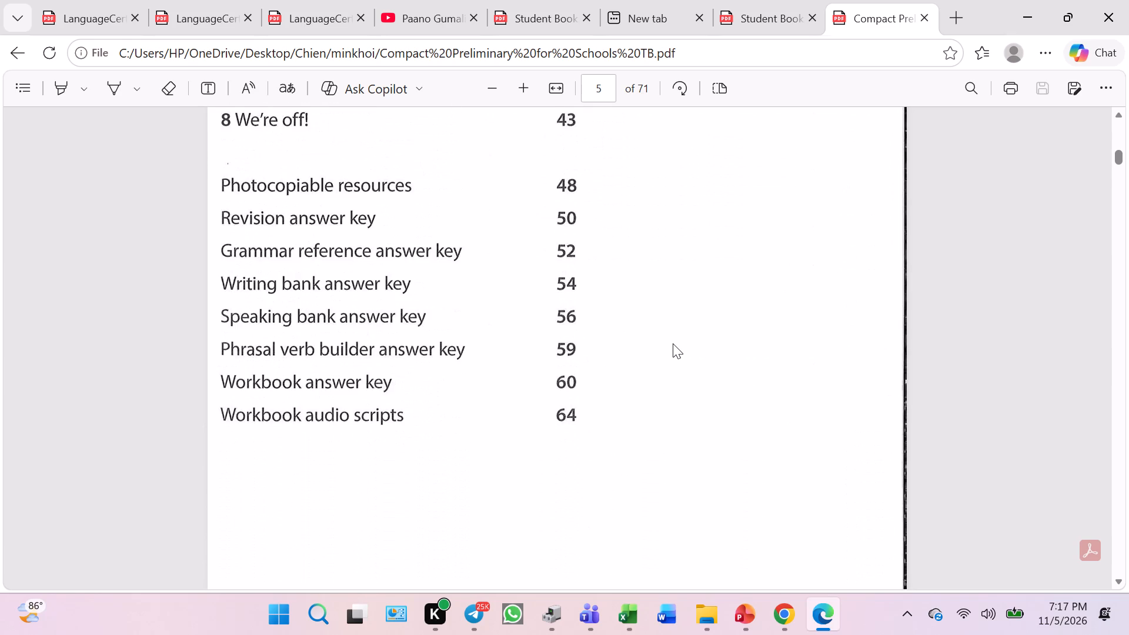
Skim the Unit 1 All About Me! teaching notes, answers and recording scripts in the teacher's book.
scroll(673, 343, down, 16)
scroll(673, 343, down, 15)
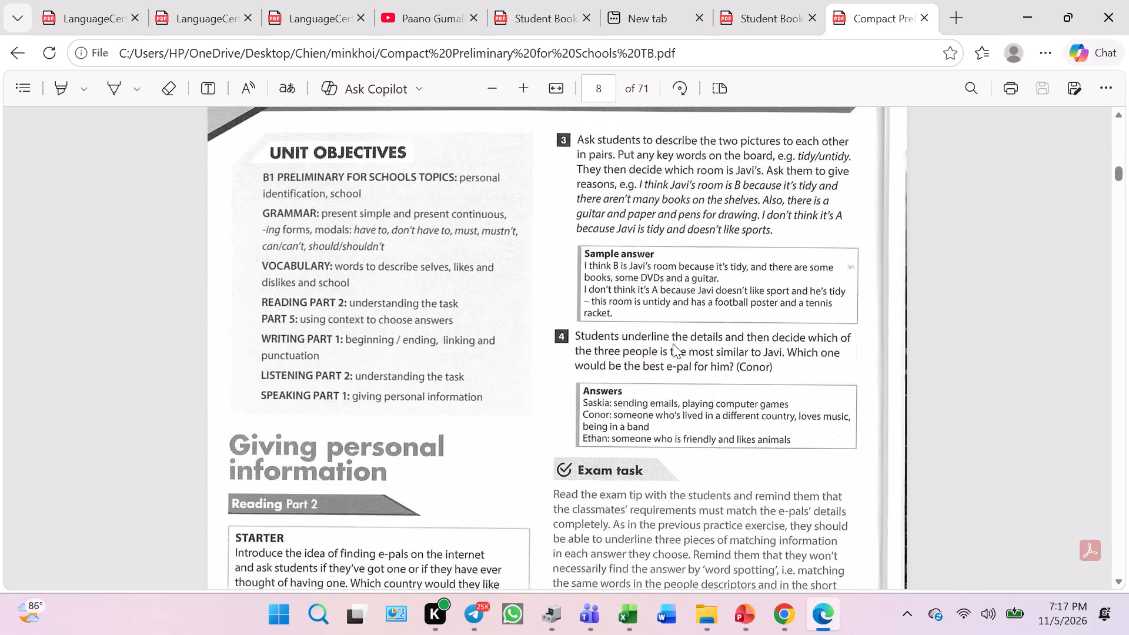
scroll(673, 343, down, 18)
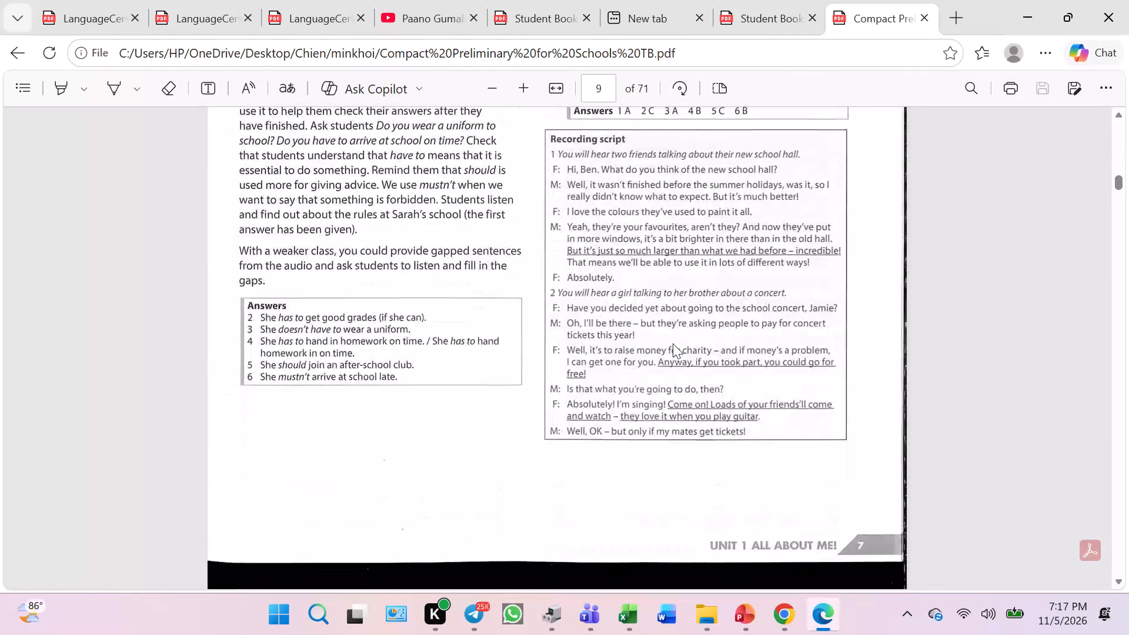
scroll(673, 343, down, 15)
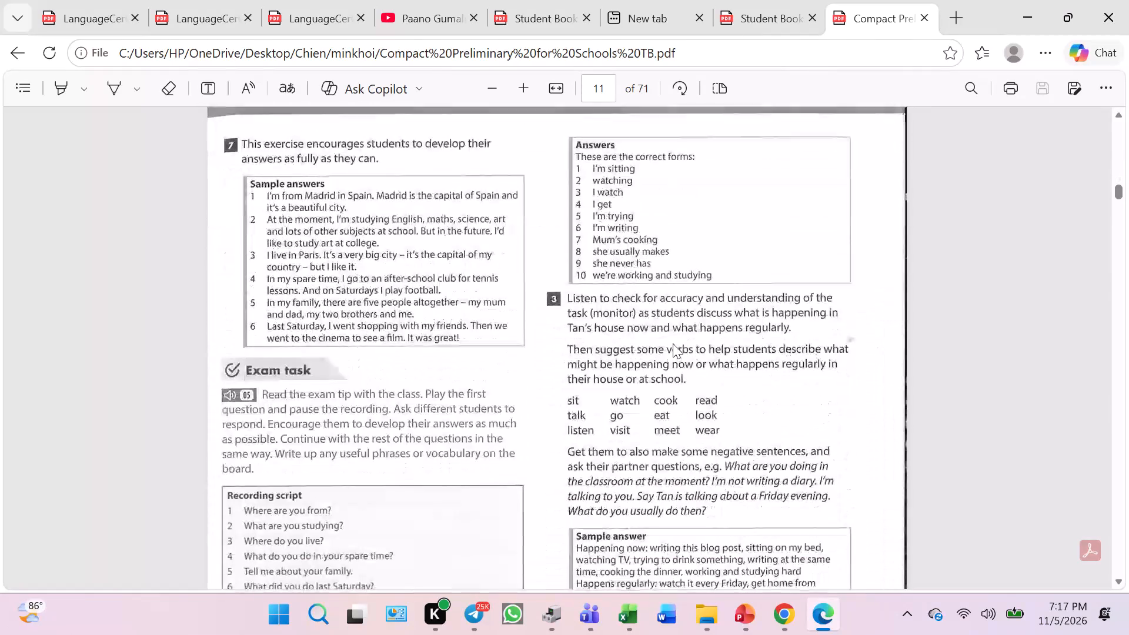
scroll(673, 343, down, 3)
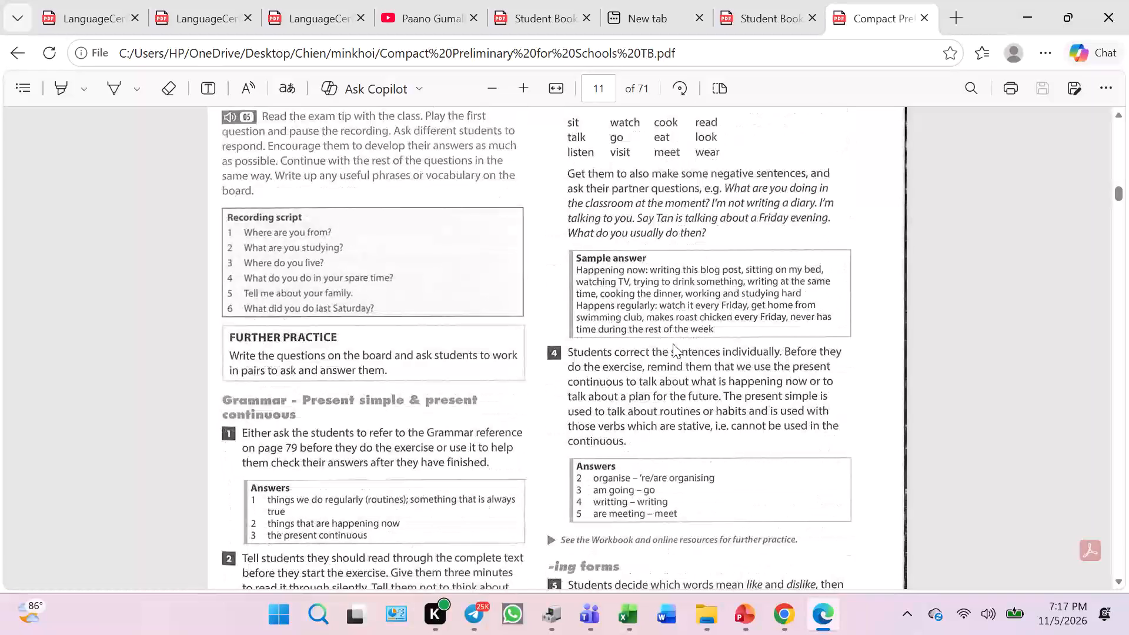
scroll(673, 343, down, 10)
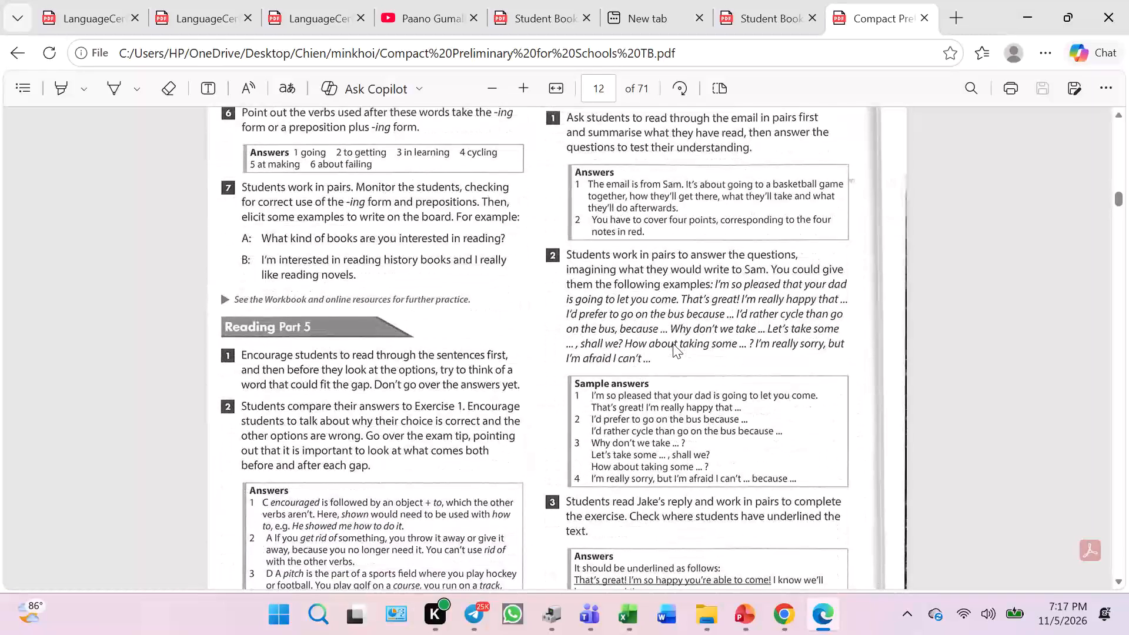
scroll(673, 343, down, 5)
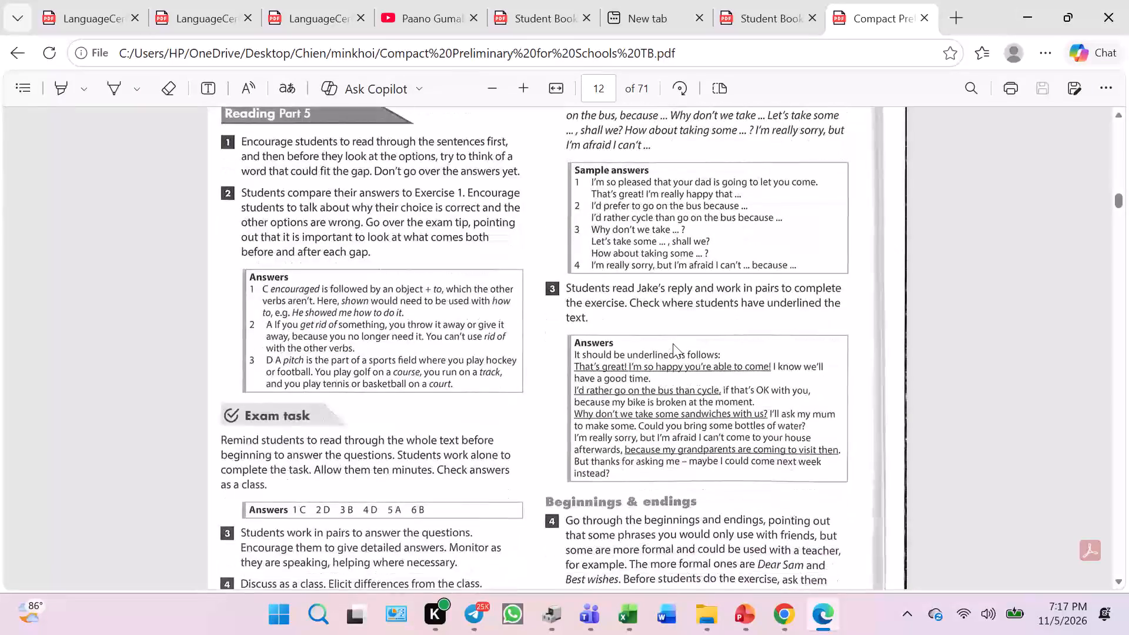
click(1019, 360)
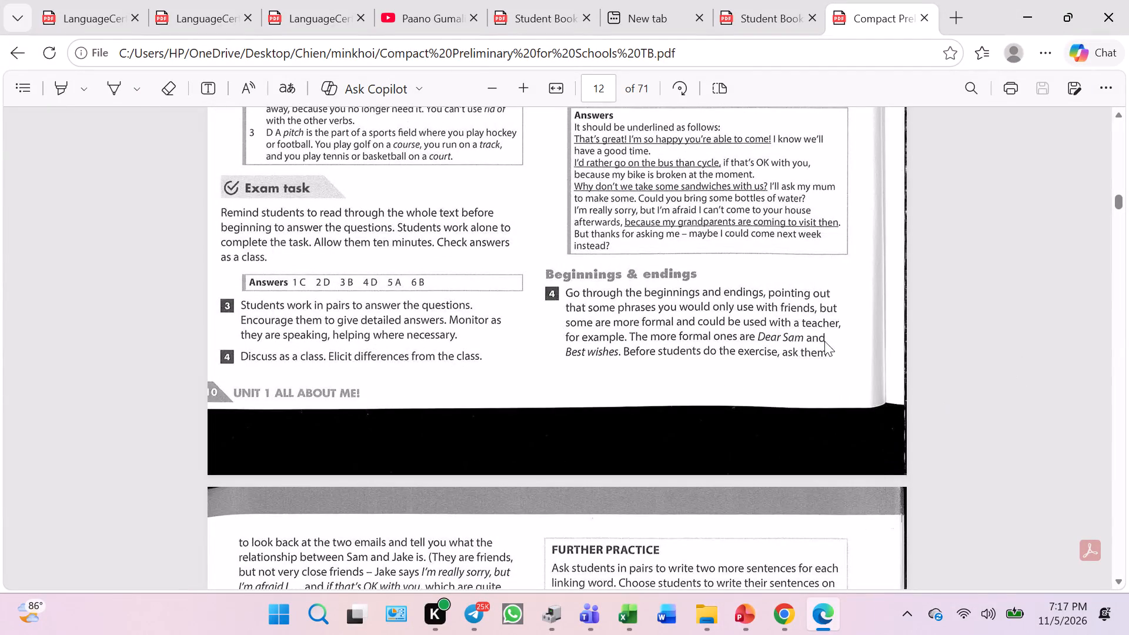
scroll(878, 477, down, 3)
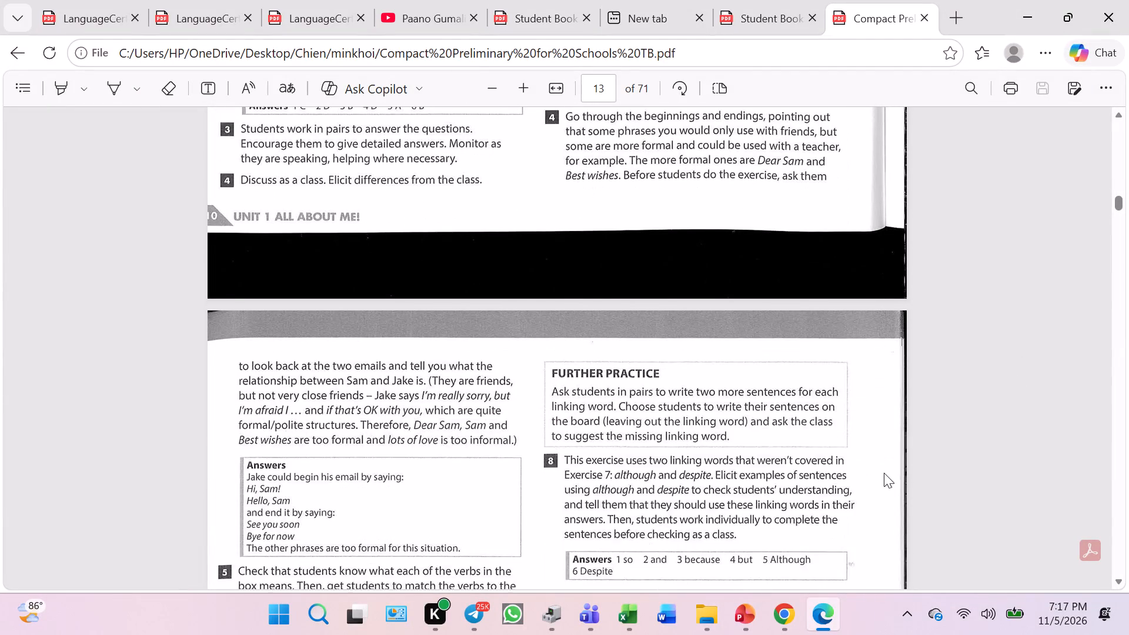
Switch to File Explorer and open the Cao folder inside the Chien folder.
click(747, 614)
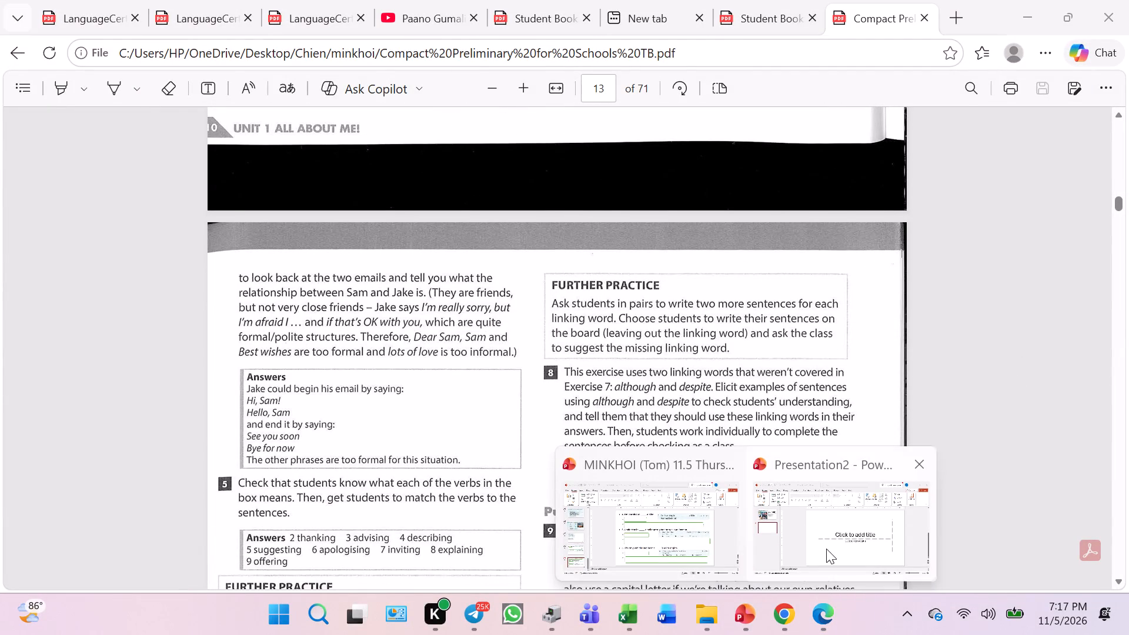
click(716, 619)
click(741, 529)
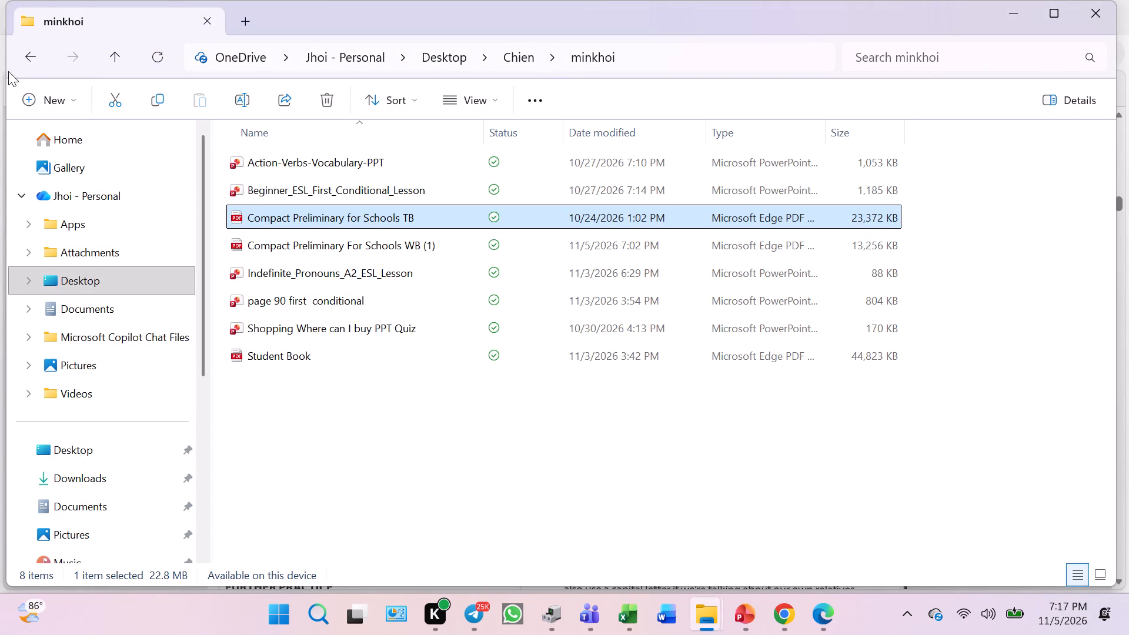
click(26, 54)
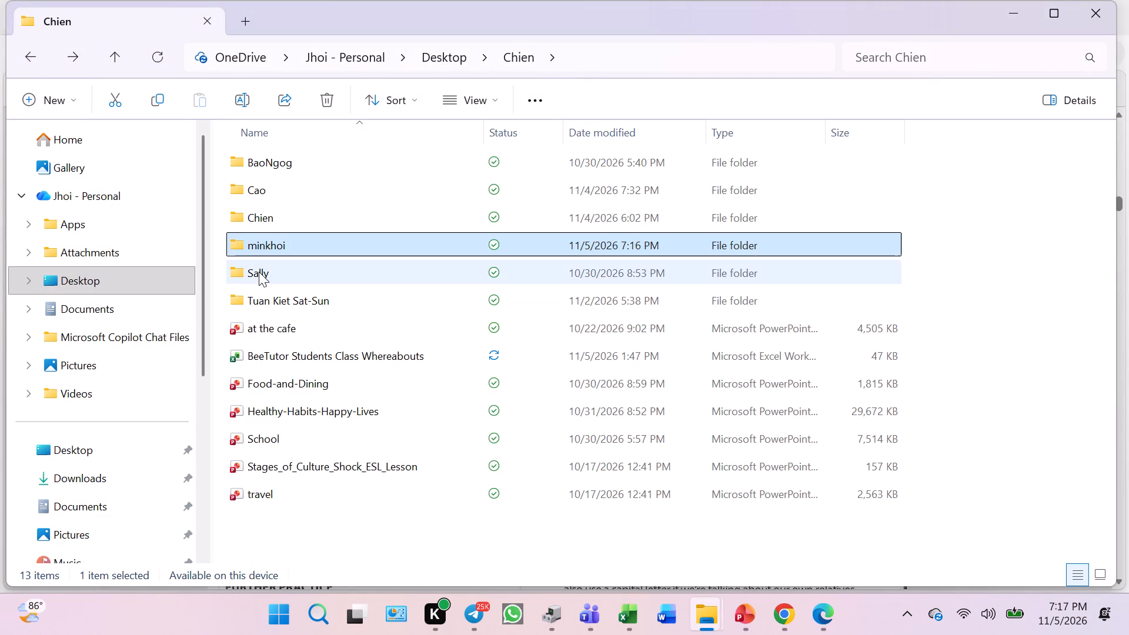
double_click(269, 193)
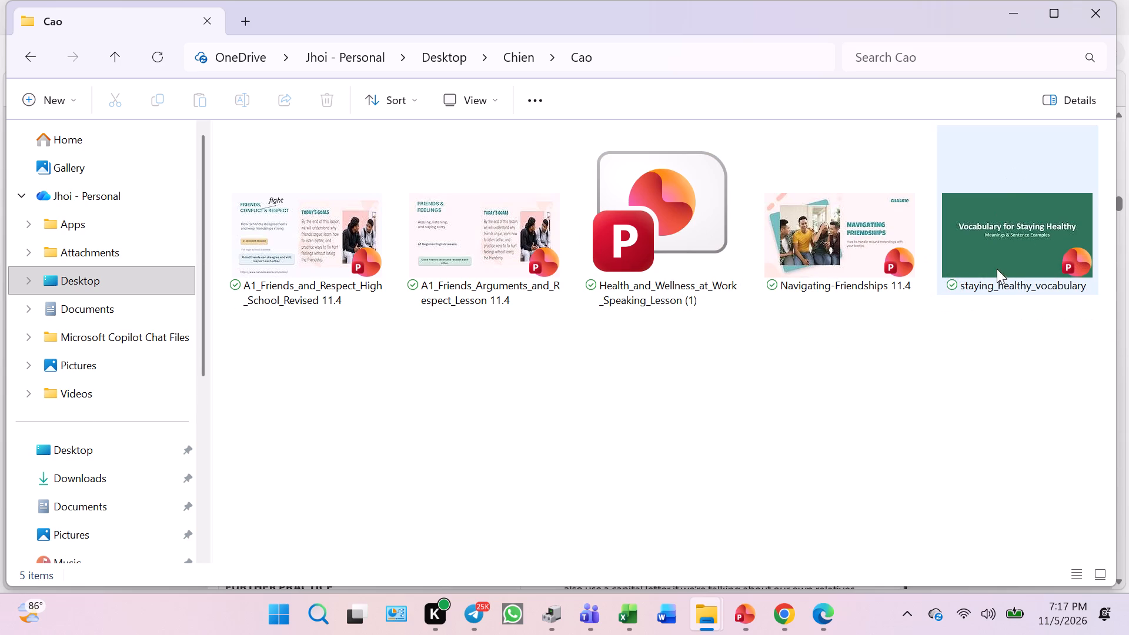
Open the staying_healthy_vocabulary presentation from the Cao folder.
double_click(992, 243)
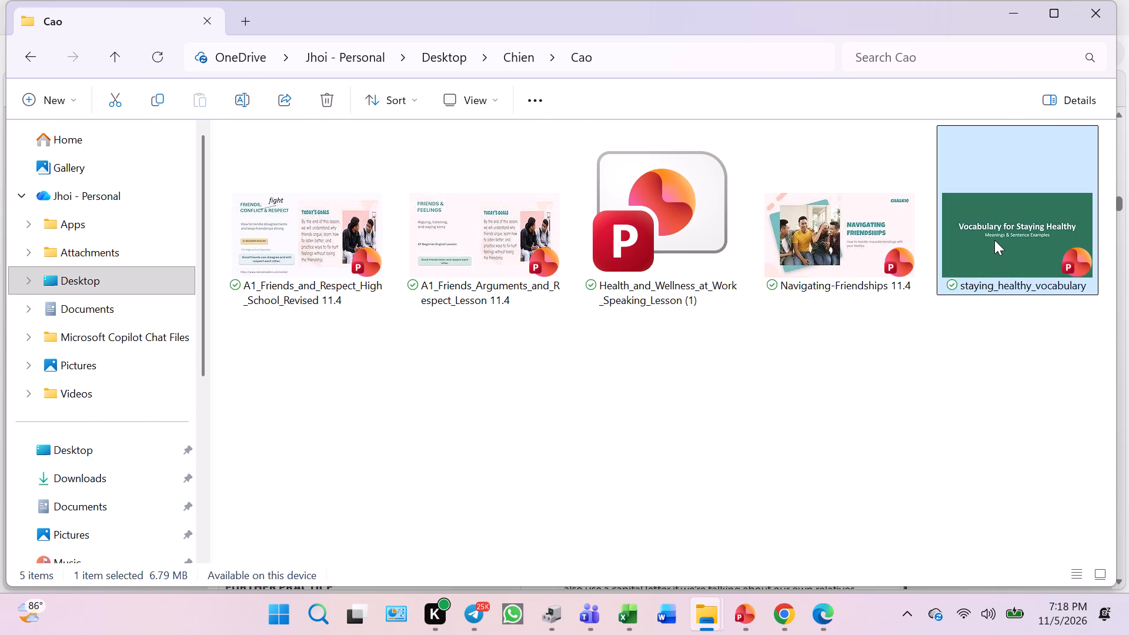
Look through the healthy-living vocabulary slides, starting with the title, Balanced diet and Vitamins slides.
click(85, 210)
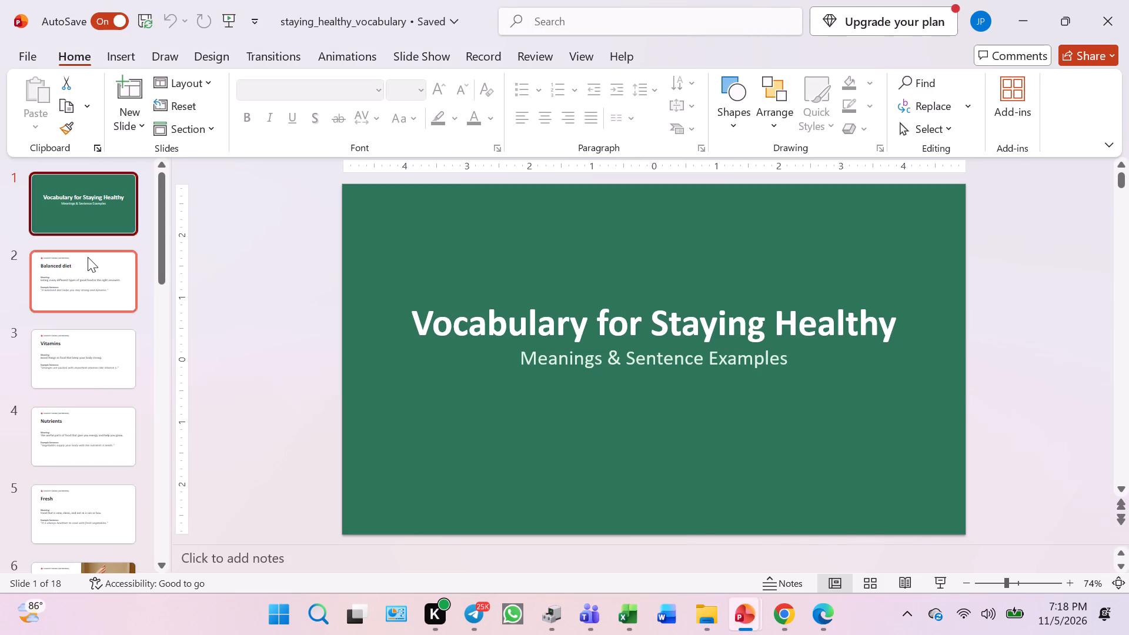
click(88, 257)
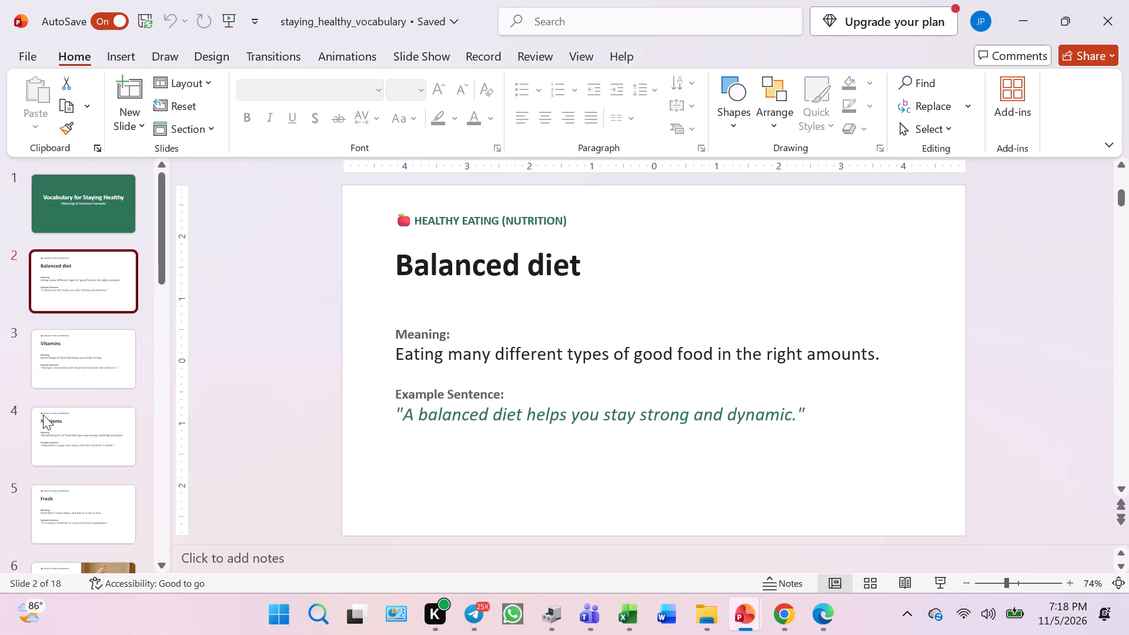
click(68, 370)
scroll(68, 370, down, 20)
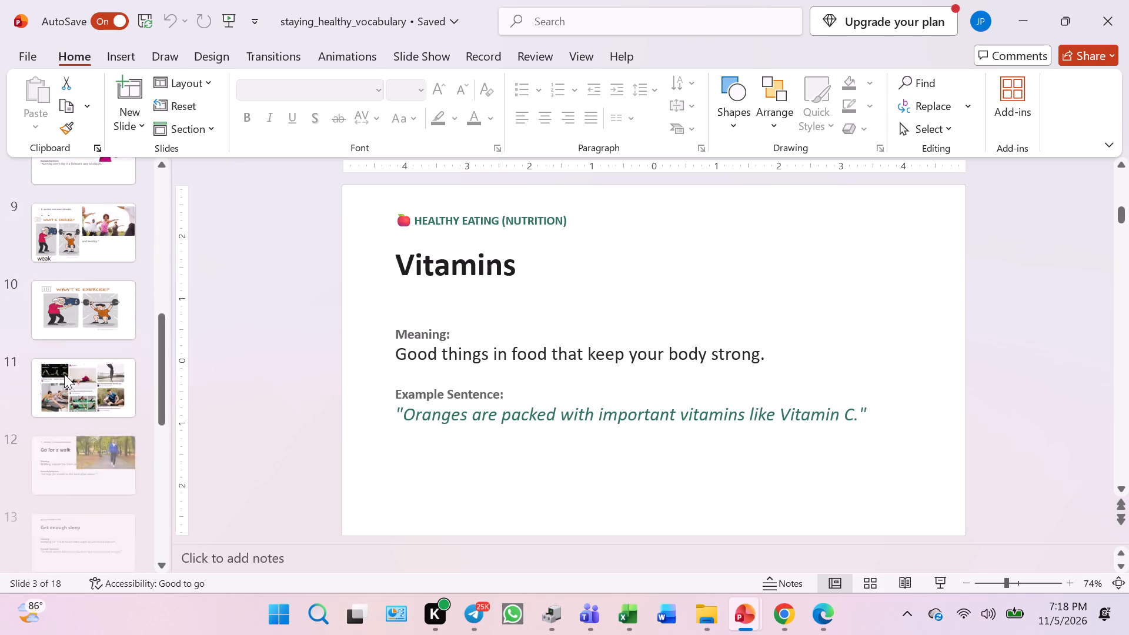
scroll(64, 374, down, 4)
On the Stay hydrated slide, move the meaning and example sentence text box down below the photo.
click(64, 407)
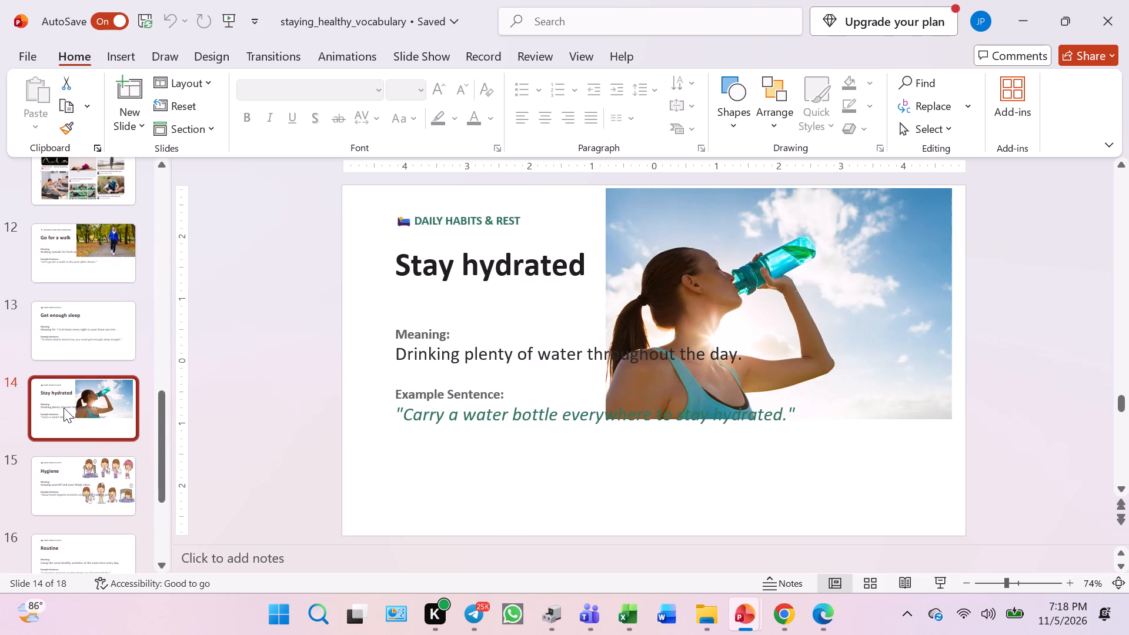
click(452, 365)
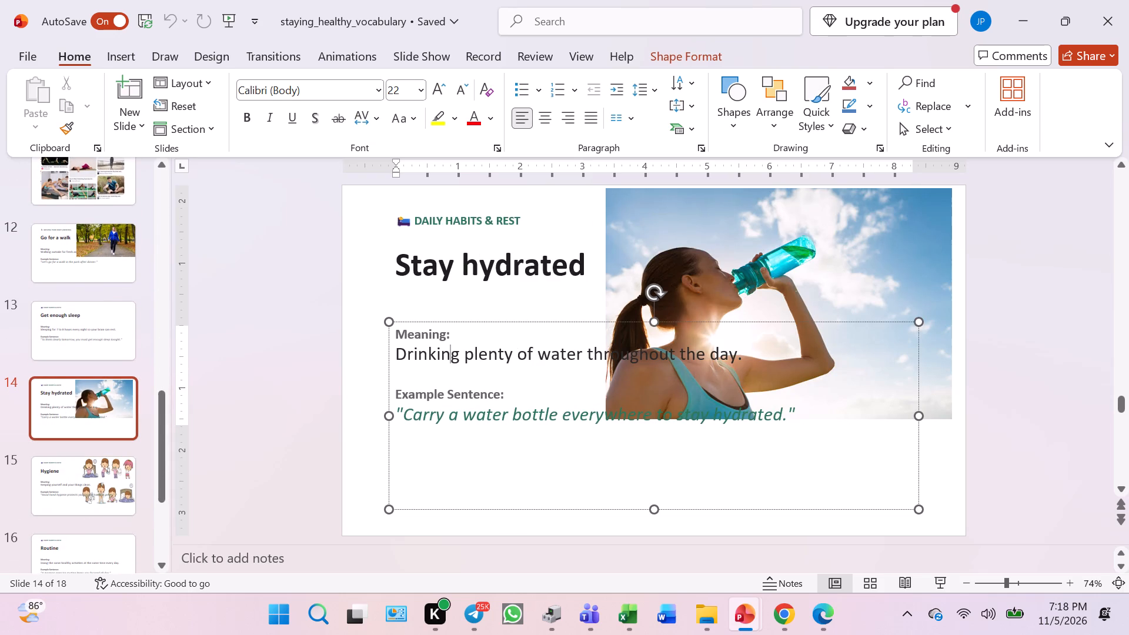
drag(654, 323, 663, 409)
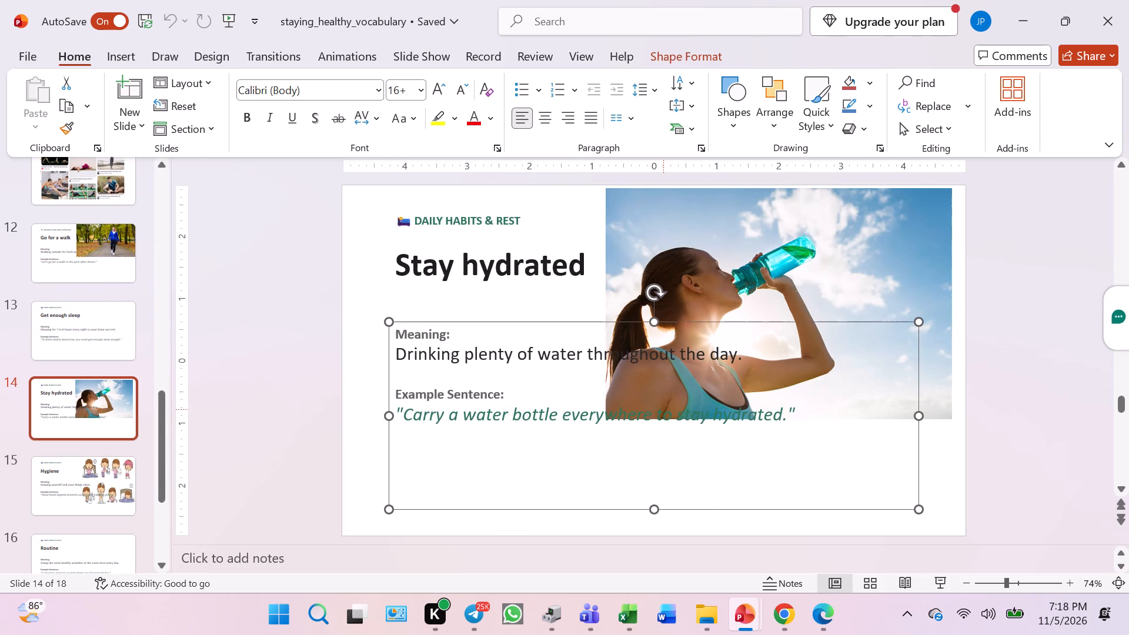
click(602, 478)
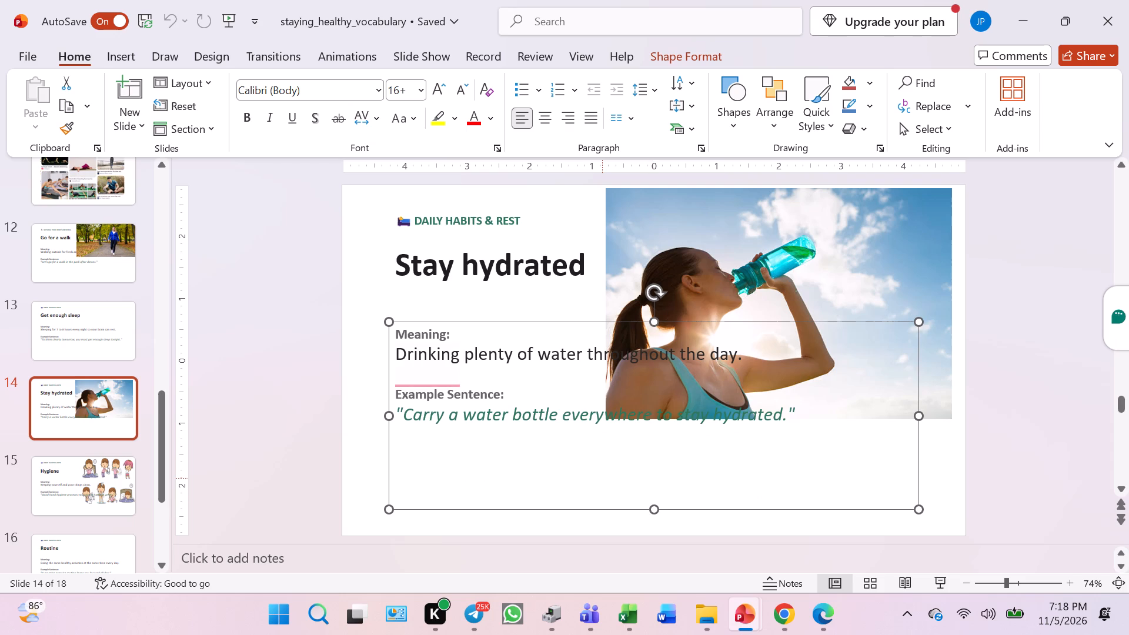
click(602, 478)
drag(654, 507, 651, 417)
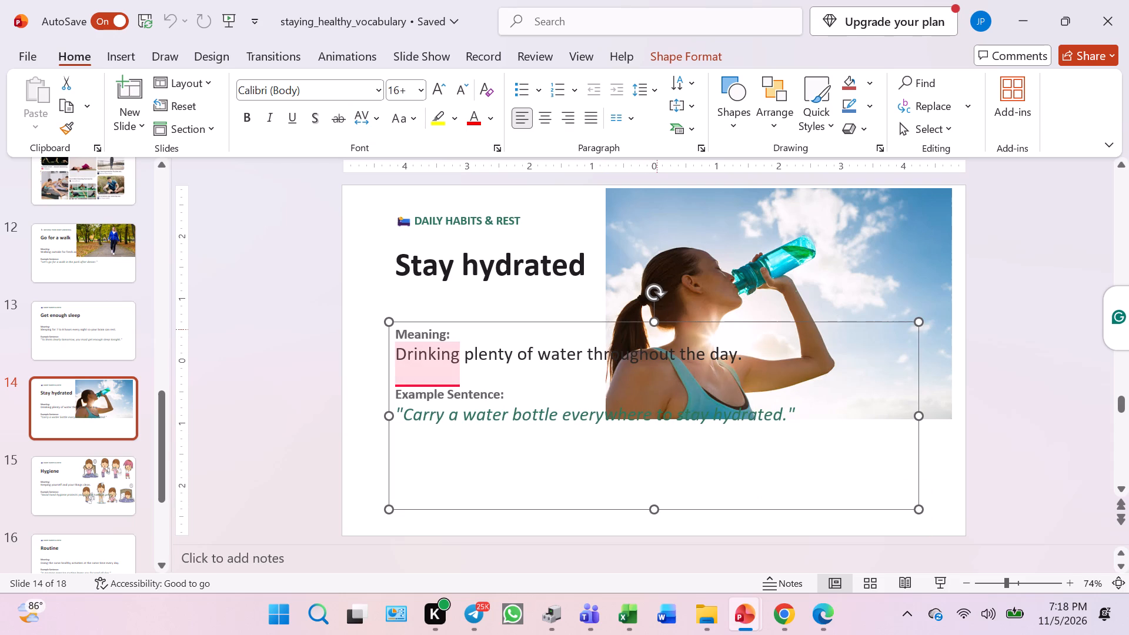
double_click(632, 477)
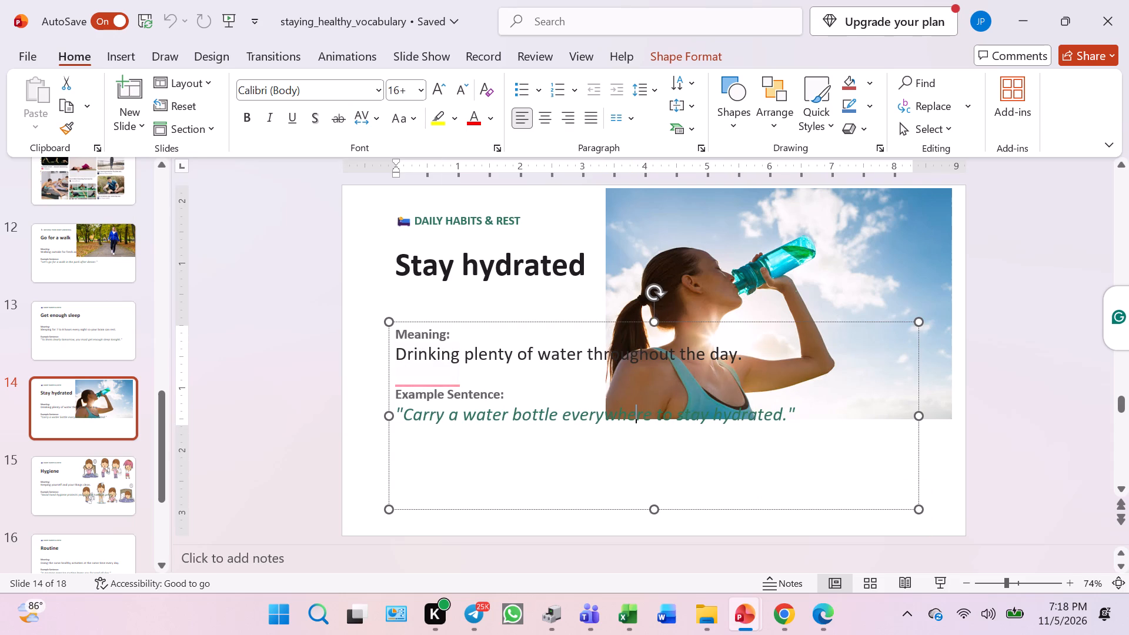
drag(797, 320, 791, 383)
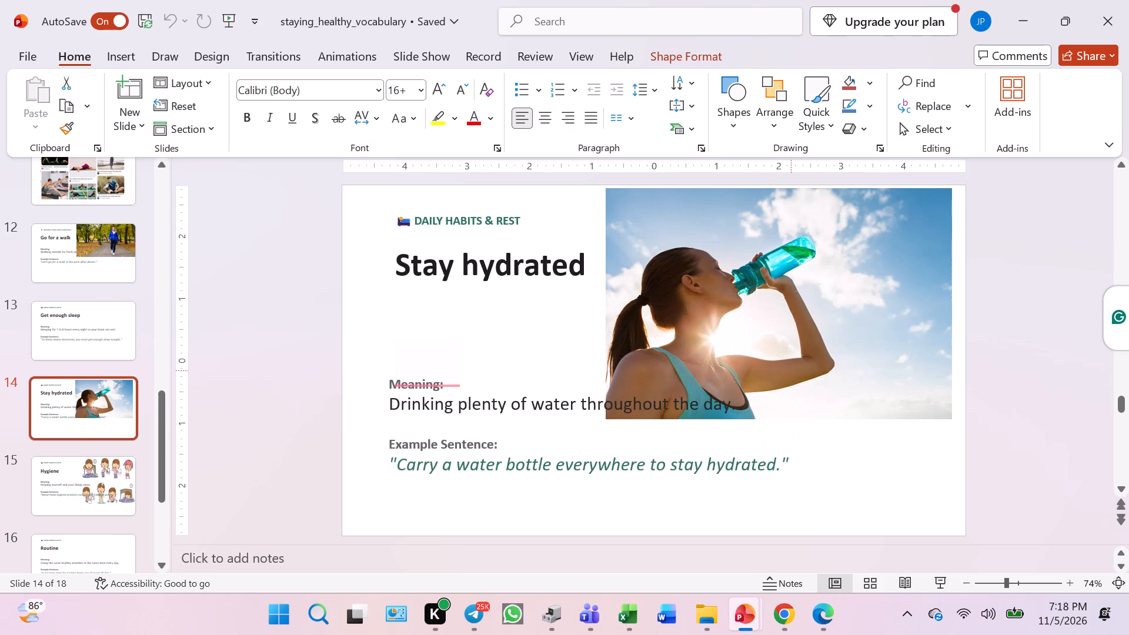
drag(791, 383, 790, 413)
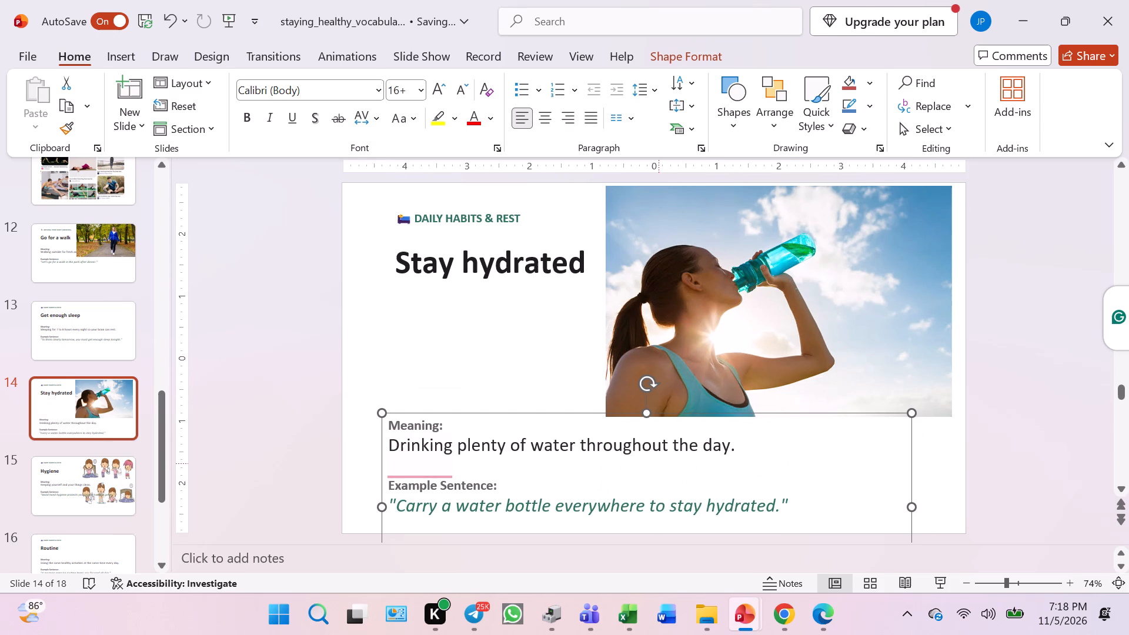
Change "Drinking" to "Drink" in the meaning text on the Stay hydrated slide.
click(664, 463)
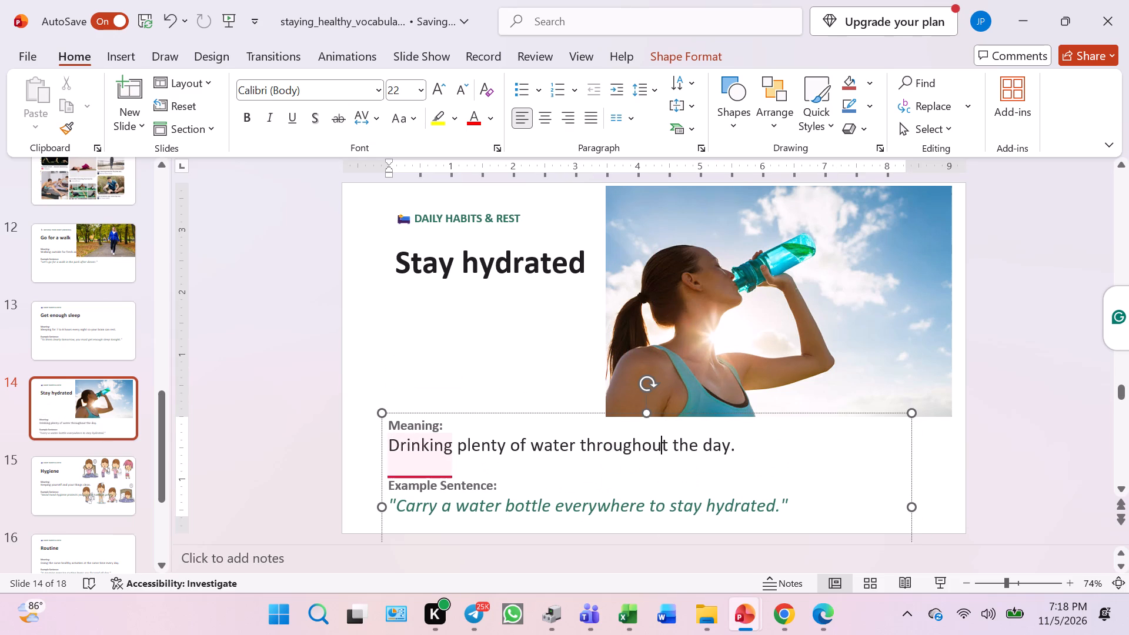
click(430, 355)
key(shift+Right)
key(shift+Right)
key(shift+Right)
key(shift+Right)
key(shift+Right)
key(shift+Right)
key(shift+Right)
key(shift+Right)
text(Dr)
text(in)
key(k)
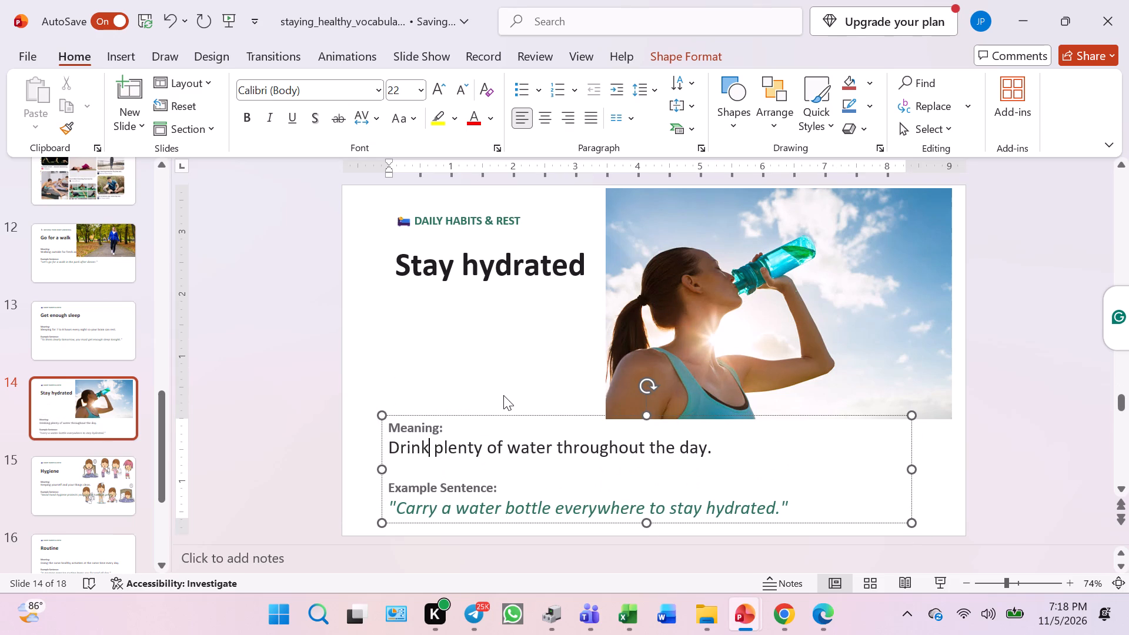
click(381, 316)
On the Hygiene slide, move the meaning and example sentence text box down and left, mostly clear of the illustrations.
click(114, 481)
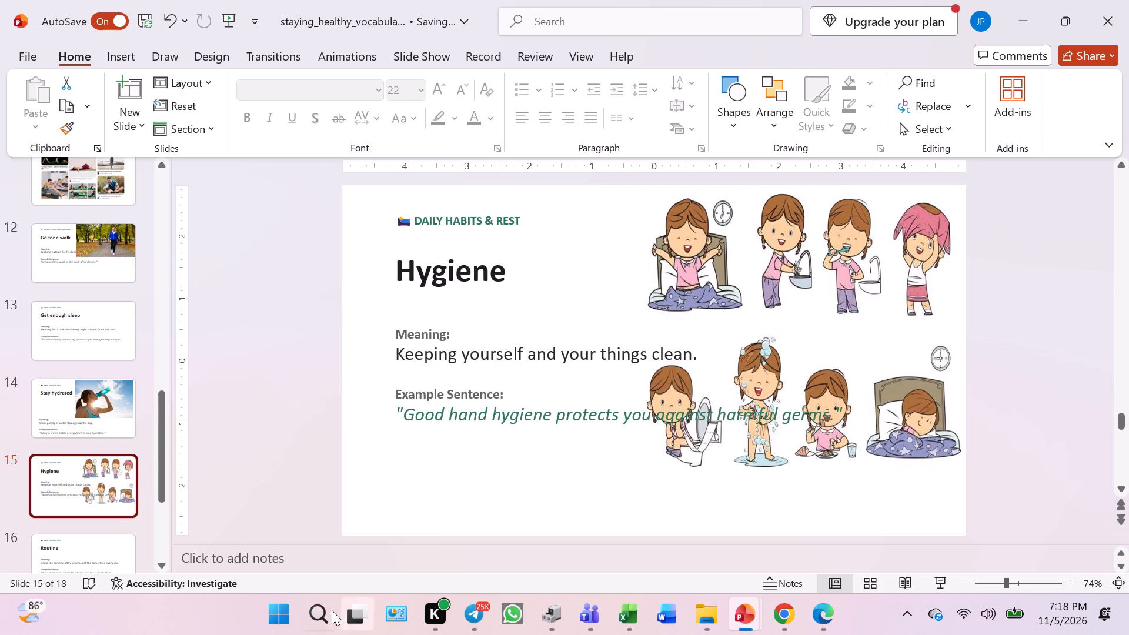
click(766, 366)
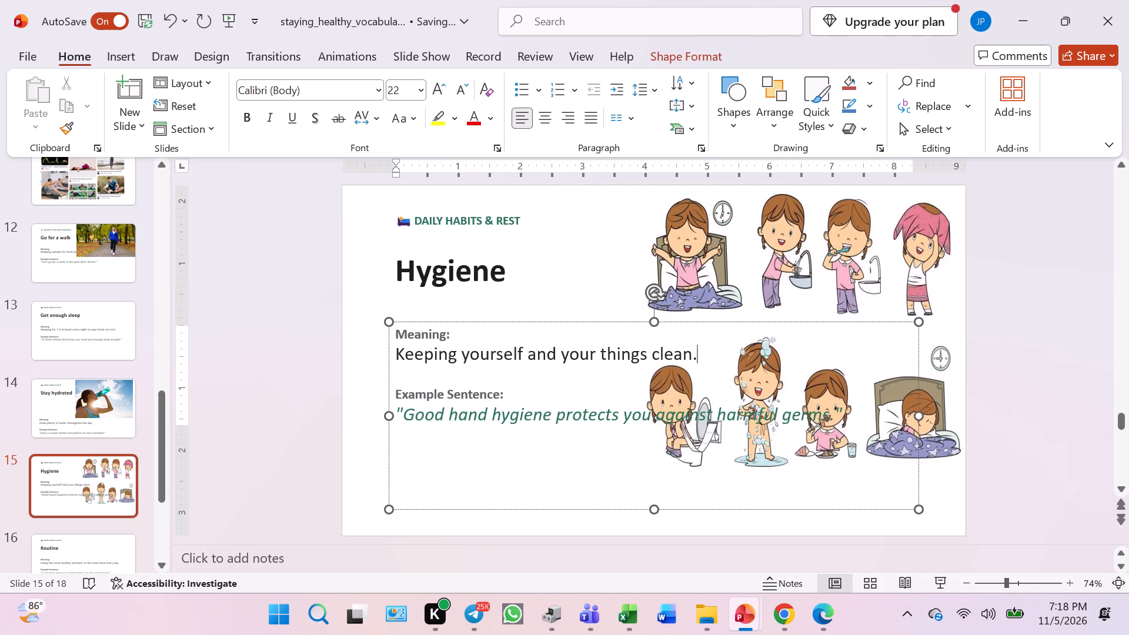
click(534, 417)
click(578, 478)
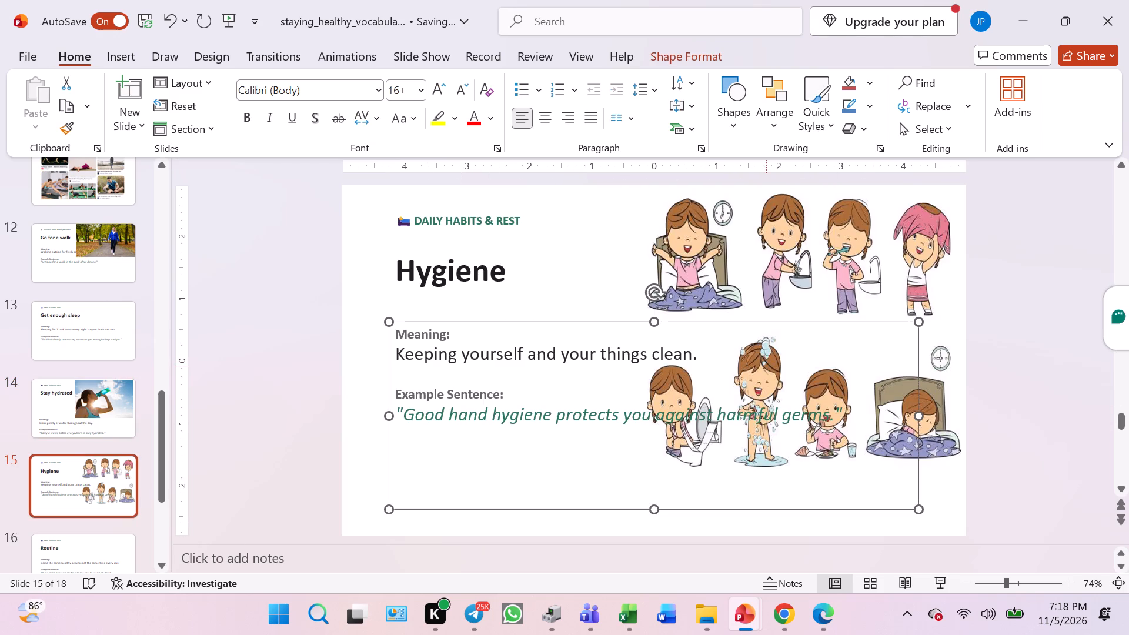
drag(541, 407, 535, 449)
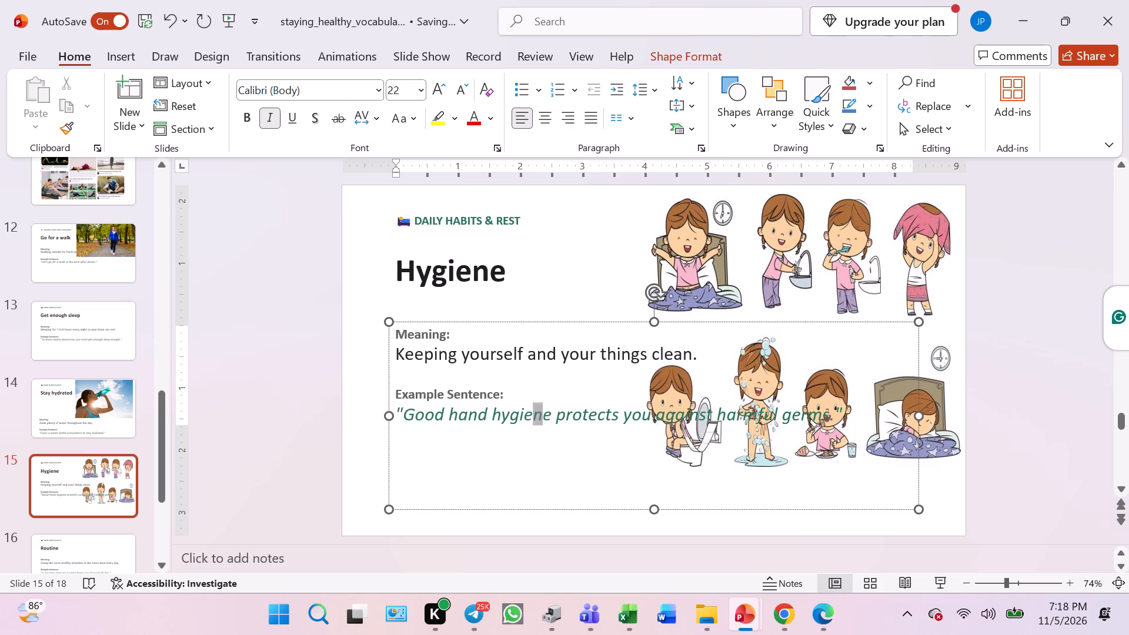
drag(535, 449, 535, 454)
click(440, 458)
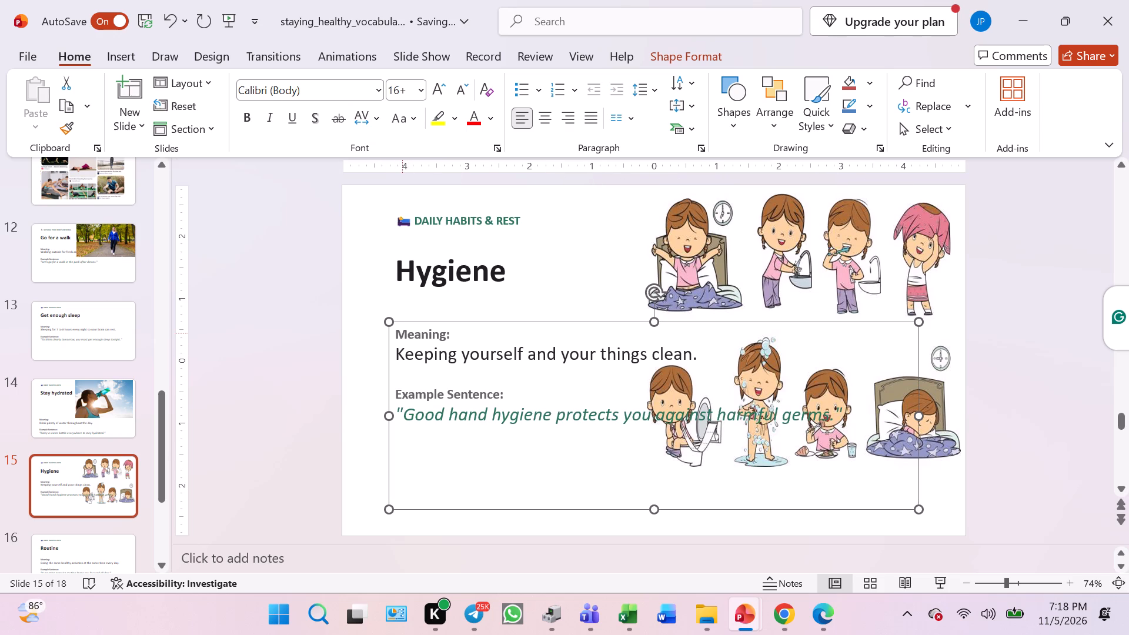
click(399, 333)
drag(653, 320, 654, 382)
click(647, 500)
drag(649, 508, 641, 463)
drag(583, 322, 579, 367)
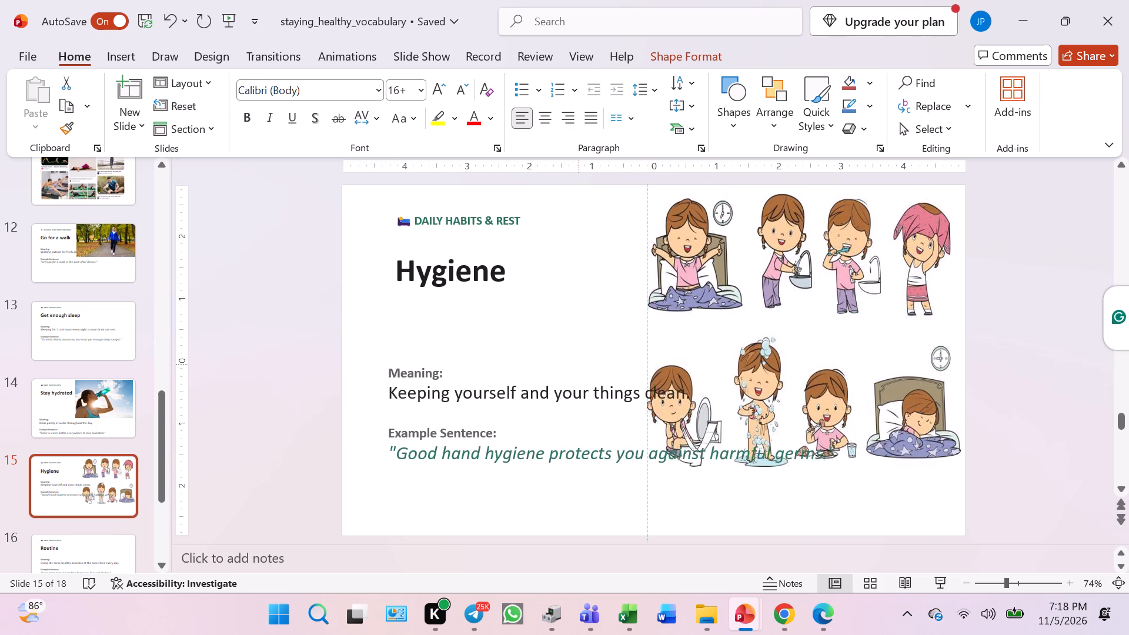
drag(579, 367, 547, 412)
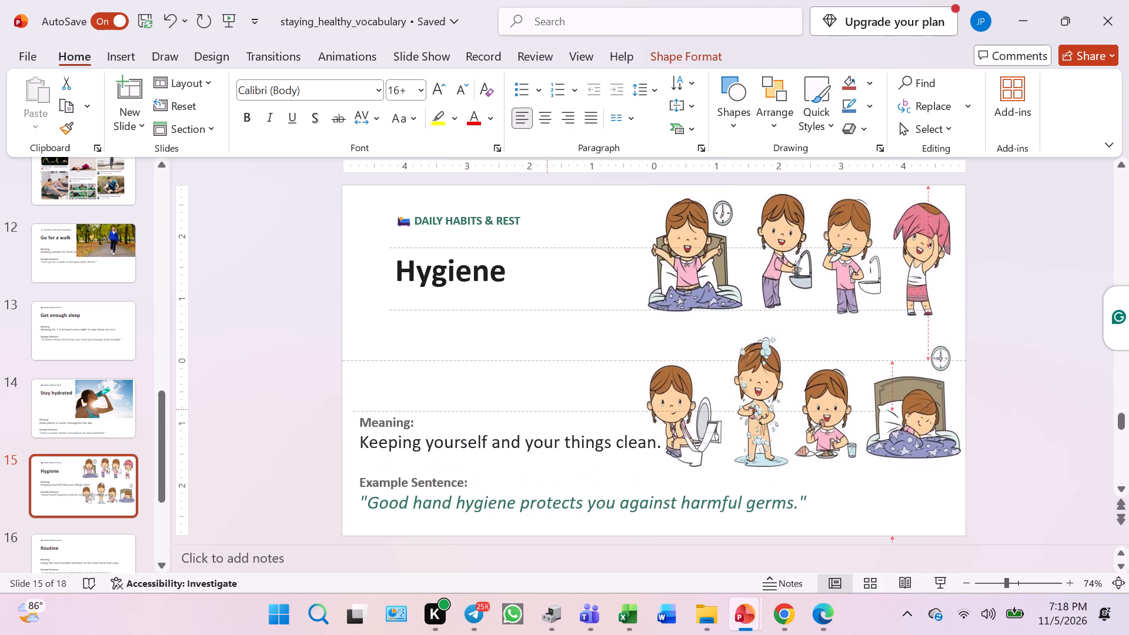
drag(547, 412, 551, 420)
Shrink the Hygiene illustration slightly from its lower-left corner, away from the meaning text.
click(793, 355)
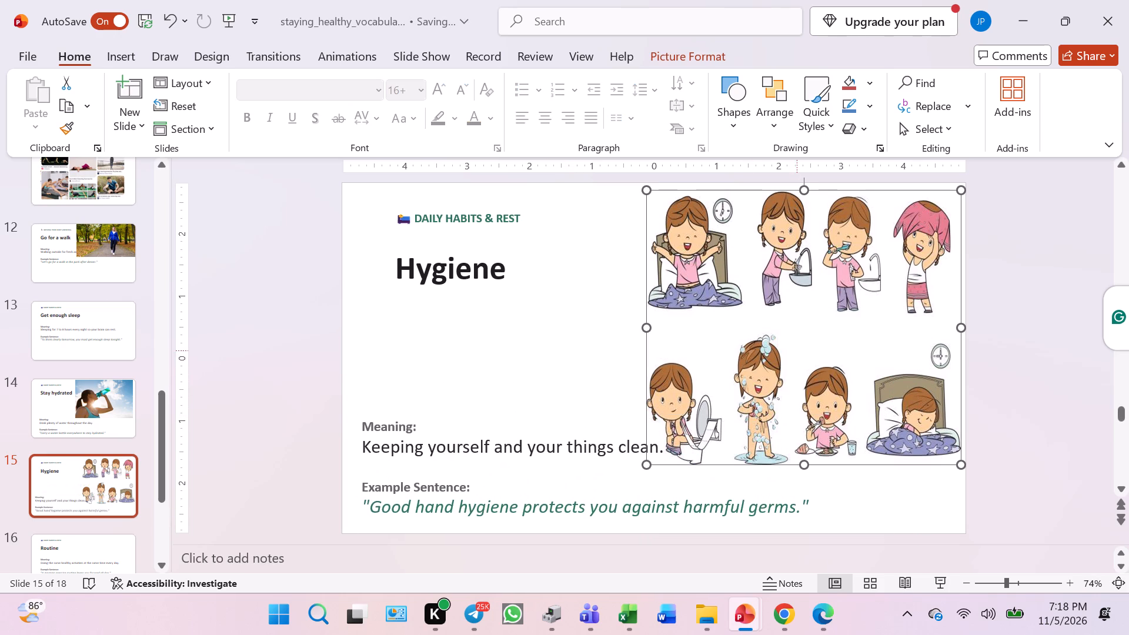
drag(648, 466, 680, 447)
click(592, 320)
Nudge the Hygiene slide's text box slightly right and up.
click(584, 454)
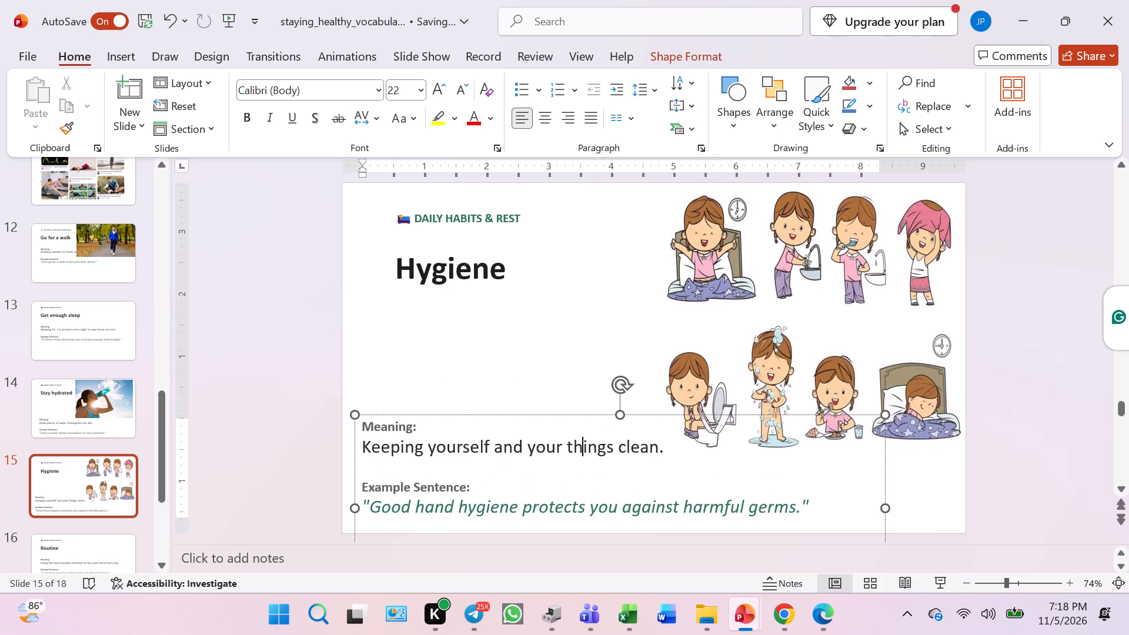
drag(560, 417, 567, 415)
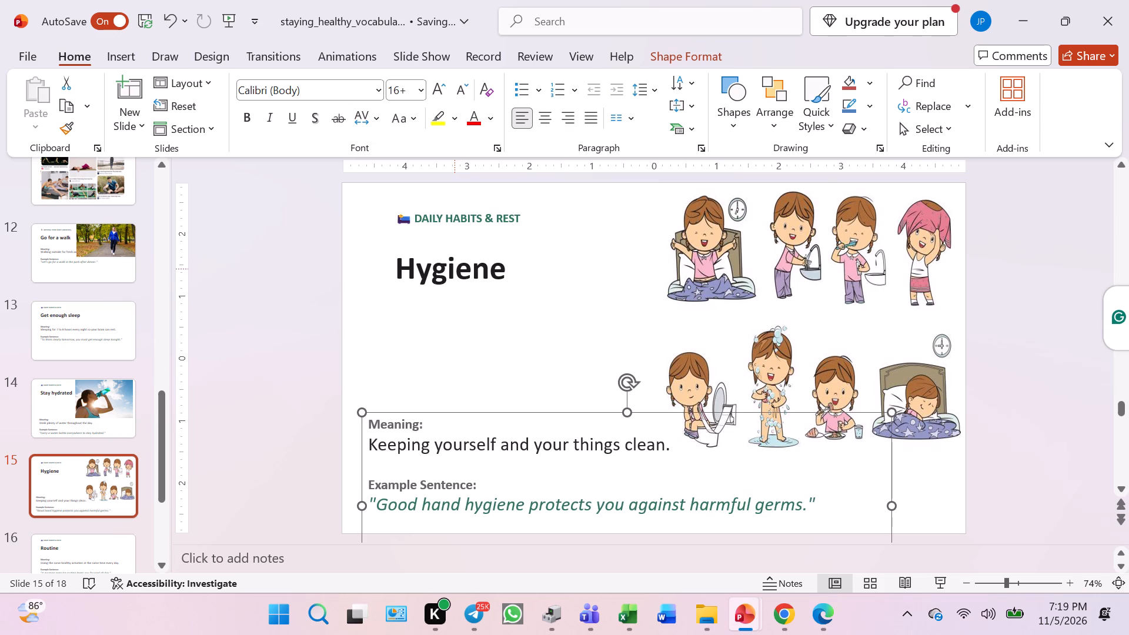
Review the Balanced diet, Vitamins, Nutrients and Fresh slides near the start of the presentation.
scroll(45, 405, up, 15)
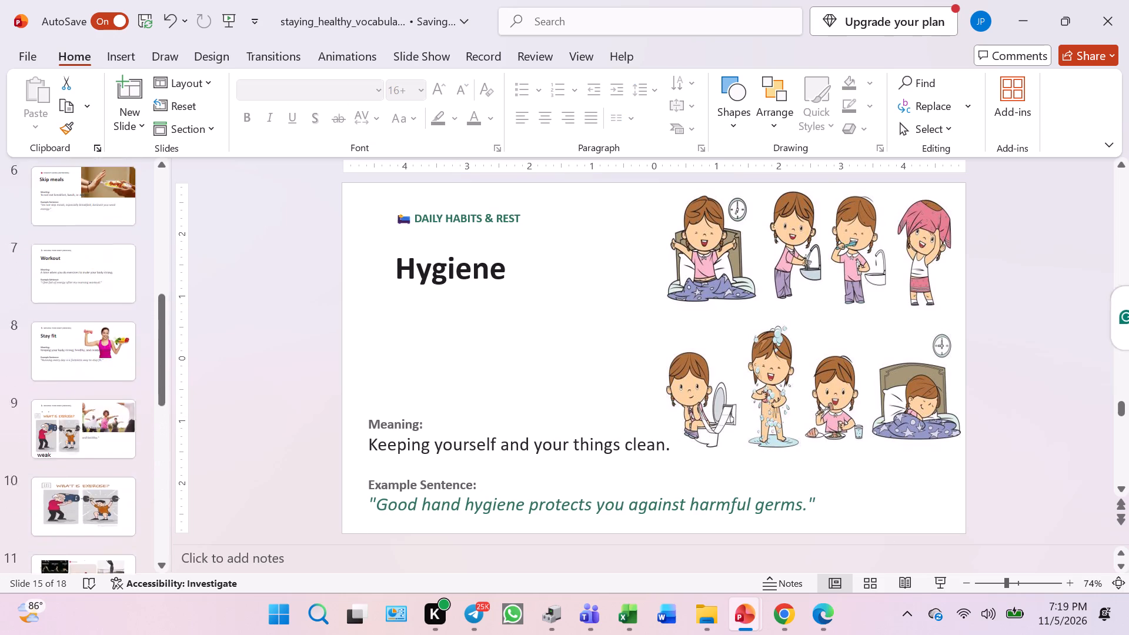
scroll(70, 373, up, 16)
click(65, 282)
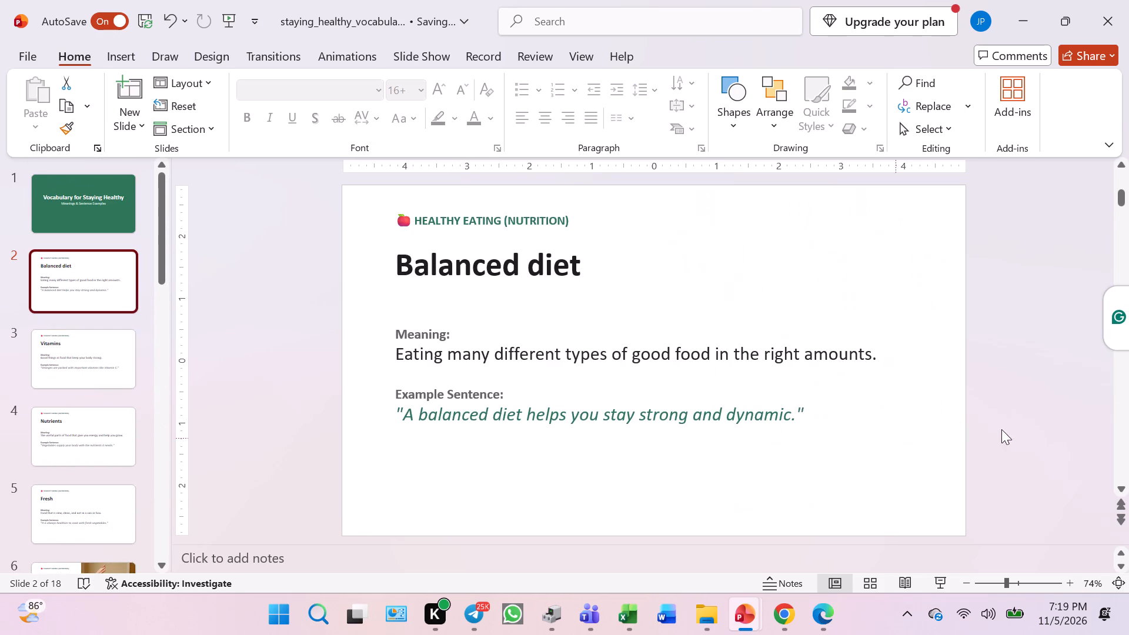
click(95, 349)
click(82, 451)
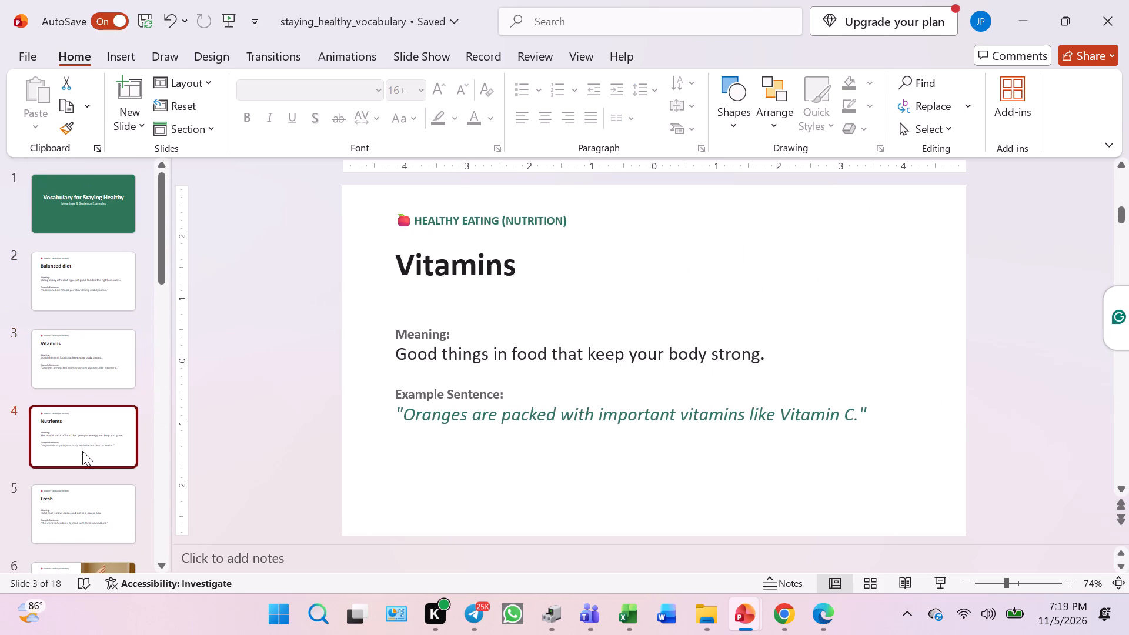
click(79, 512)
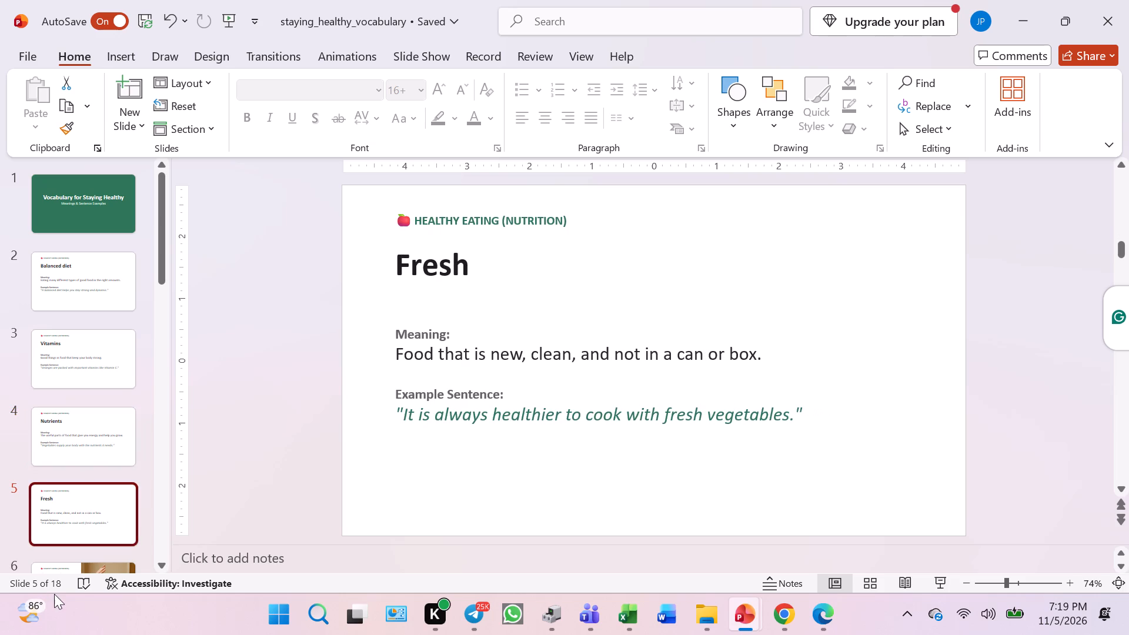
On the Skip meals slide, move the meaning and example sentence text box down below the food photo.
scroll(150, 517, down, 2)
click(106, 506)
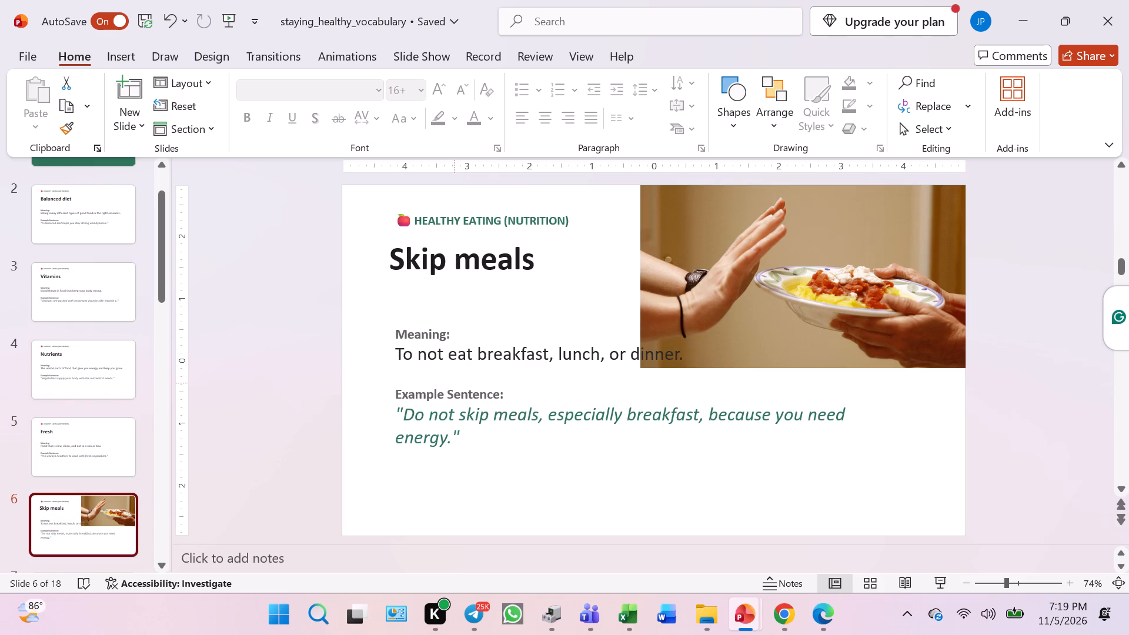
click(455, 383)
drag(493, 323, 491, 372)
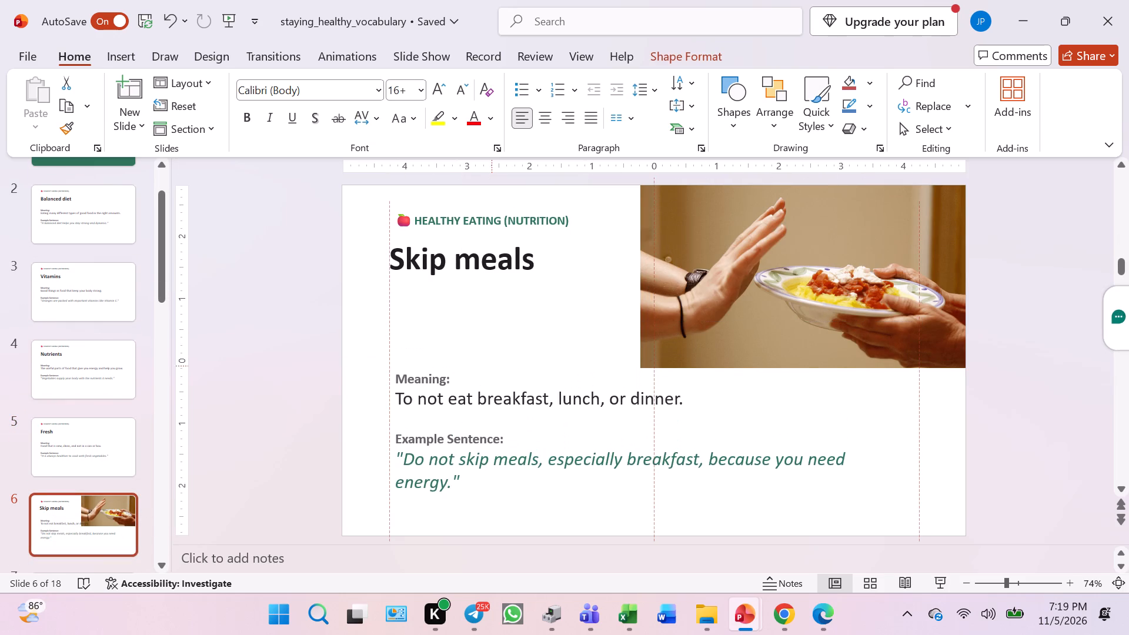
drag(491, 372, 490, 373)
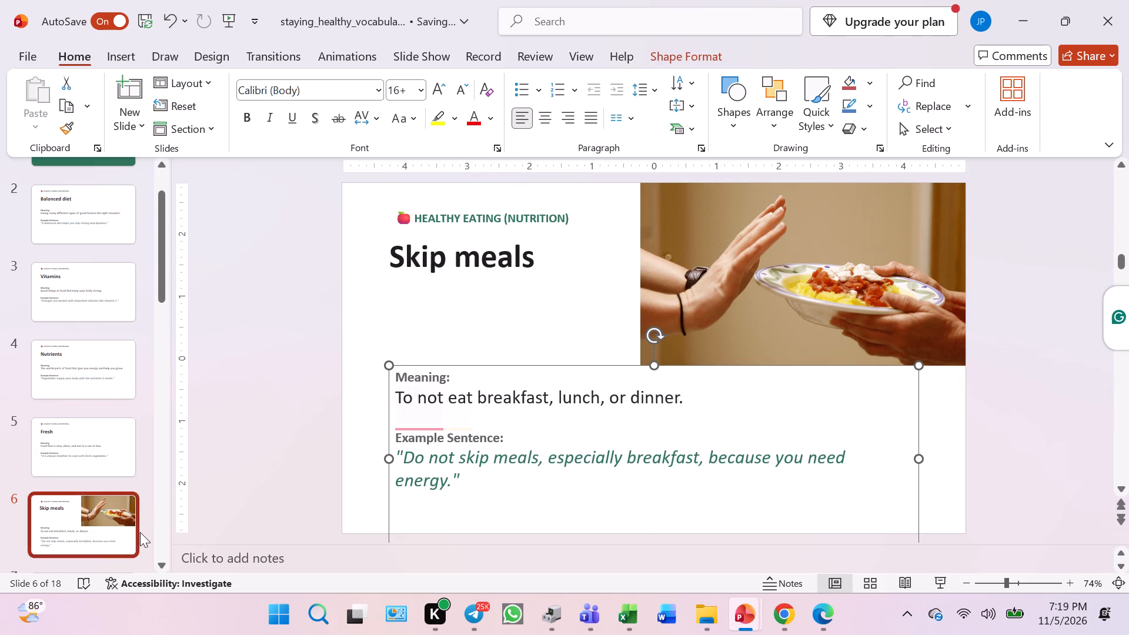
Go to the Workout slide and place the cursor in its meaning text.
scroll(140, 532, down, 2)
click(48, 523)
click(497, 383)
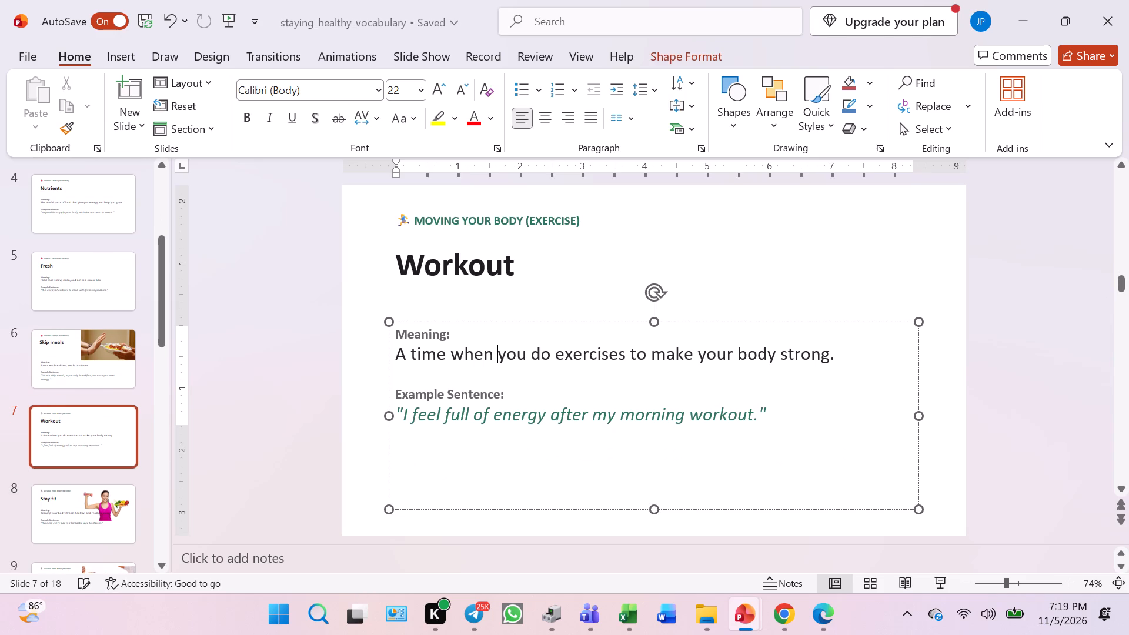
Switch to Chrome and run a Google image search for "workout" in a new tab.
click(779, 616)
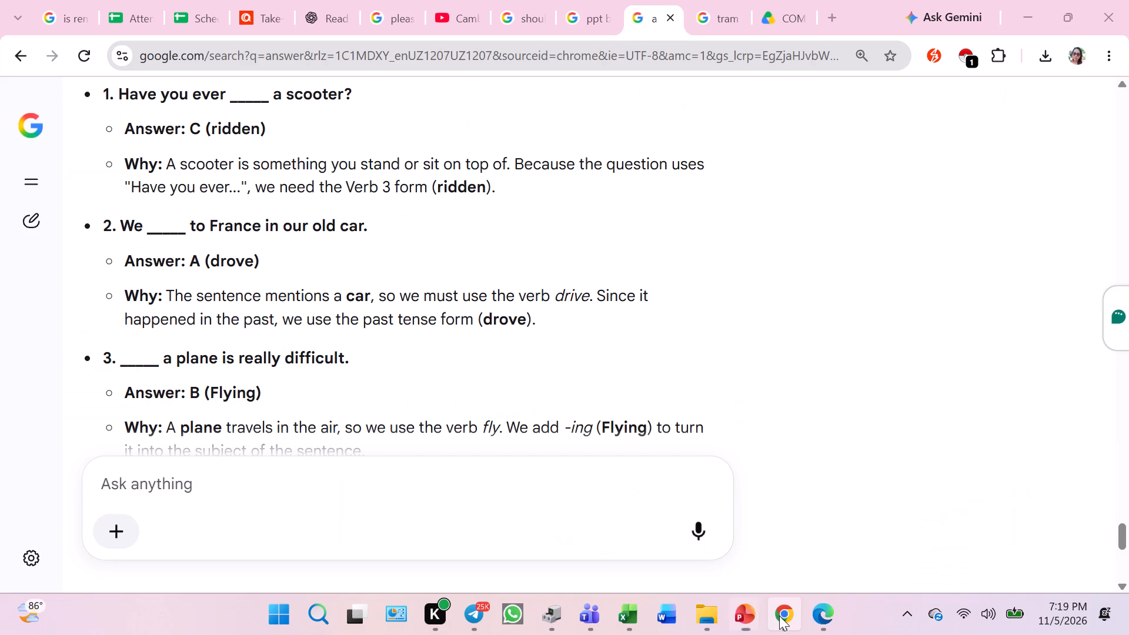
click(830, 15)
text(wrk)
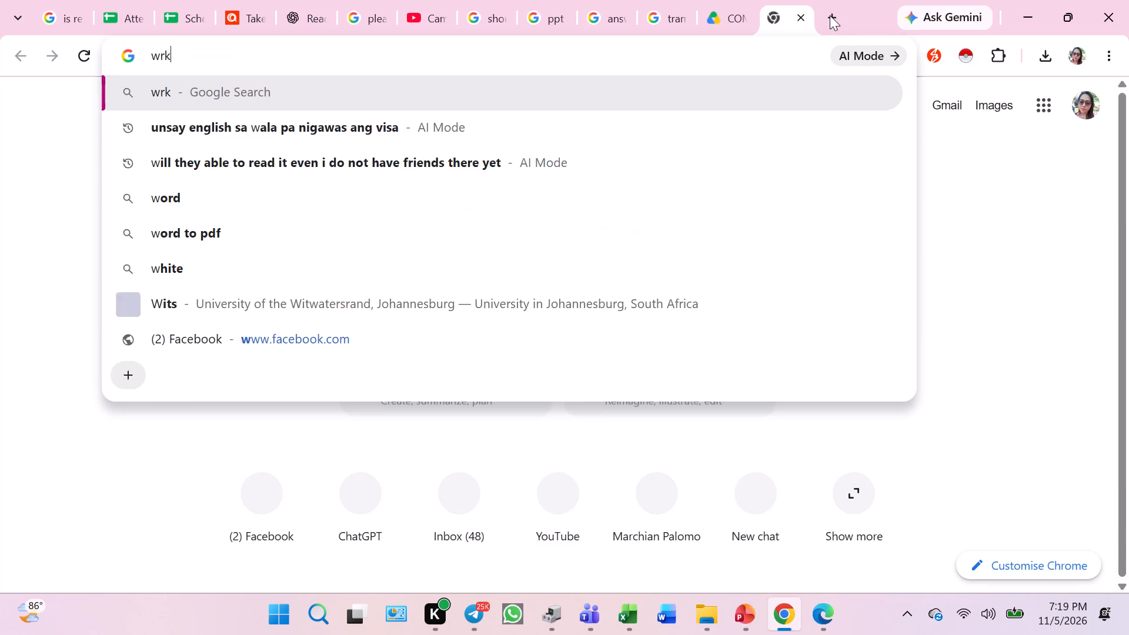
key(BackSpace)
key(BackSpace)
text(ork)
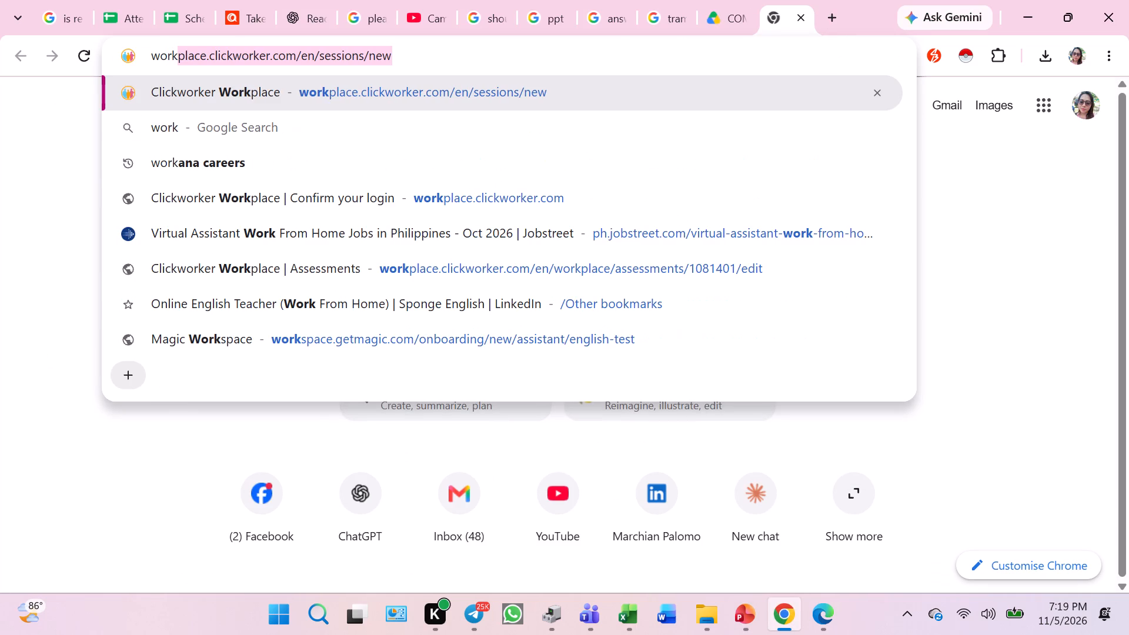
text(out)
key(Return)
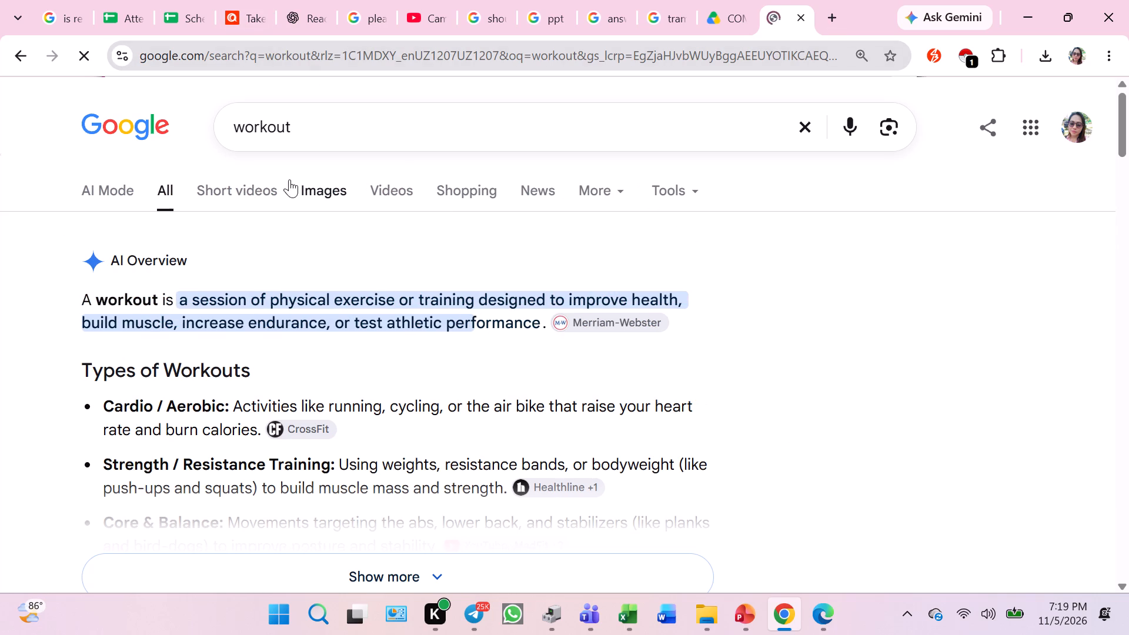
click(322, 193)
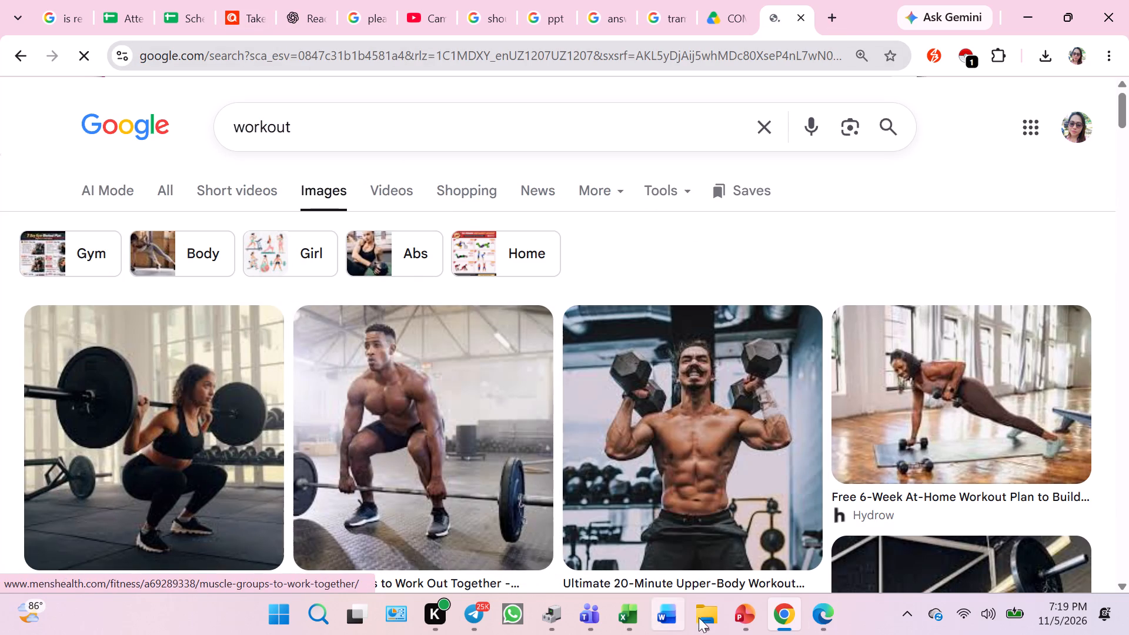
Browse the workout images and copy the Men's Health photo of the man in a black tank top doing pull-ups.
scroll(685, 623, down, 2)
scroll(745, 611, down, 2)
scroll(1058, 634, down, 2)
scroll(968, 239, down, 2)
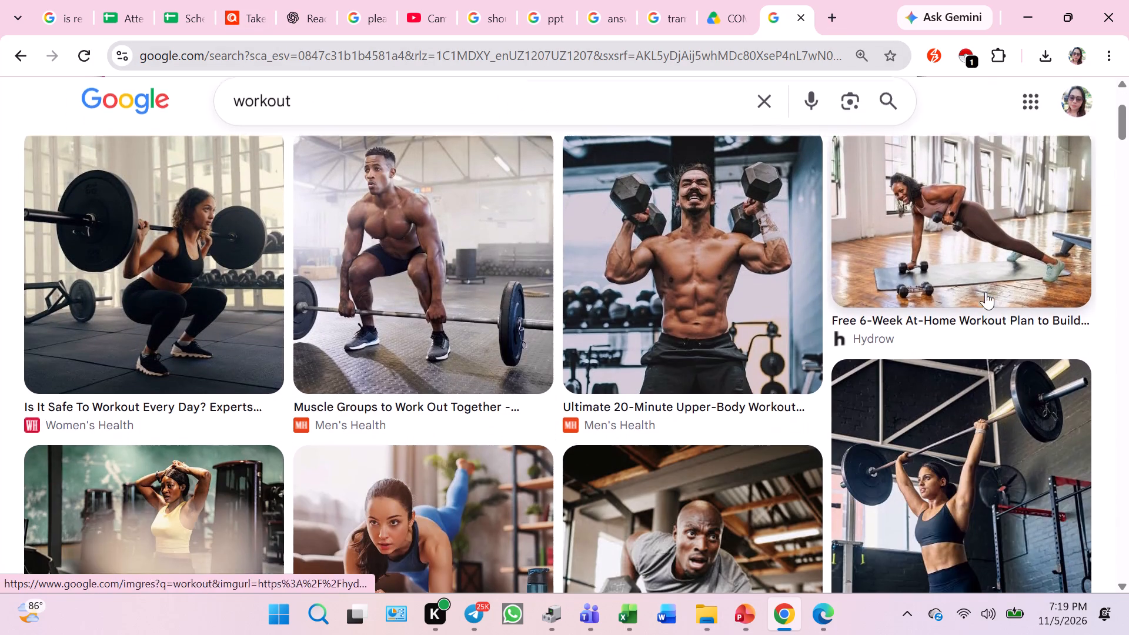
scroll(986, 313, down, 6)
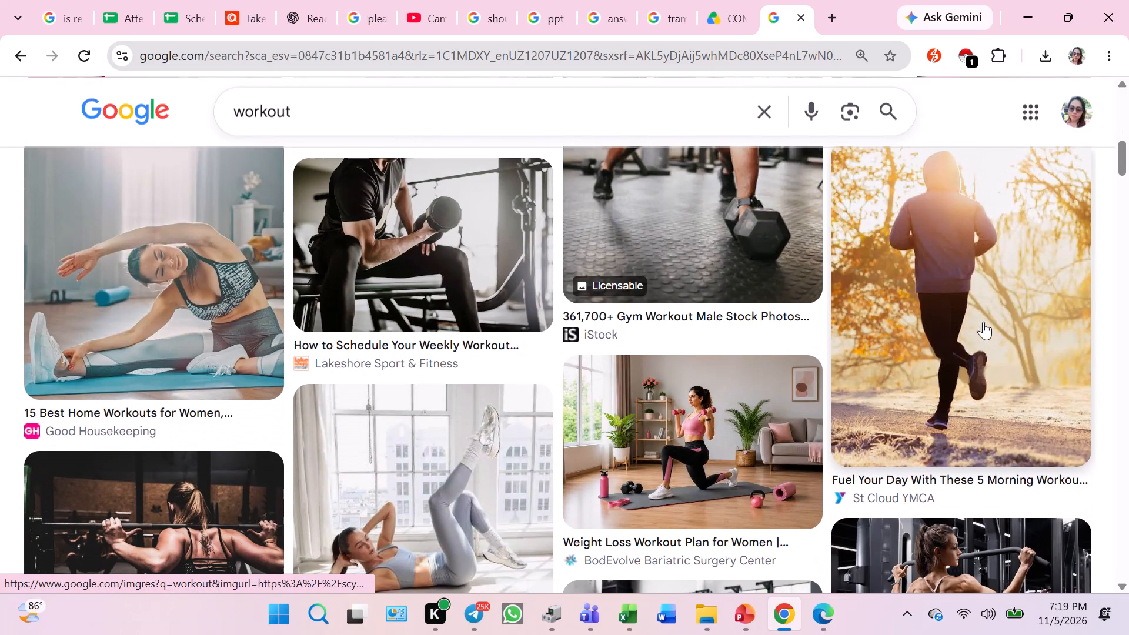
scroll(983, 322, down, 1)
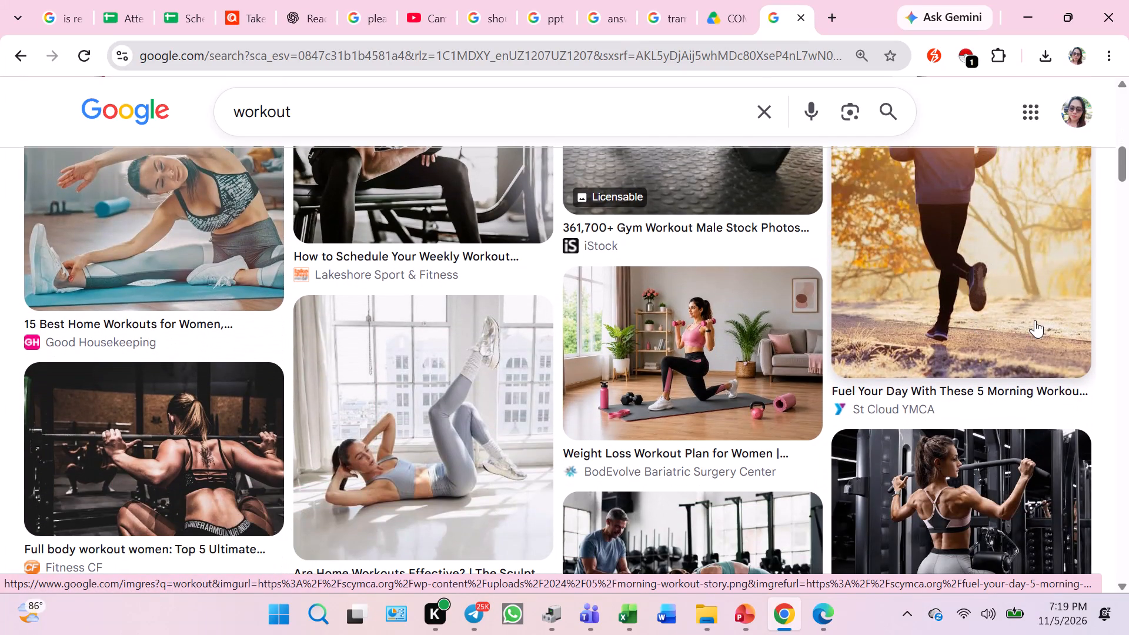
scroll(1035, 320, down, 4)
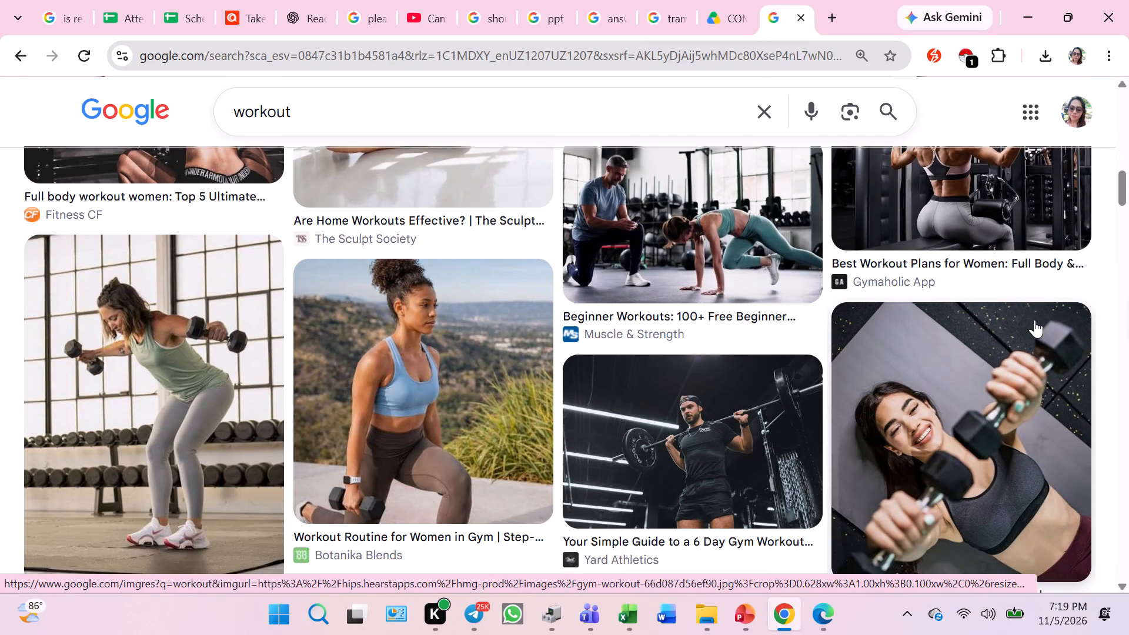
scroll(1034, 320, down, 6)
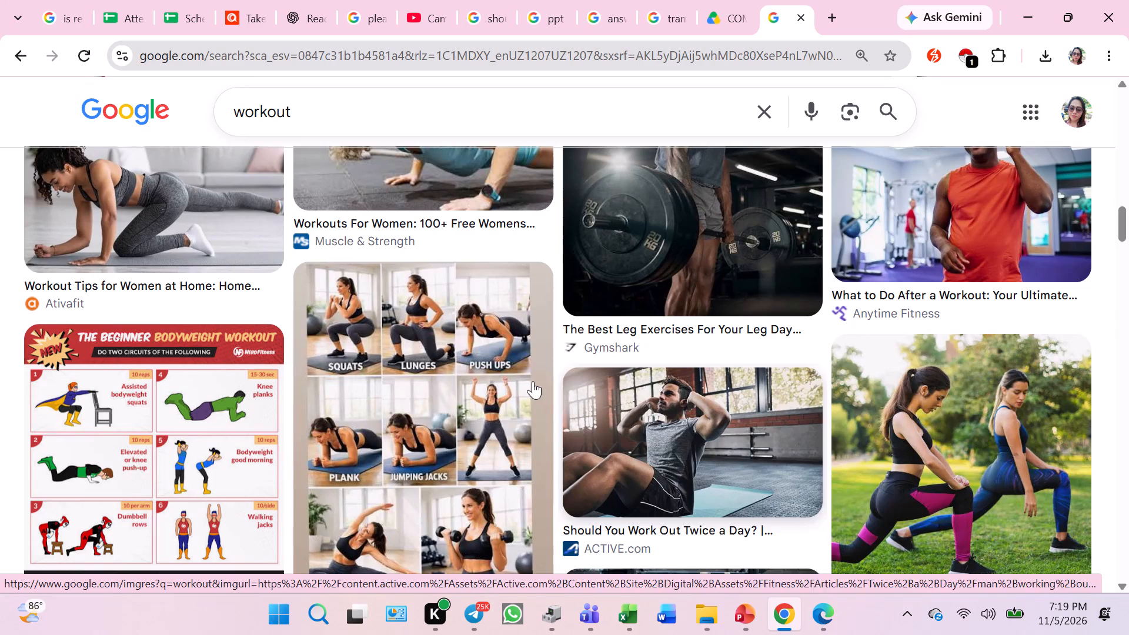
scroll(455, 426, down, 5)
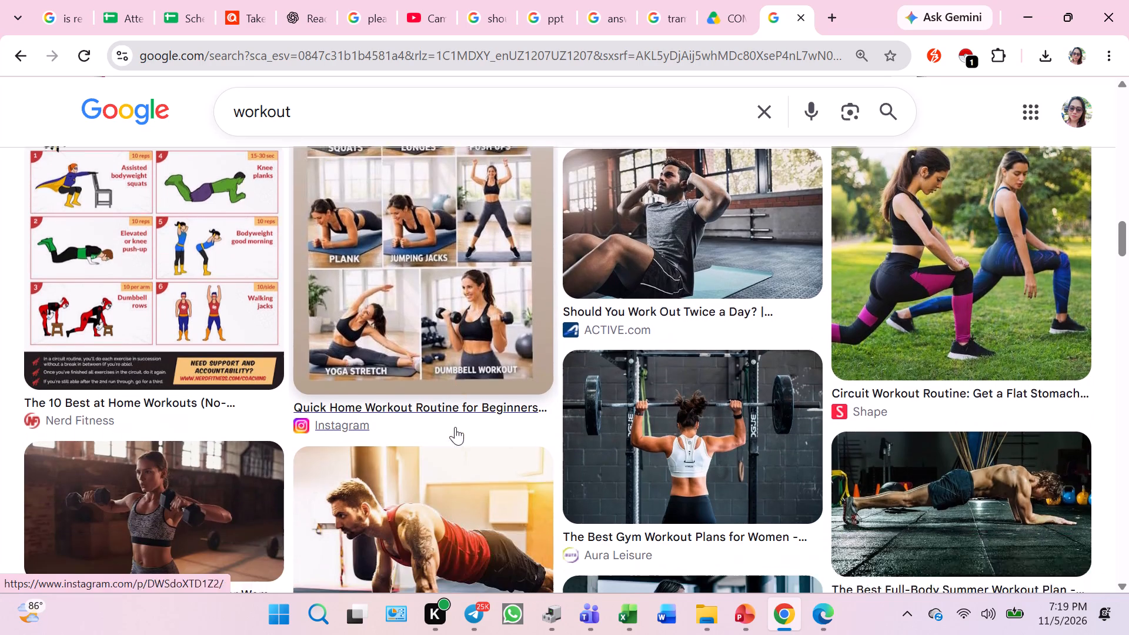
scroll(455, 427, down, 3)
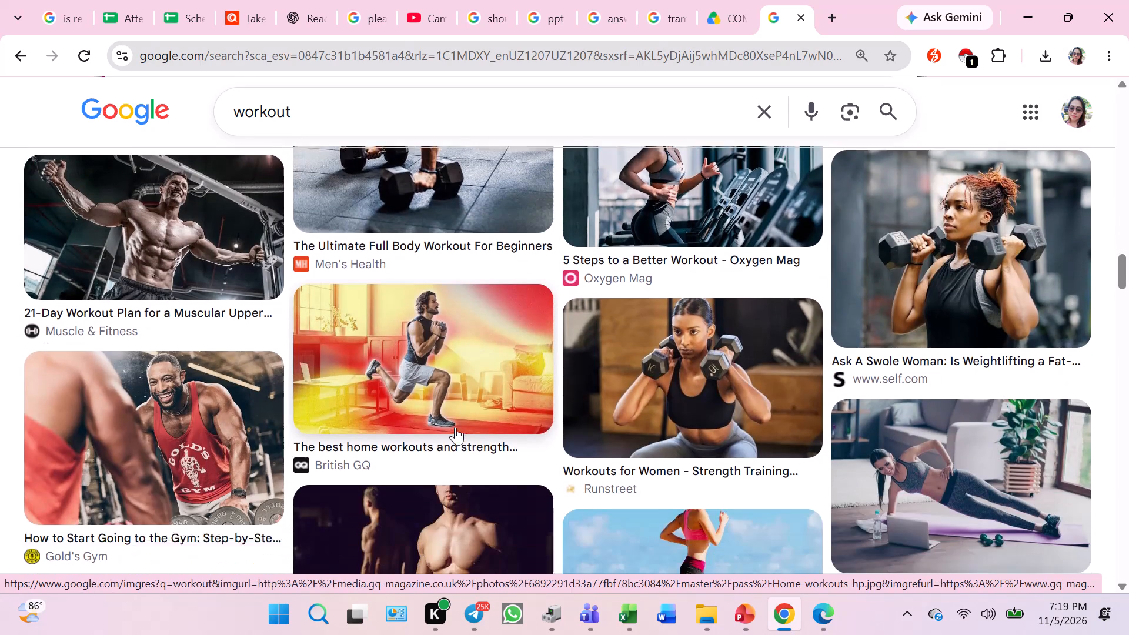
scroll(455, 427, down, 5)
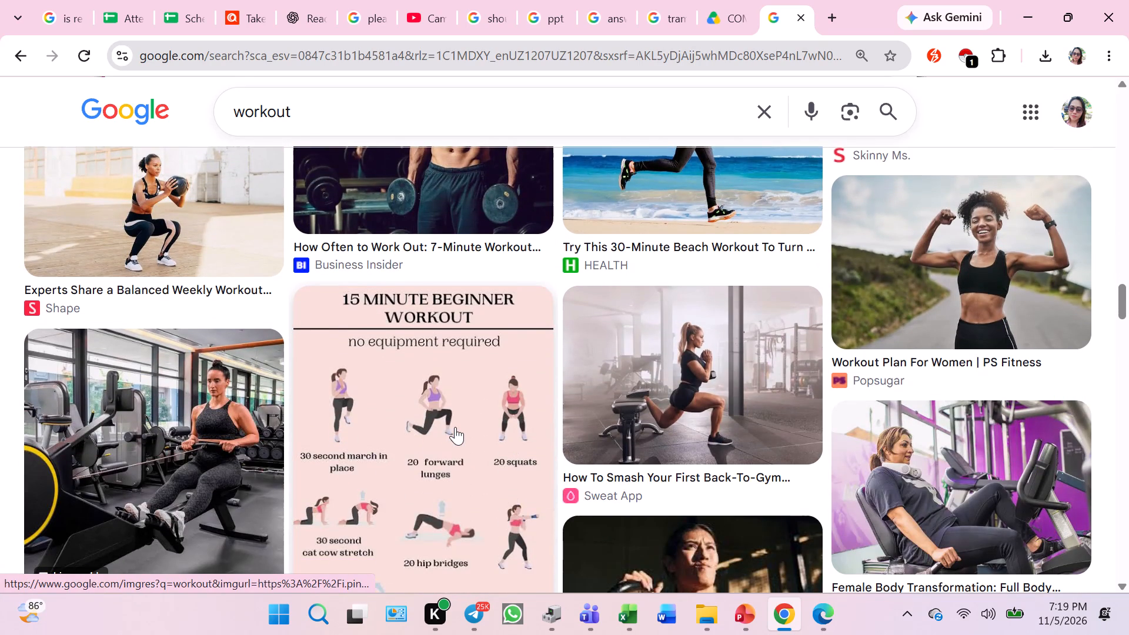
scroll(455, 427, down, 5)
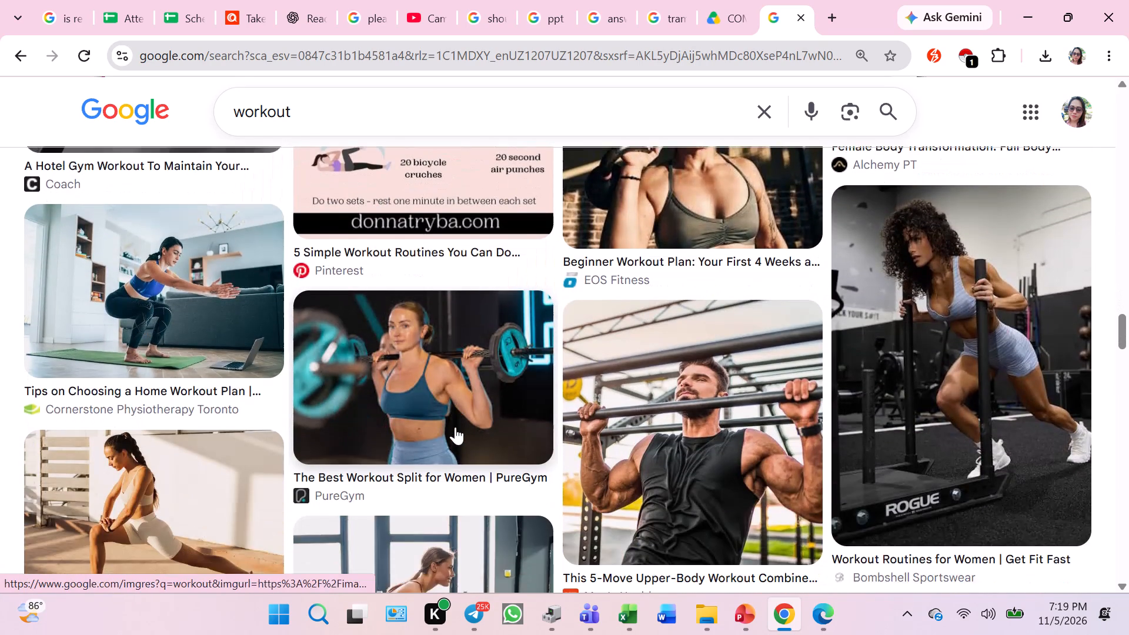
scroll(455, 427, down, 2)
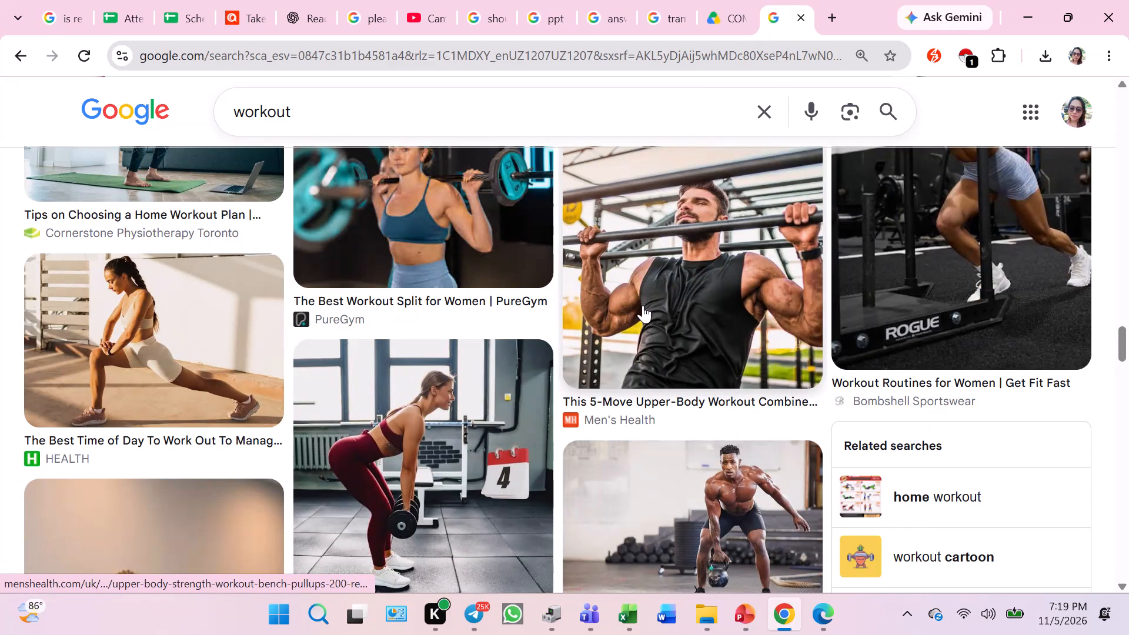
click(643, 305)
right_click(882, 296)
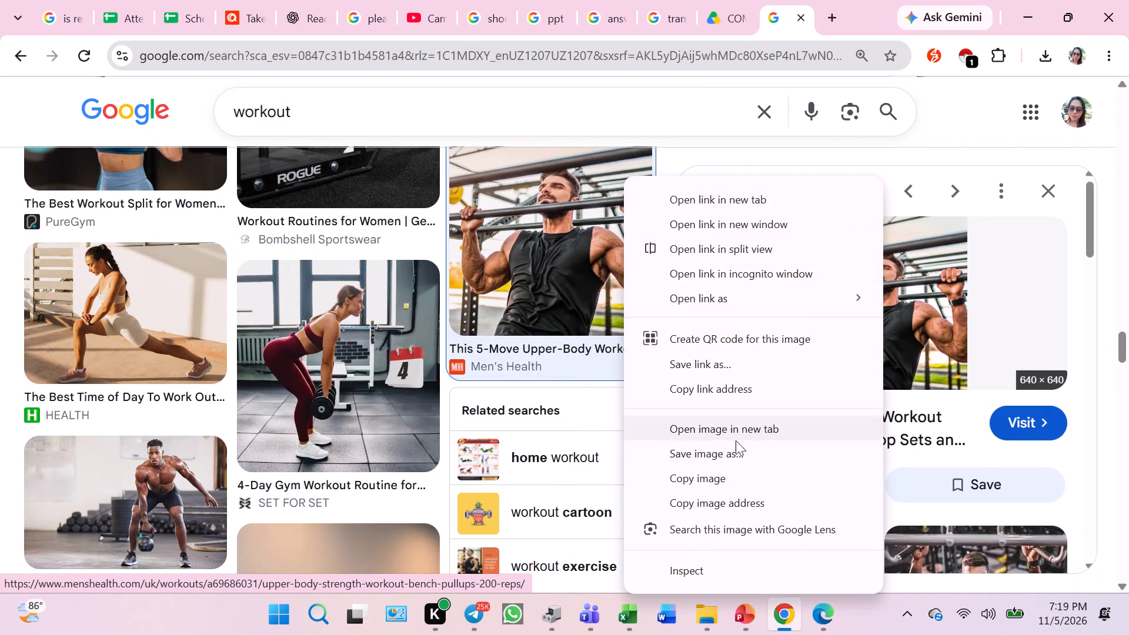
click(722, 474)
Return to the staying_healthy_vocabulary presentation in PowerPoint and paste the copied photo onto the Workout slide.
click(744, 616)
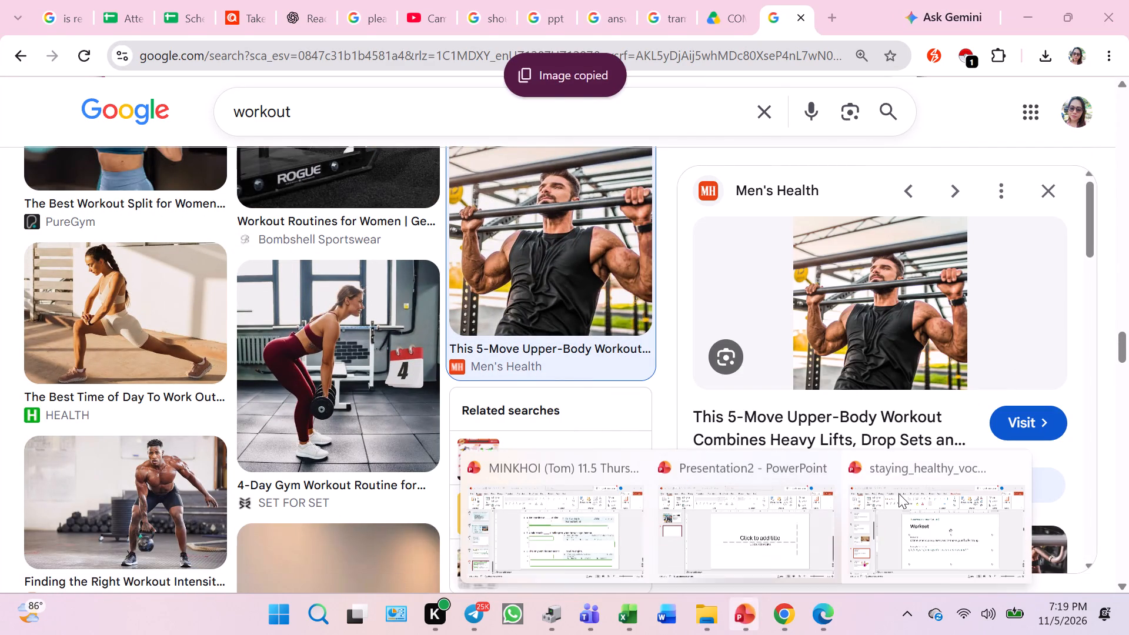
click(954, 522)
click(831, 229)
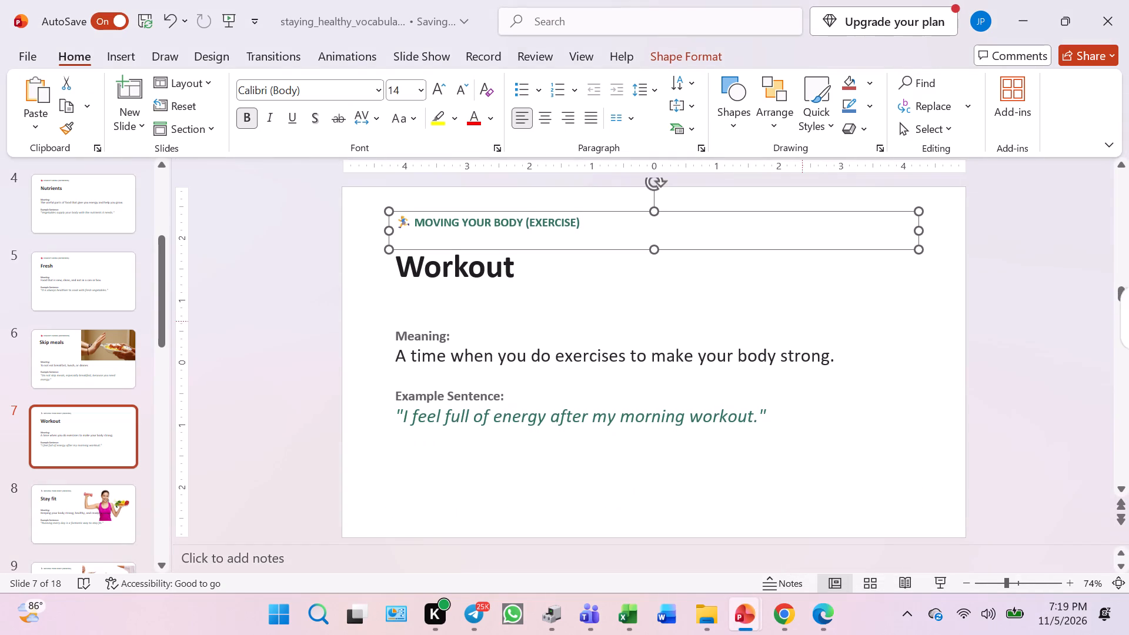
click(770, 292)
click(870, 332)
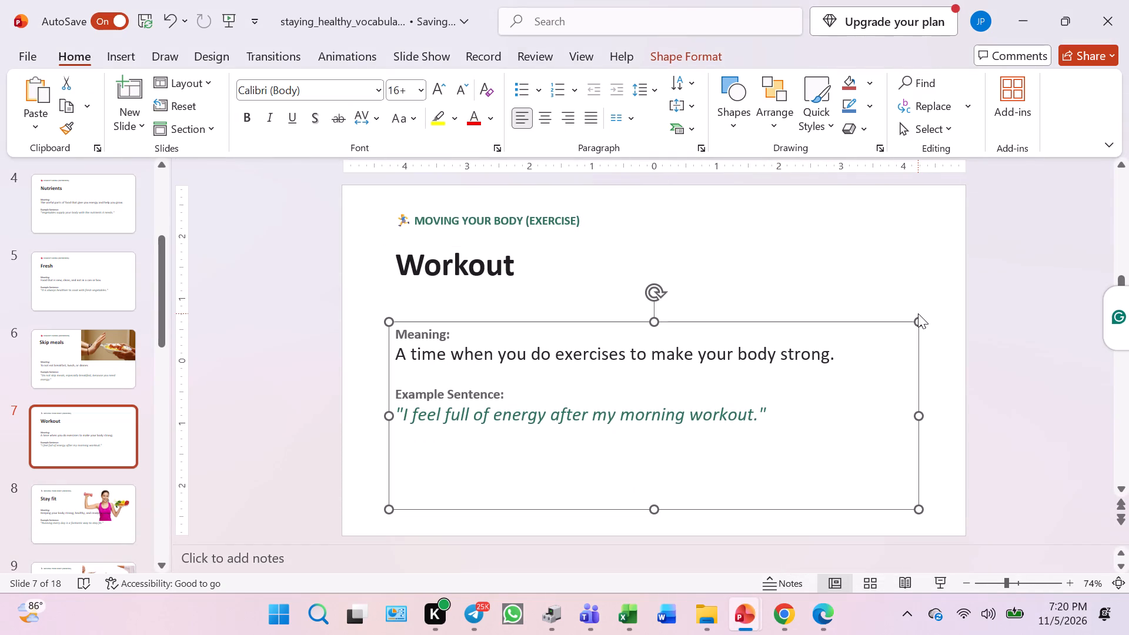
key(ctrl+v)
ctrl+click(917, 313)
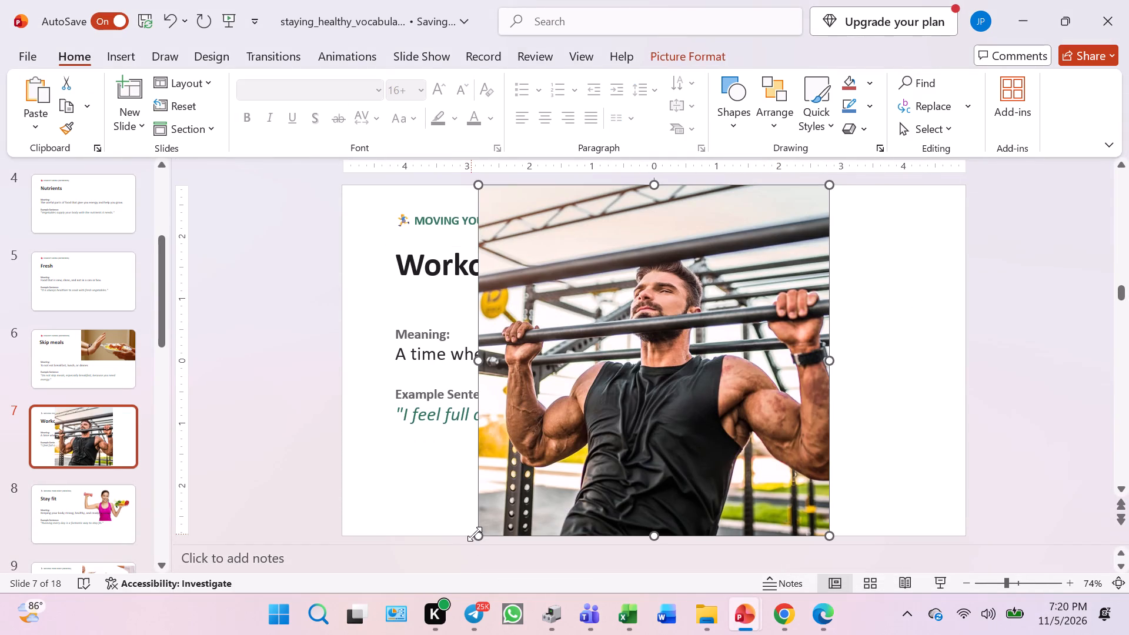
Shrink the pull-up photo proportionally and place it in the Workout slide's upper right corner.
drag(475, 534, 768, 407)
drag(760, 289, 867, 322)
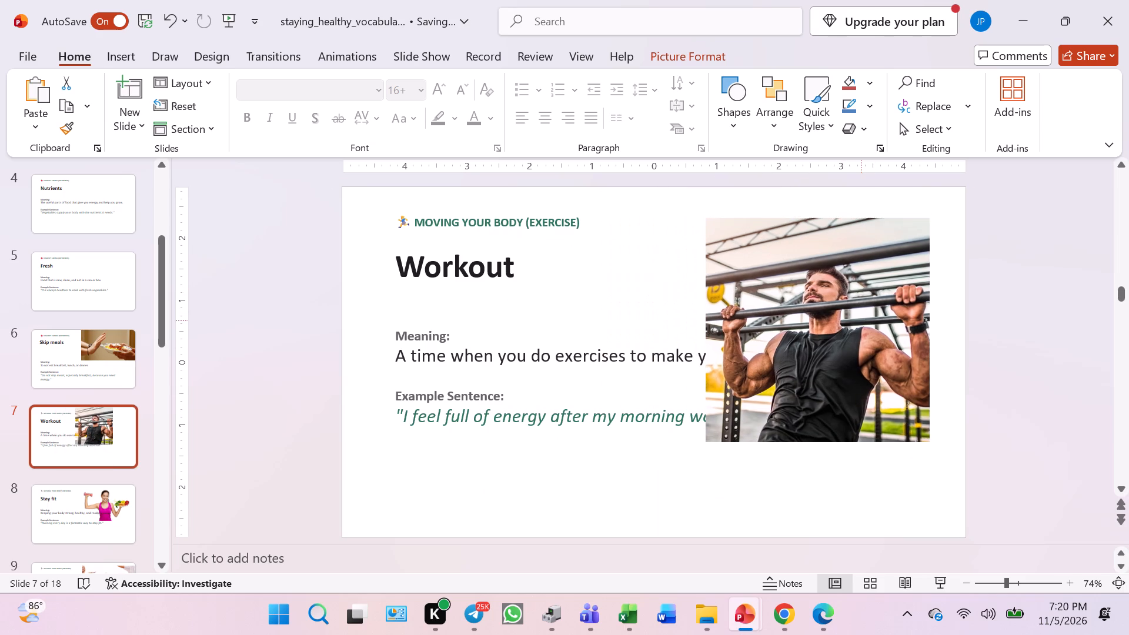
drag(867, 322, 871, 300)
Move the meaning and example sentence text box down and slightly left, so its text sits below the photo.
click(582, 367)
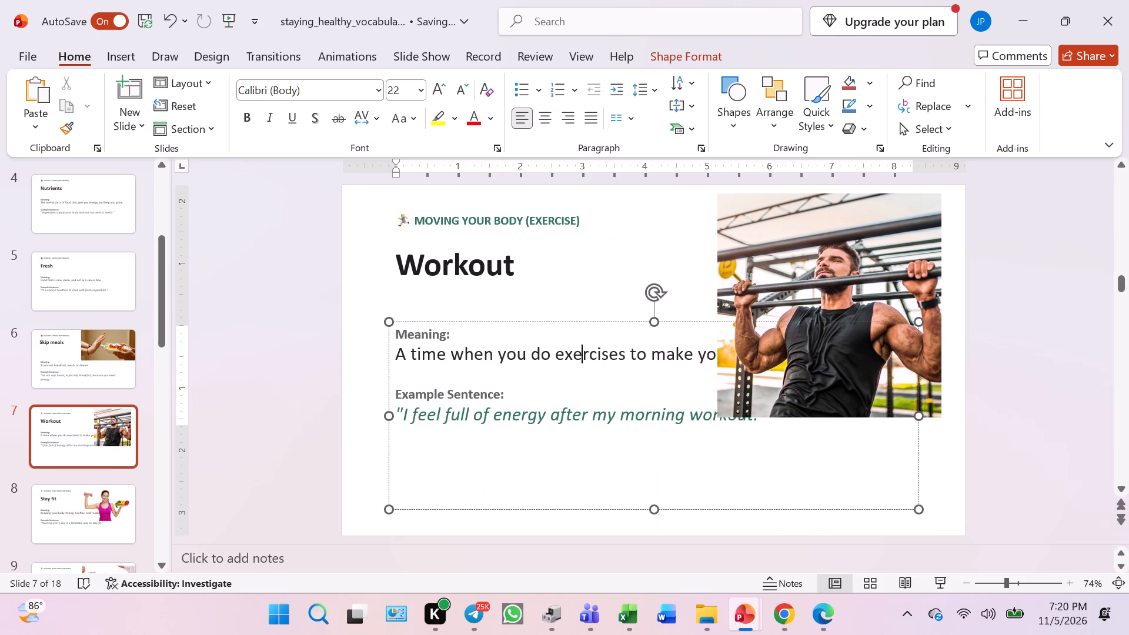
drag(621, 322, 594, 405)
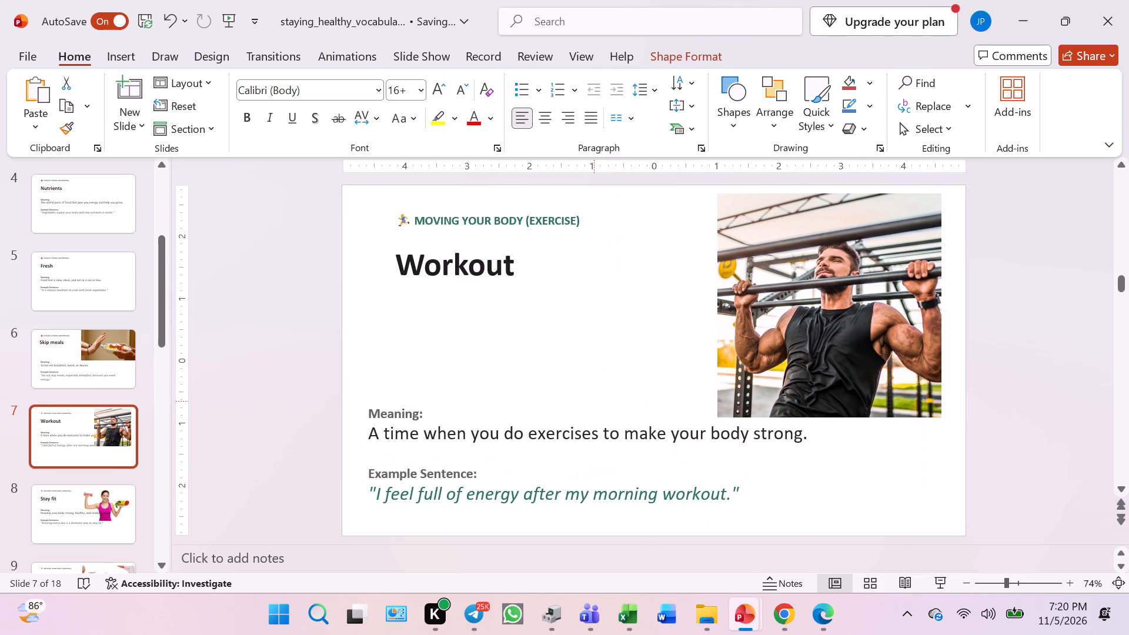
drag(594, 405, 594, 409)
Narrow the Workout title box from its left edge and move it lower, with the title midway between the slide's left edge and the photo.
click(423, 265)
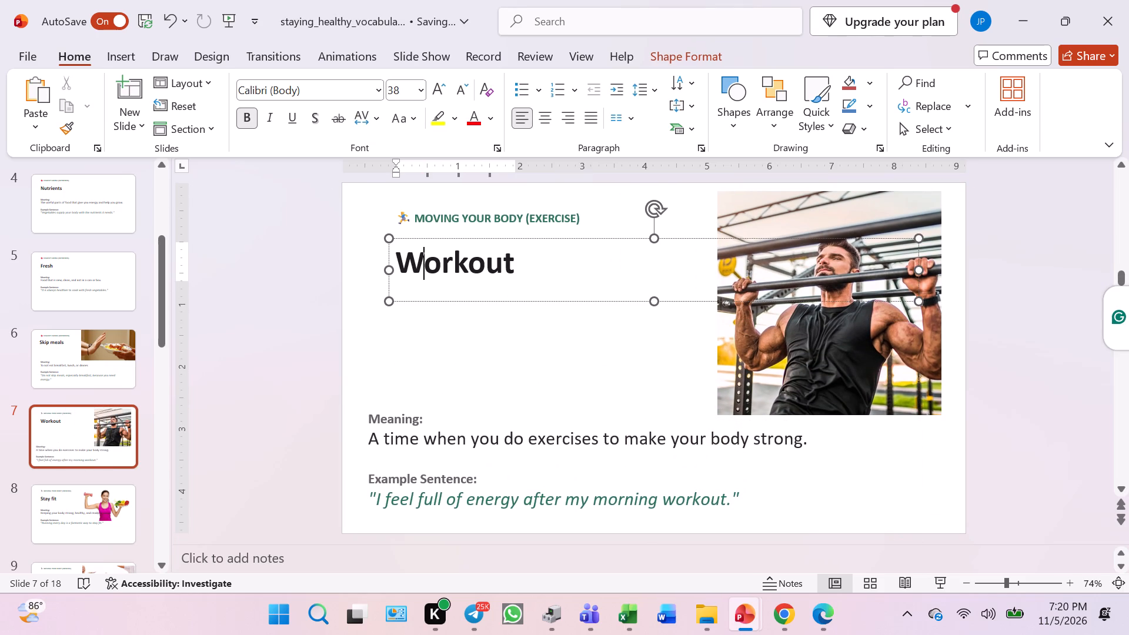
drag(388, 268, 531, 293)
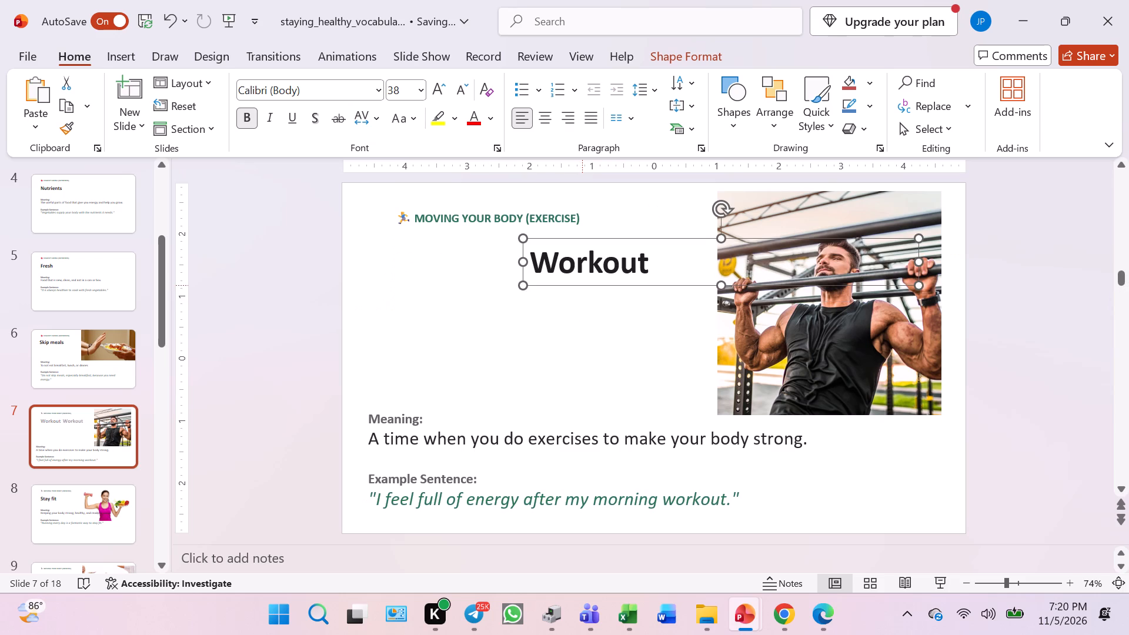
drag(582, 283, 533, 311)
Move the "MOVING YOUR BODY (EXERCISE)" label to directly beneath the Workout title.
click(504, 209)
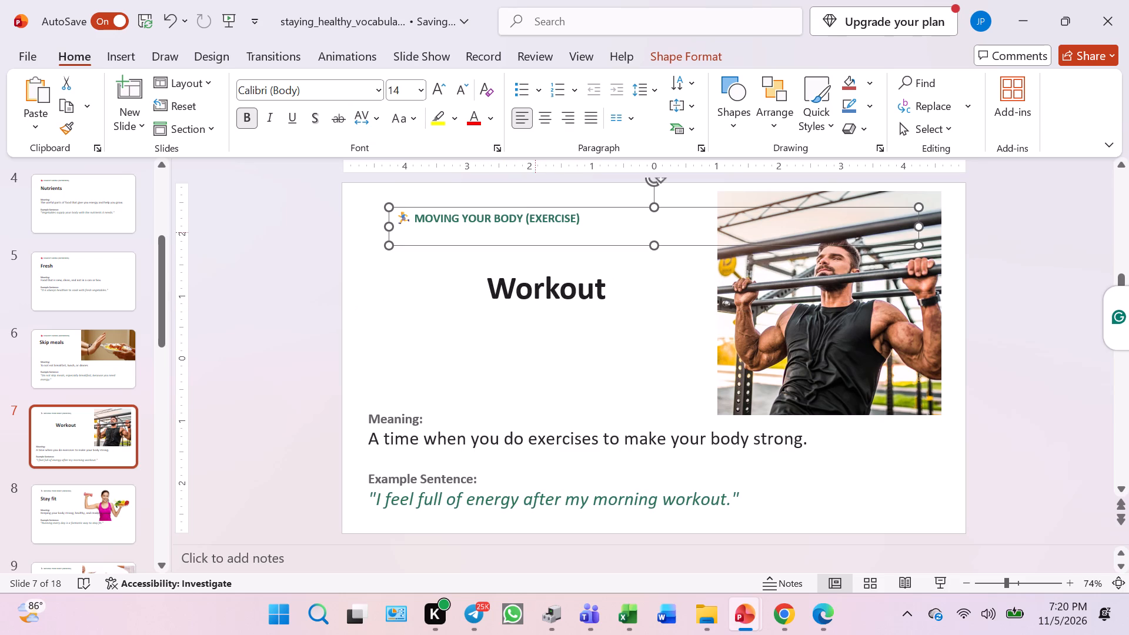
click(536, 239)
drag(530, 245, 527, 374)
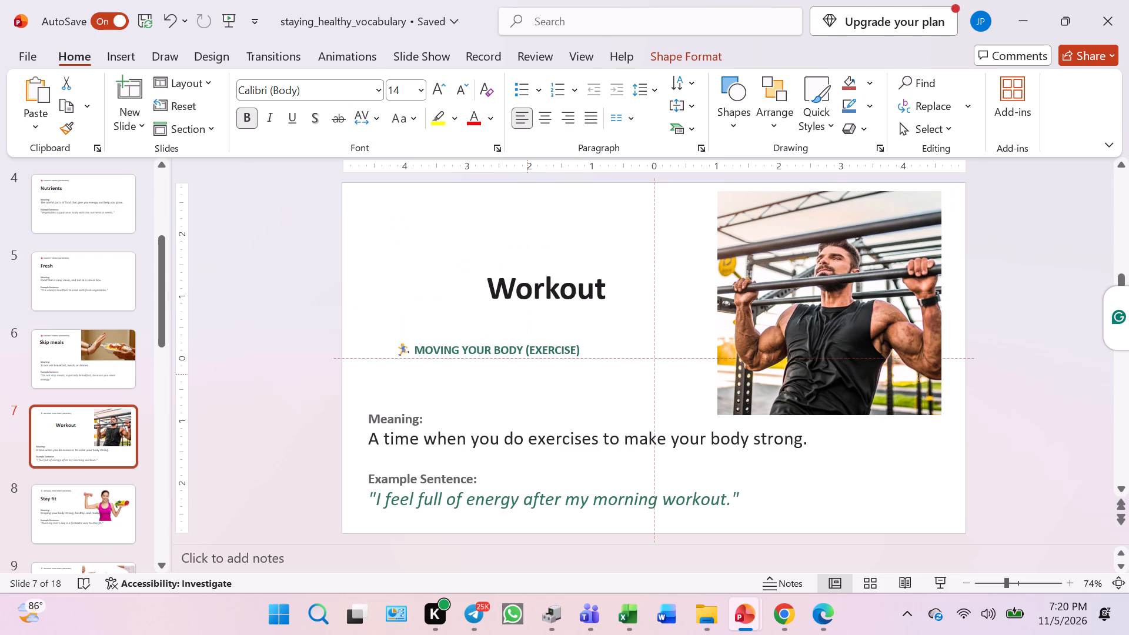
drag(527, 374, 582, 353)
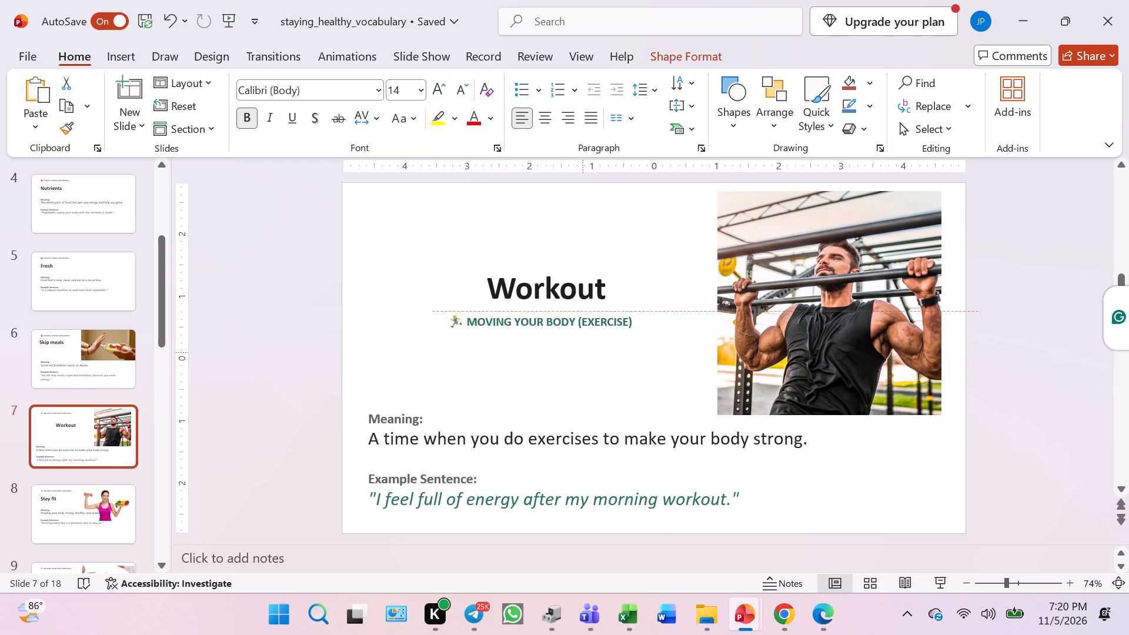
drag(582, 353, 582, 353)
Go to the Fresh slide, switch to Chrome and run a Google image search for "fresh foods".
click(75, 261)
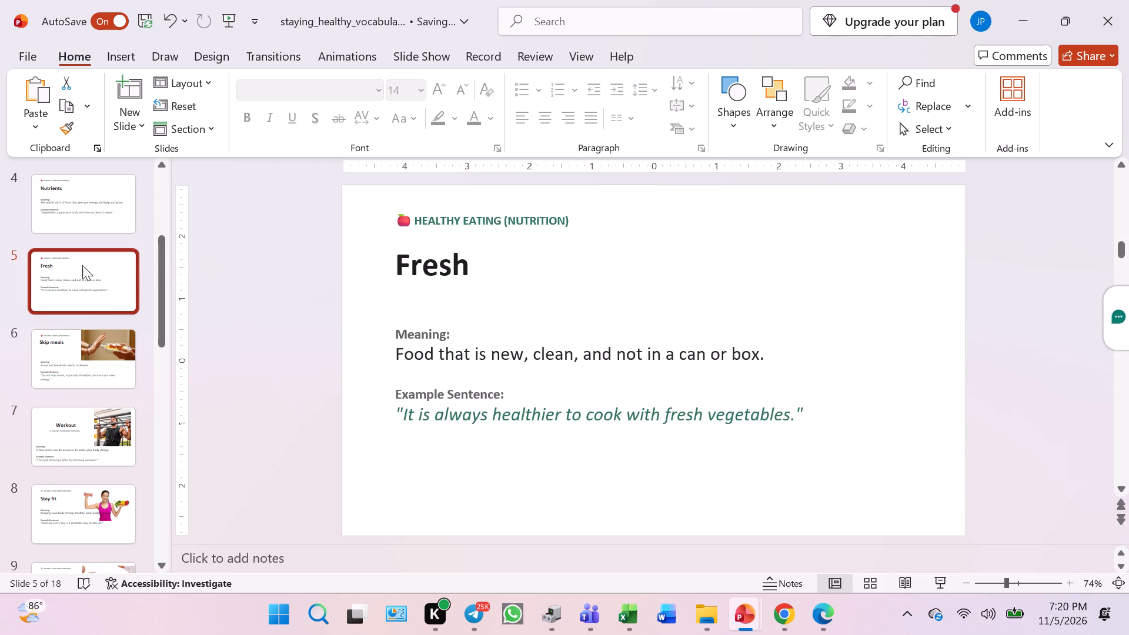
click(784, 613)
drag(333, 121, 28, 83)
text(fresj)
key(BackSpace)
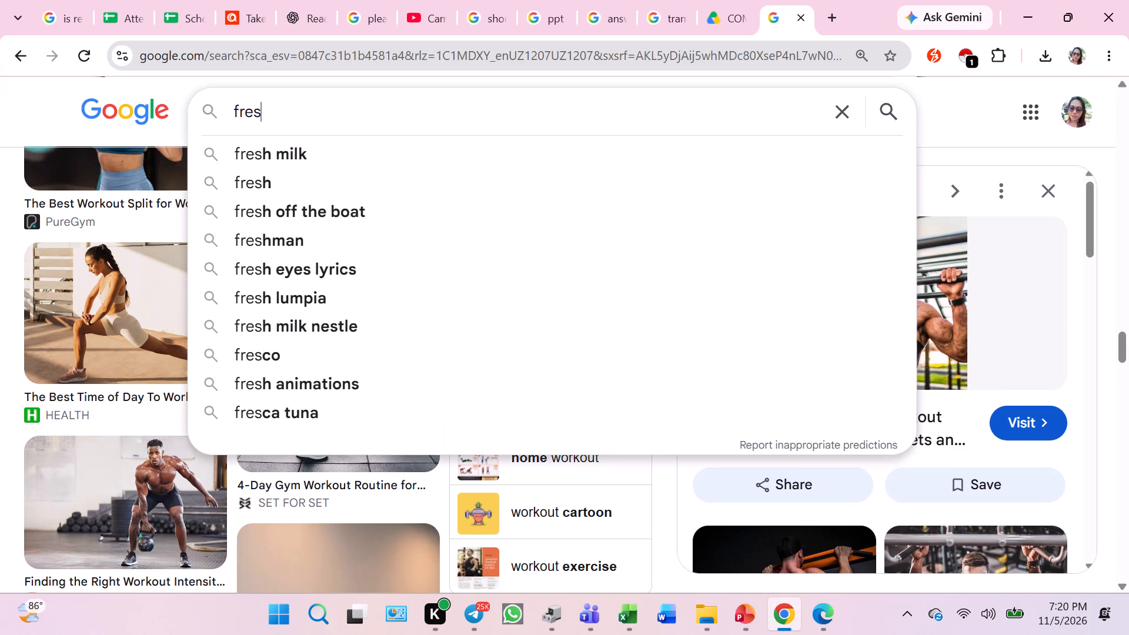
text(h fpp)
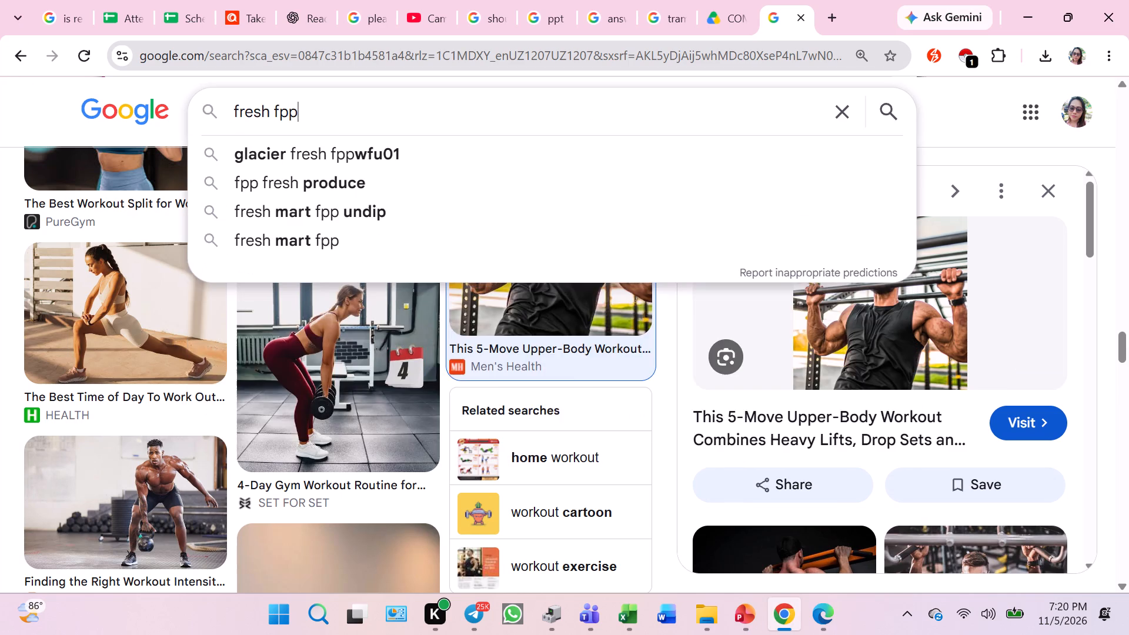
key(BackSpace)
key(BackSpace)
text(oods)
key(Return)
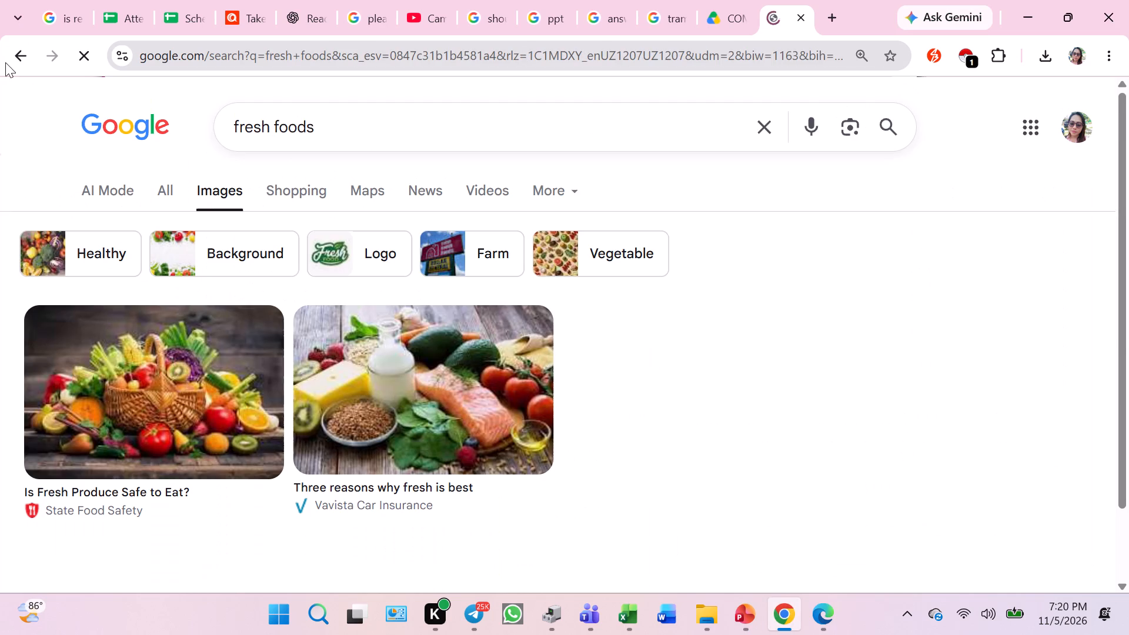
Browse the fresh foods image results and copy The Nutrition Source photo of hands holding a plate of vegetables and fruits.
scroll(456, 284, down, 3)
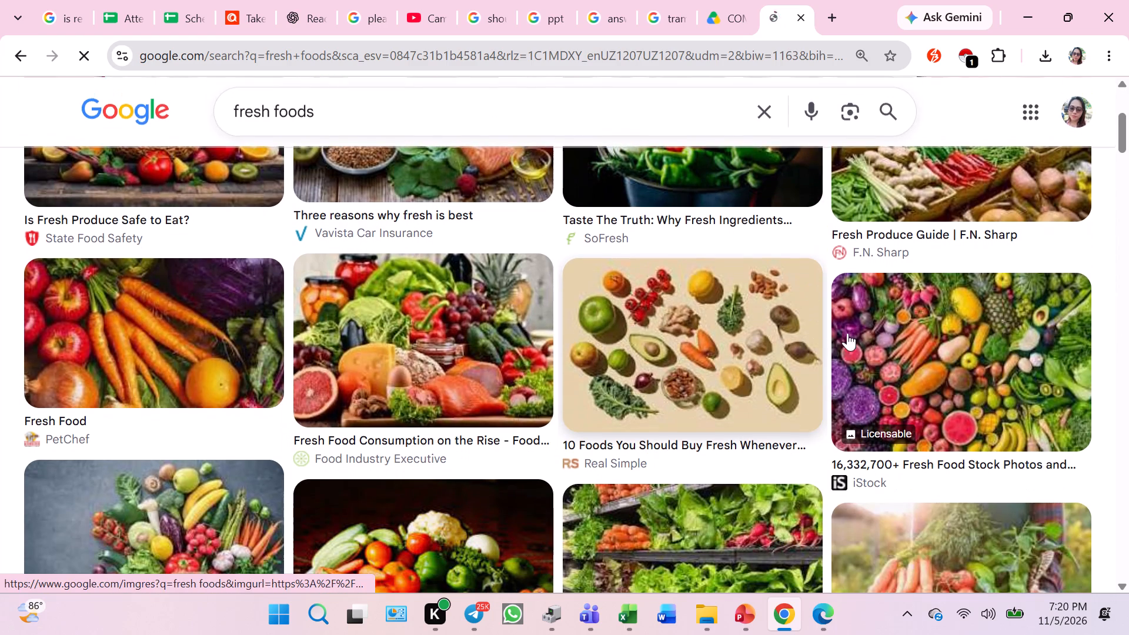
scroll(914, 360, down, 3)
scroll(746, 413, down, 1)
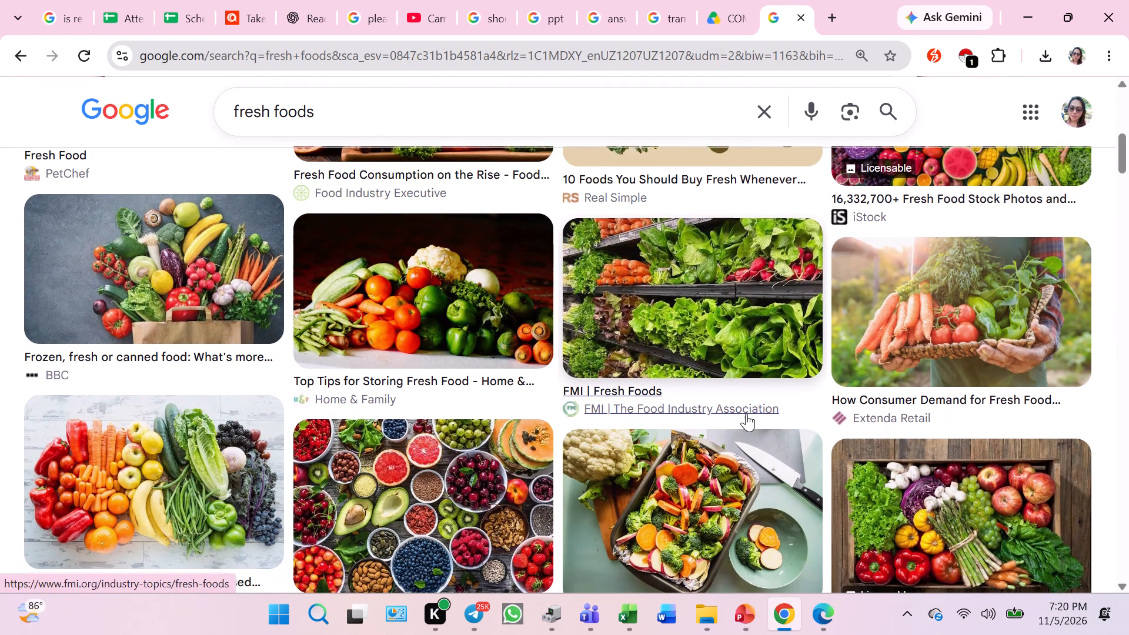
scroll(813, 376, down, 6)
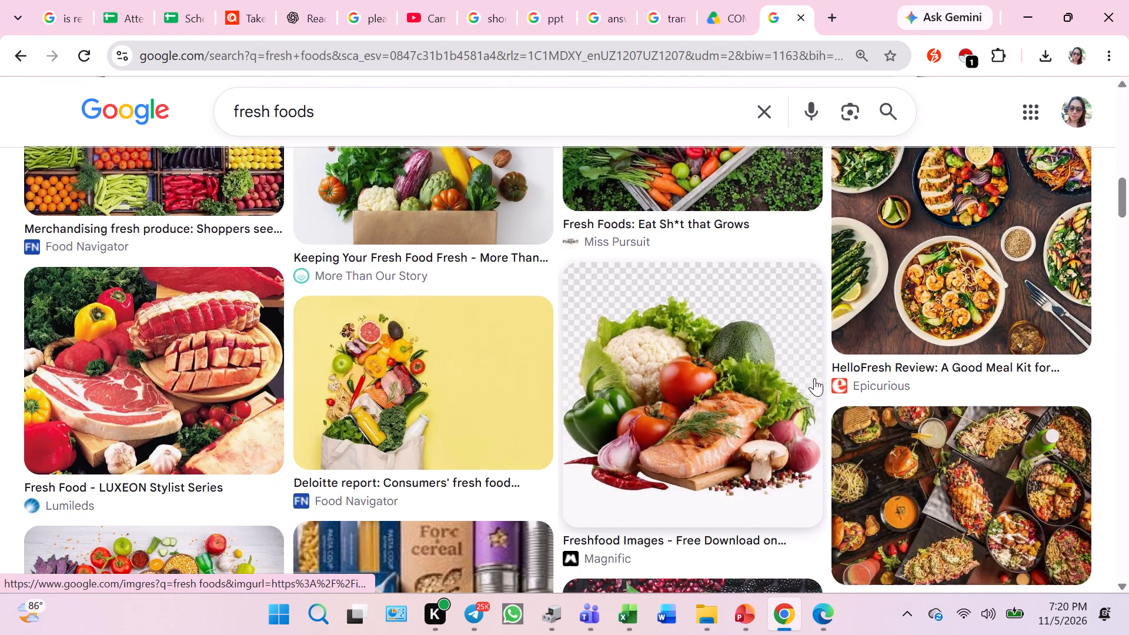
scroll(814, 378, down, 1)
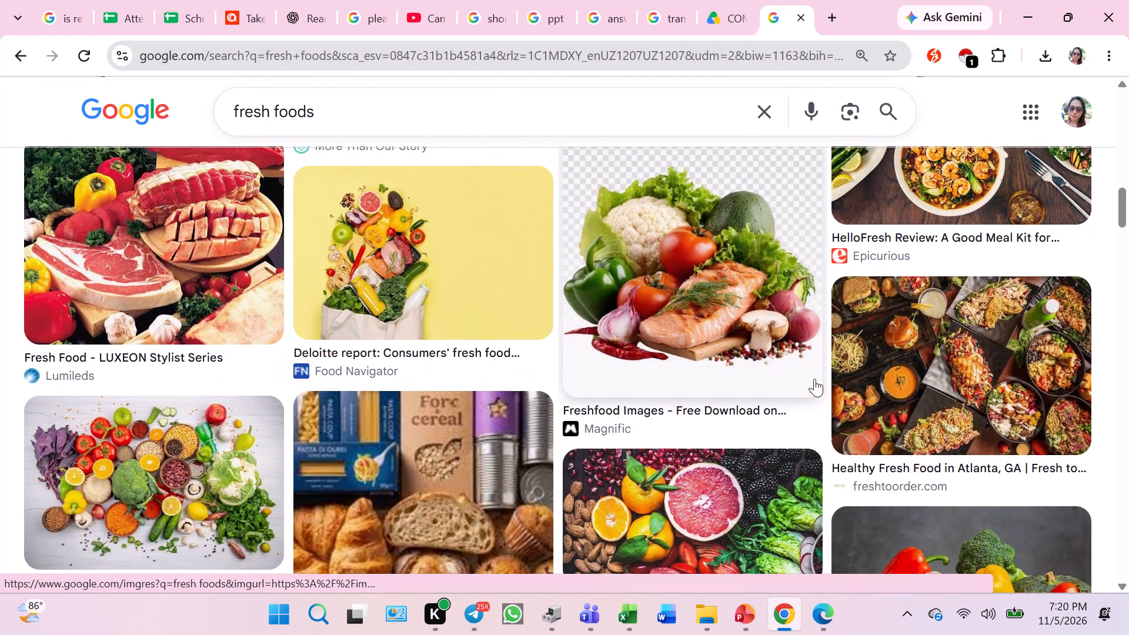
scroll(725, 412, down, 3)
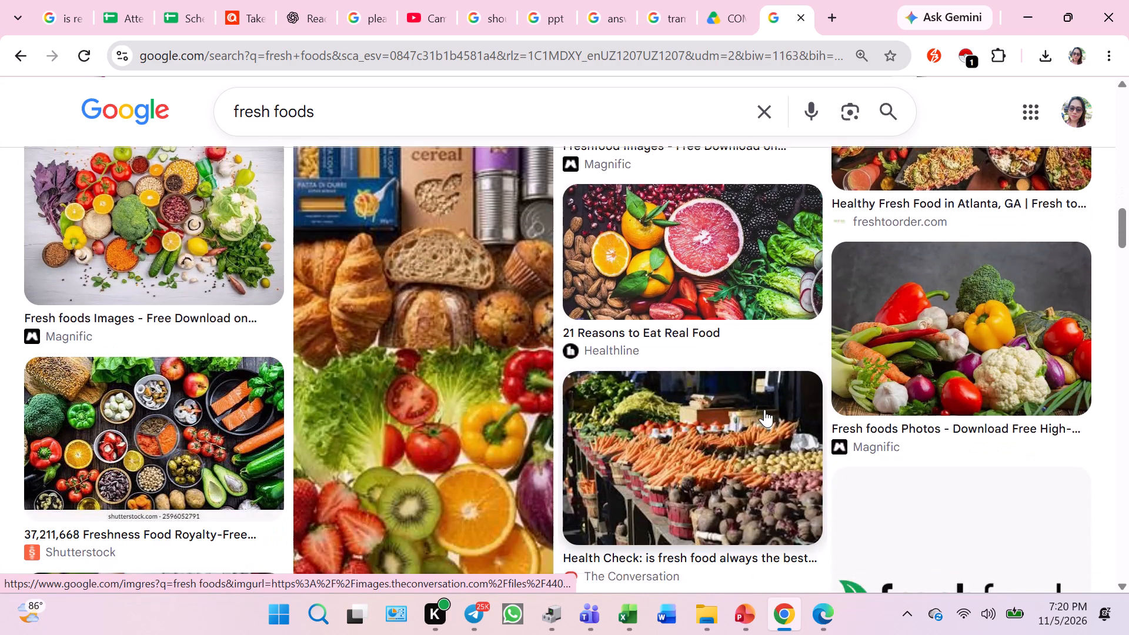
scroll(766, 409, down, 1)
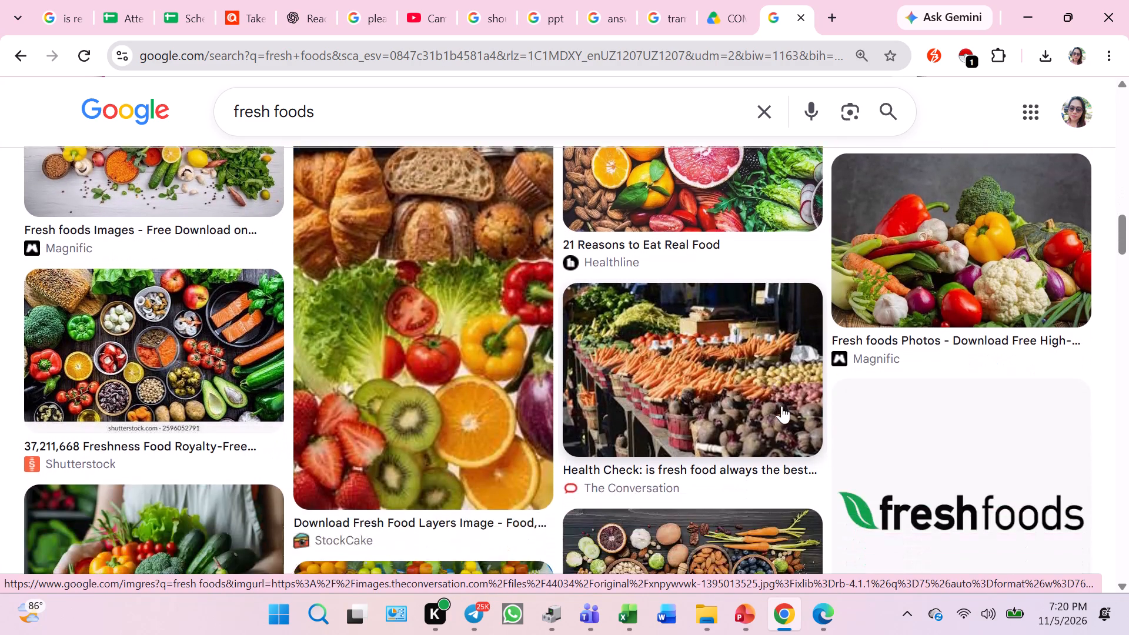
scroll(781, 406, down, 2)
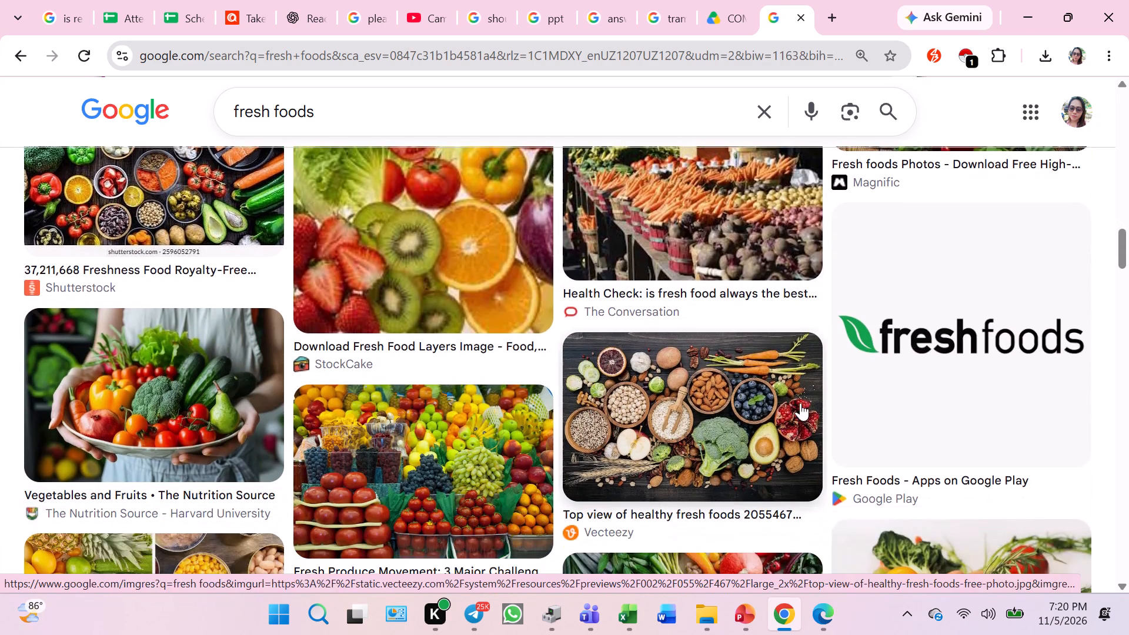
scroll(800, 403, down, 3)
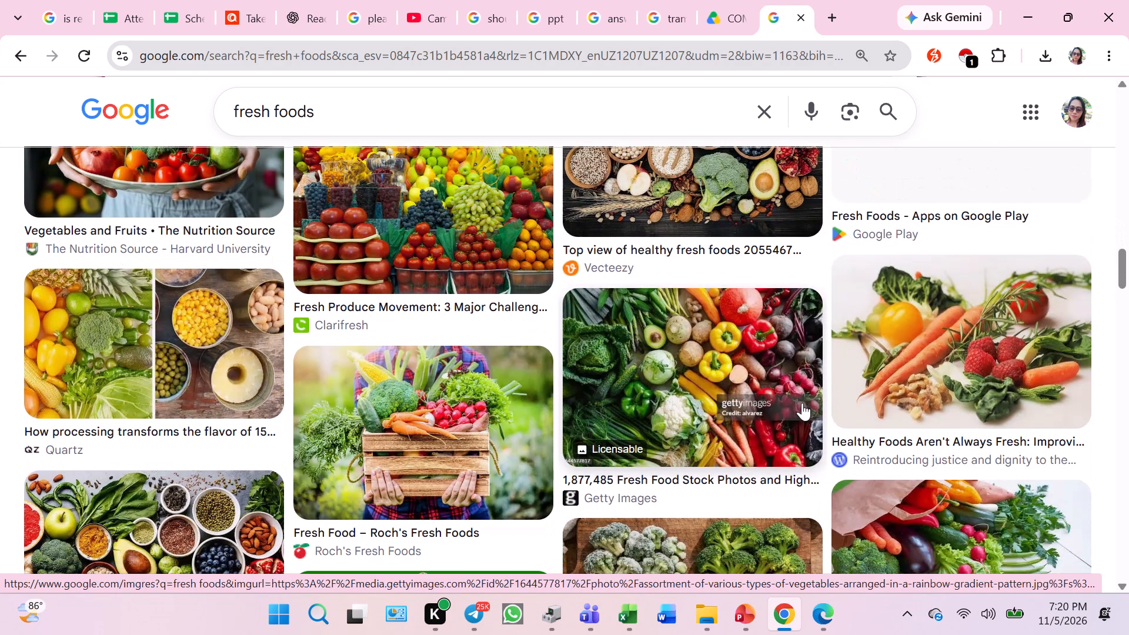
scroll(802, 403, up, 3)
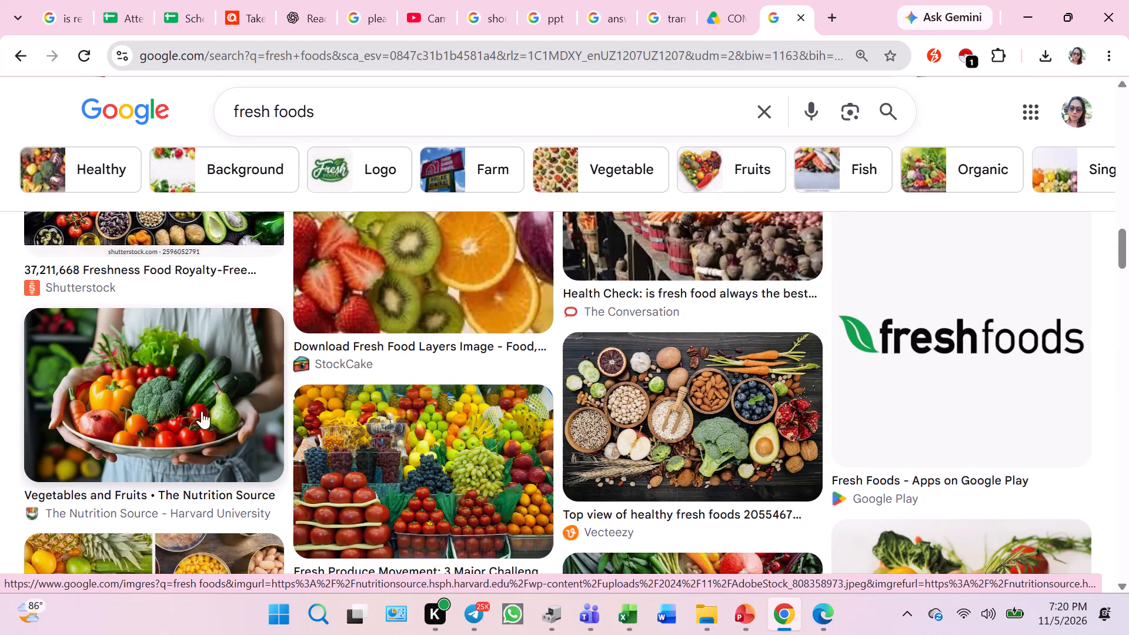
click(176, 405)
right_click(874, 300)
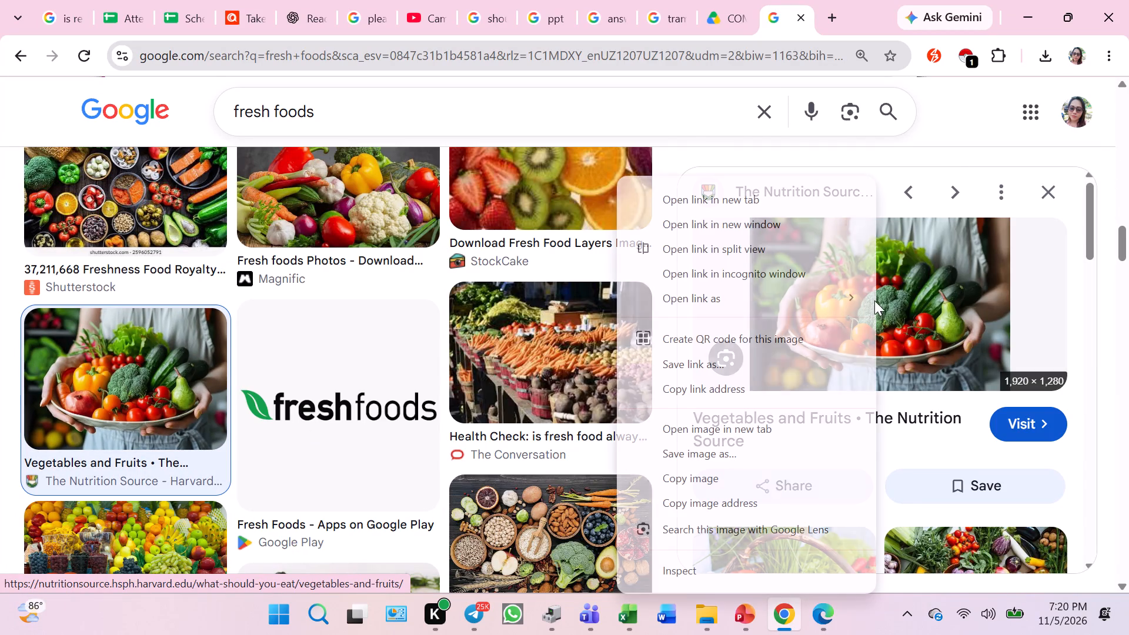
click(736, 477)
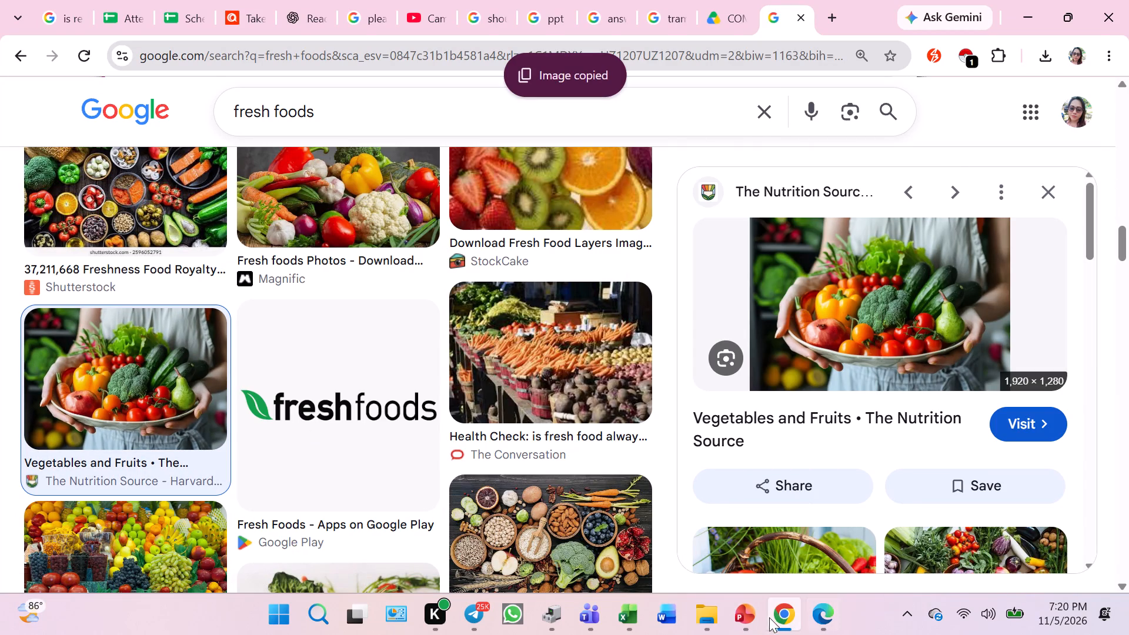
Paste the copied photo onto the Fresh slide in PowerPoint, shrunk to fit the slide's upper right area.
click(752, 617)
click(973, 534)
click(936, 306)
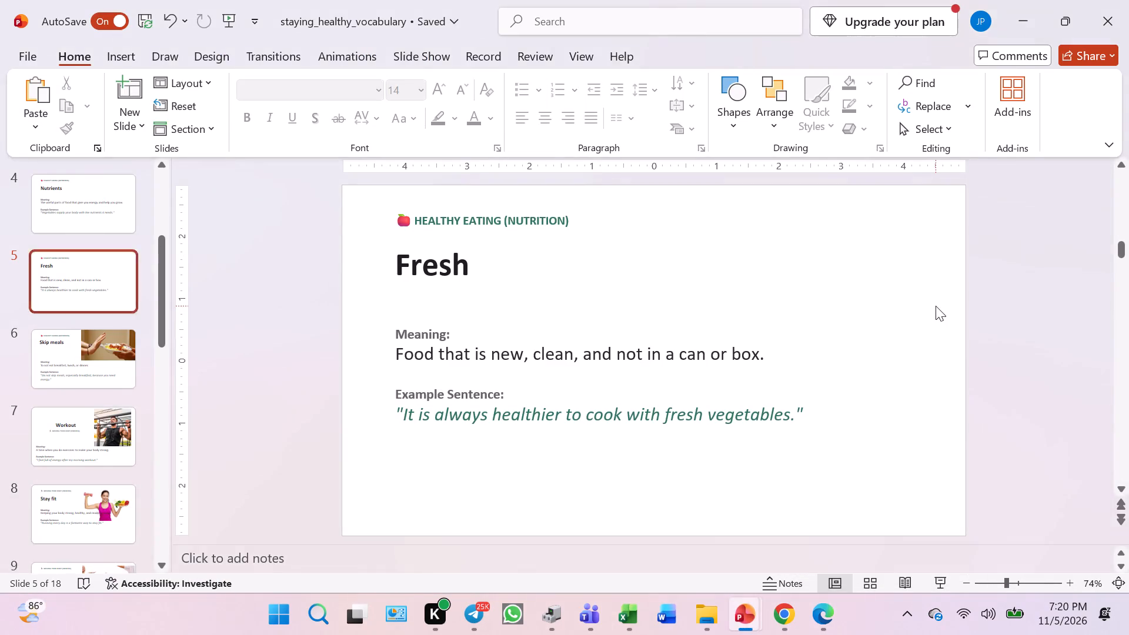
key(ctrl+v)
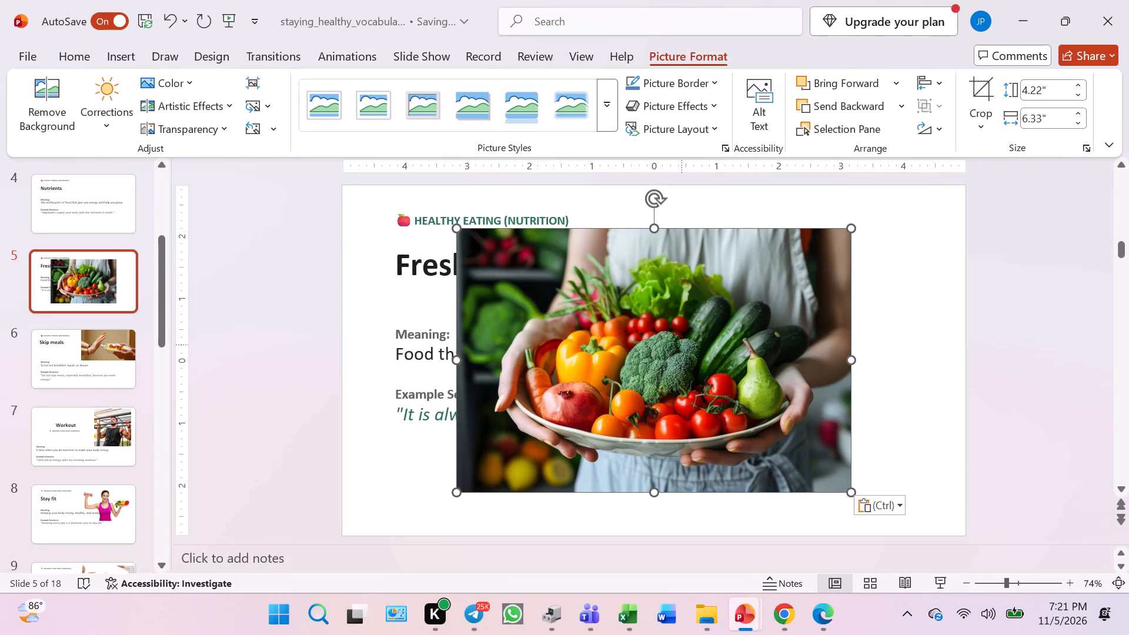
drag(460, 493, 613, 409)
drag(681, 348, 770, 306)
Move the meaning and example sentence text box down and slightly left, so its text sits below the vegetable photo.
click(651, 383)
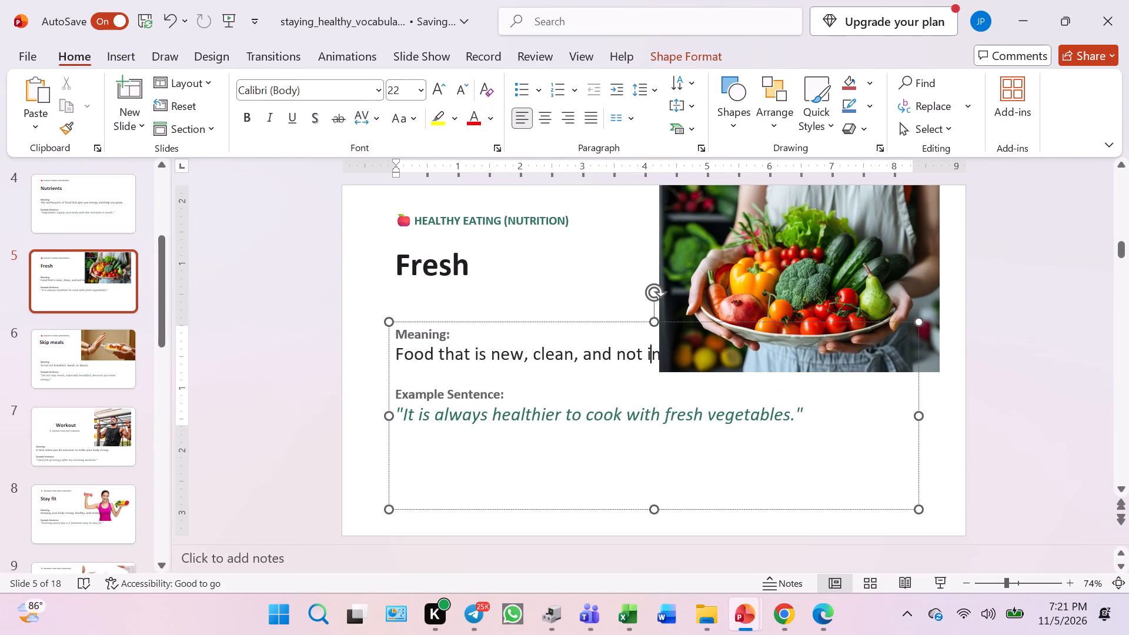
drag(626, 323, 615, 379)
Narrow the Fresh title box from its left edge and move it lower, with the title midway between the slide's left edge and the photo.
click(447, 275)
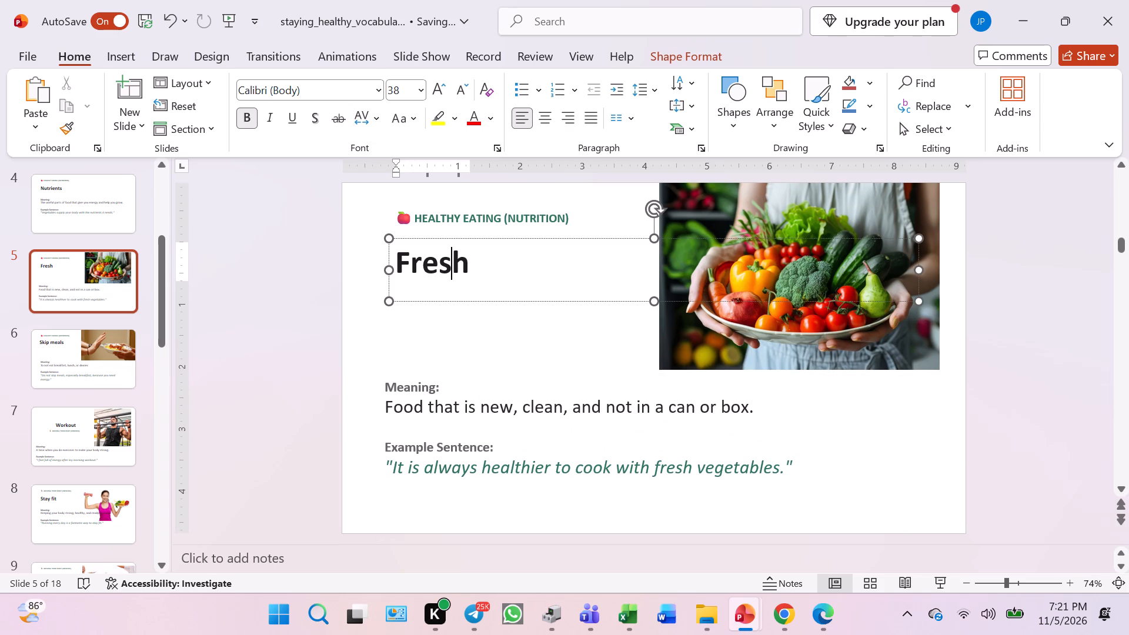
drag(387, 270, 492, 291)
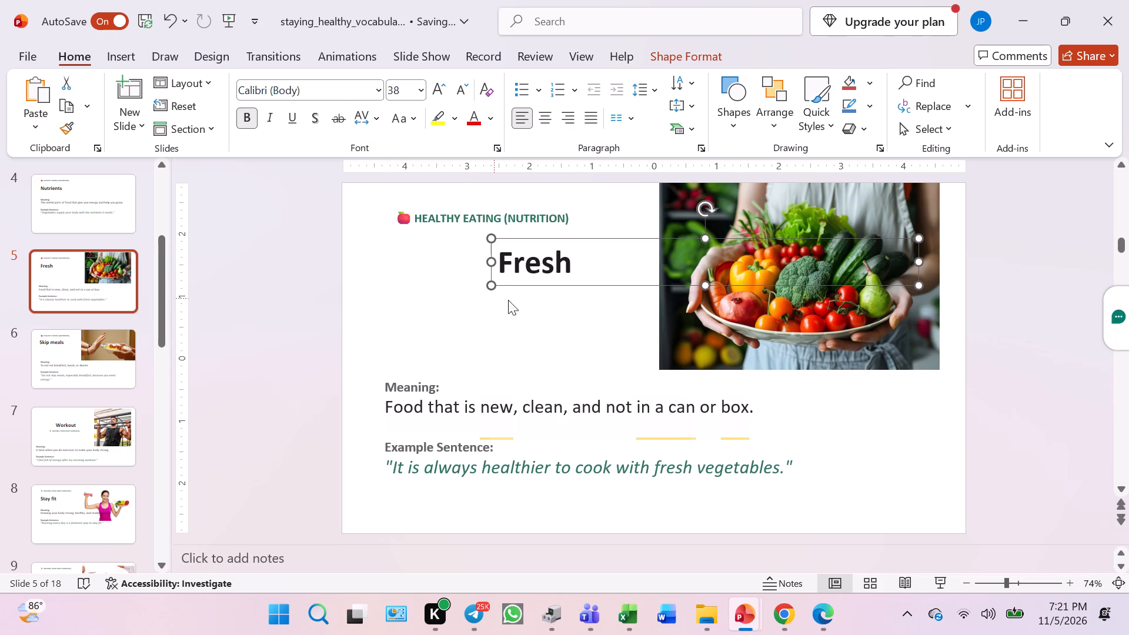
drag(584, 283, 552, 324)
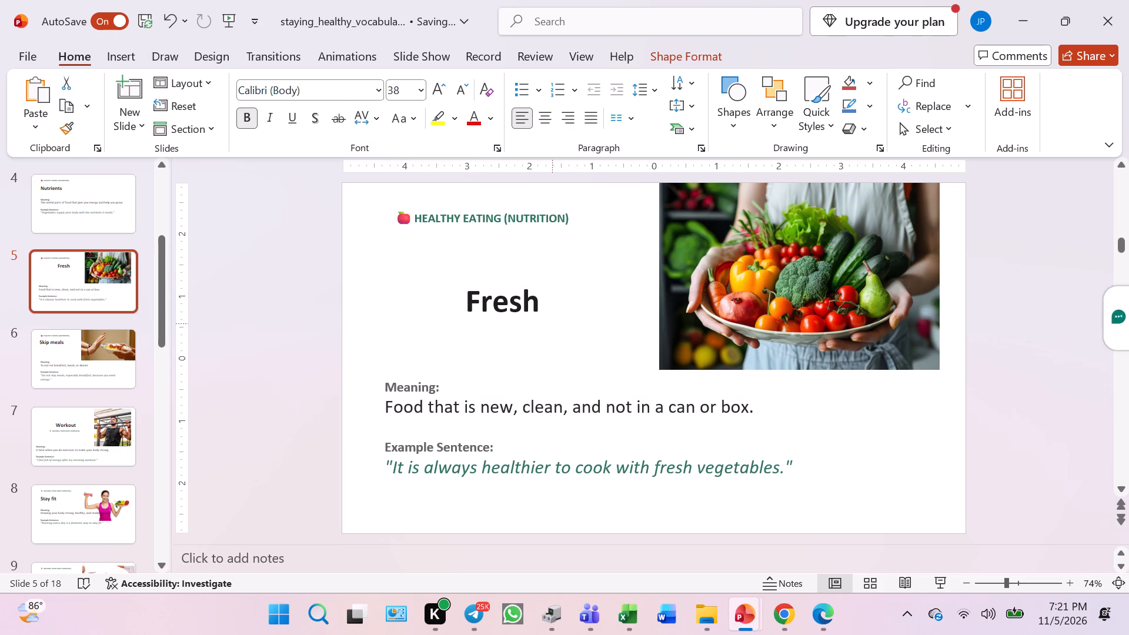
drag(552, 324, 557, 337)
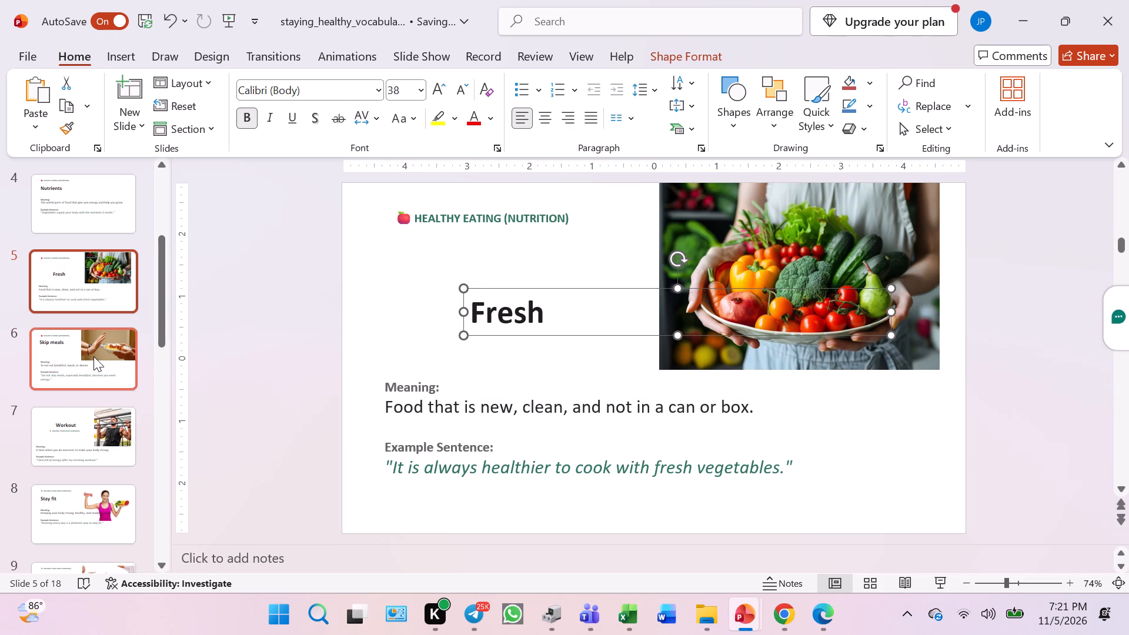
On the Stay fit slide, move the meaning and example sentence text box down and slightly left, so its text clears the woman's photo.
click(93, 356)
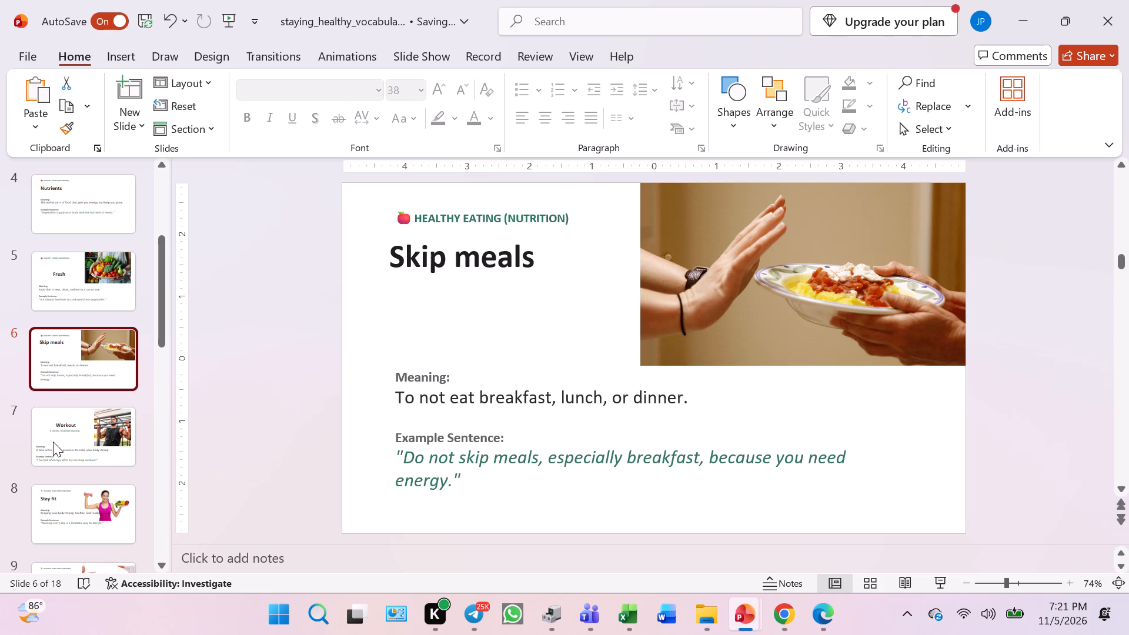
click(53, 442)
click(40, 528)
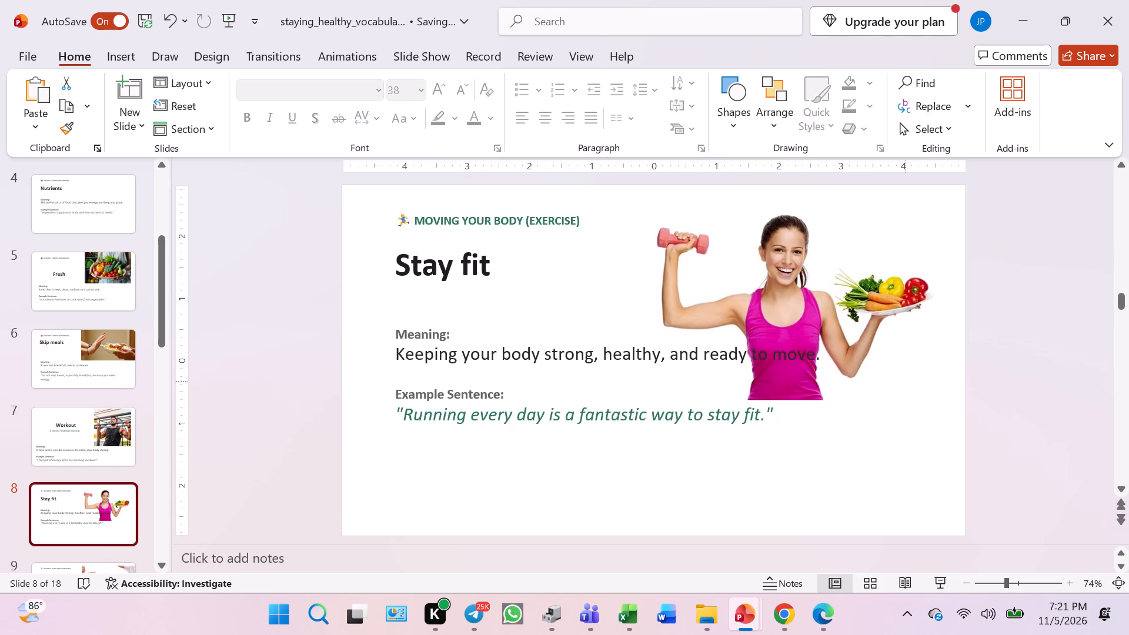
click(657, 365)
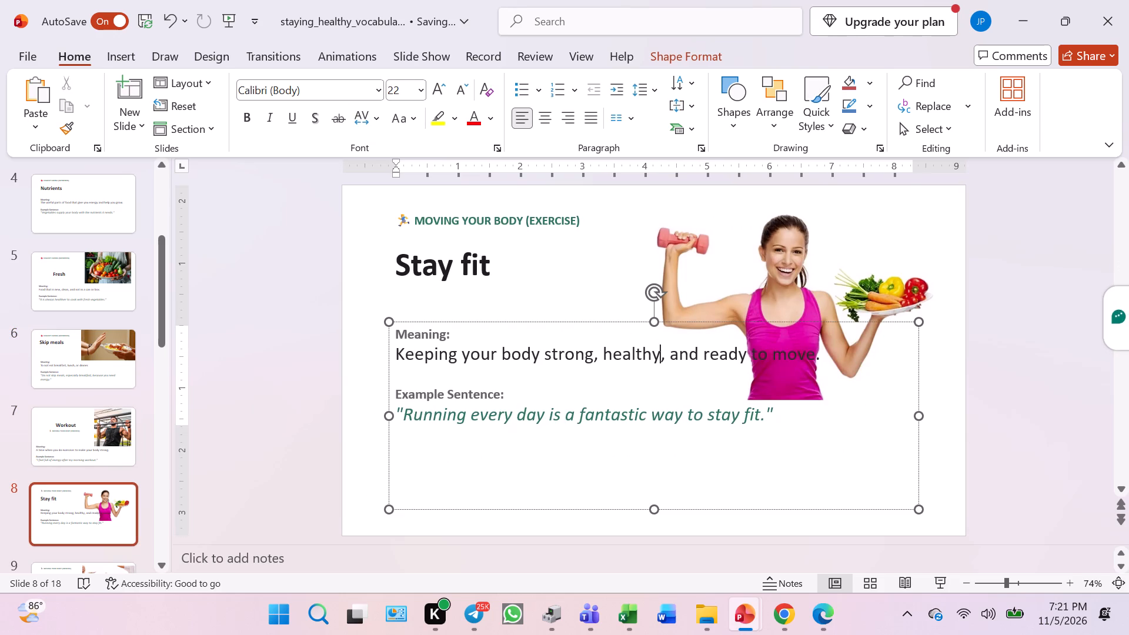
drag(596, 321, 575, 382)
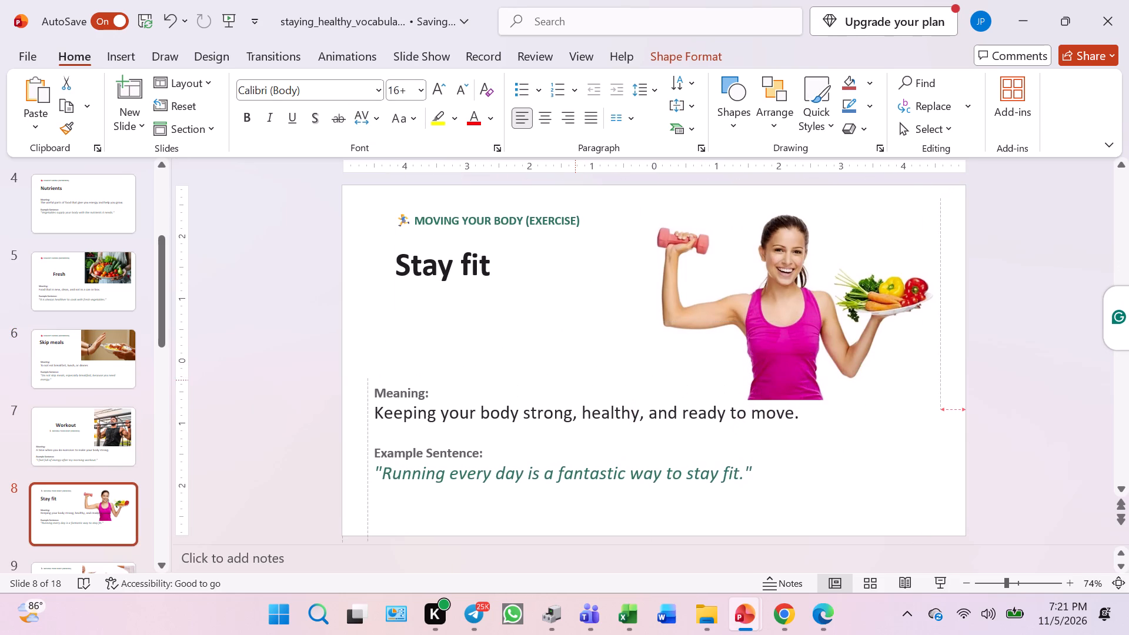
drag(575, 382, 572, 390)
Move the Stay fit title lower and to the right, just above the meaning text.
click(489, 263)
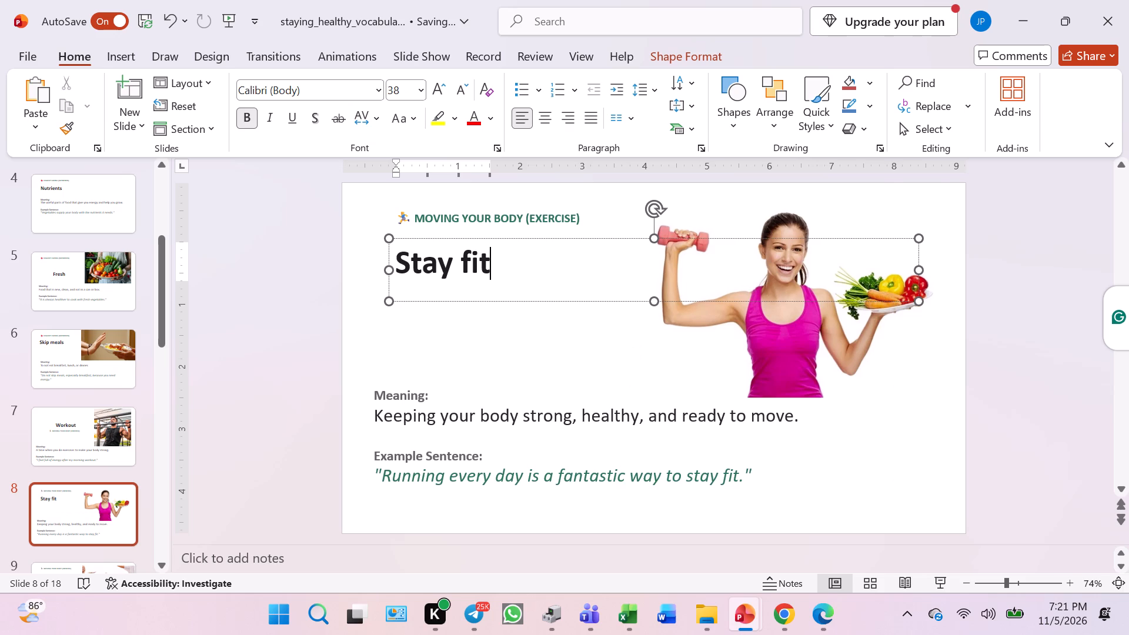
drag(485, 301, 547, 353)
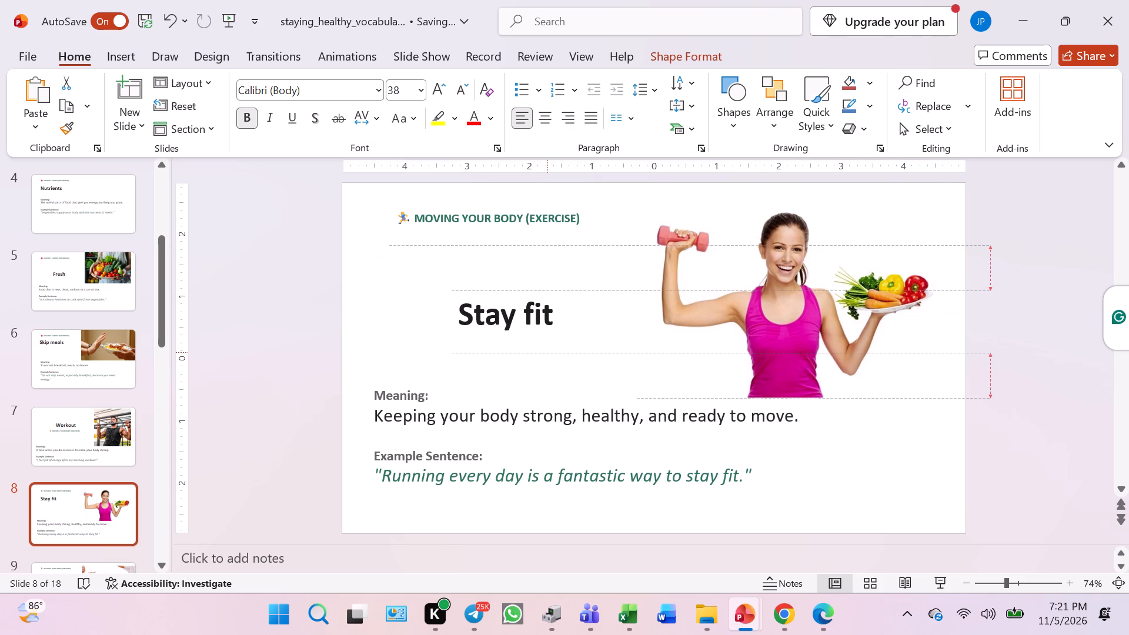
On slide 9, refit the meaning and example sentence text box beneath the group stretching photo, narrowed to about the photo's width.
scroll(184, 522, down, 2)
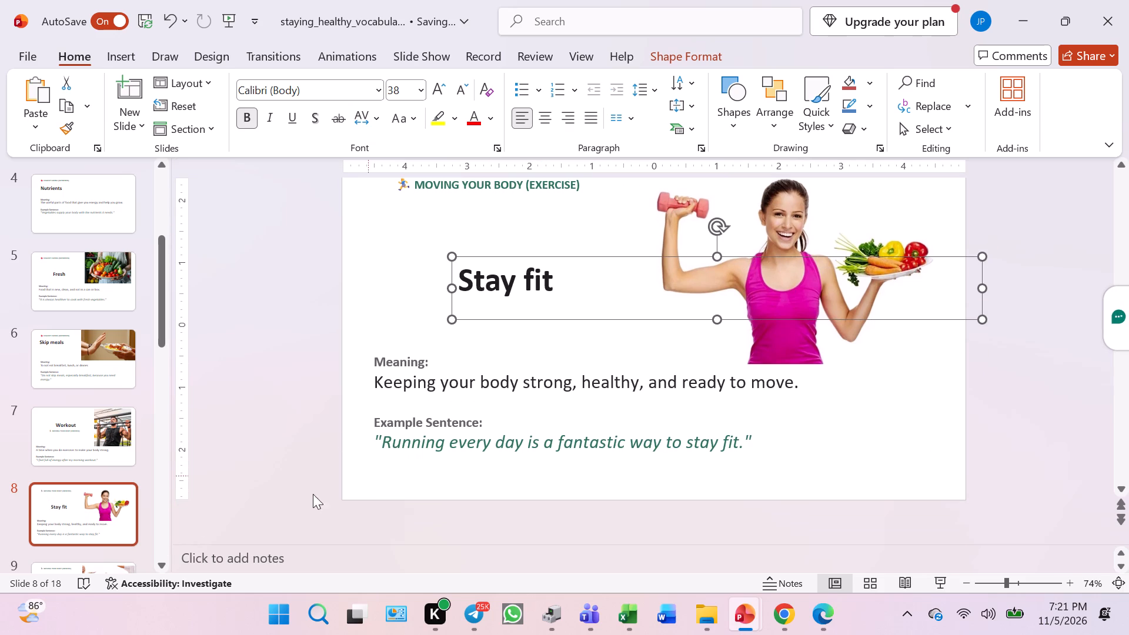
click(71, 516)
scroll(72, 516, down, 2)
click(83, 526)
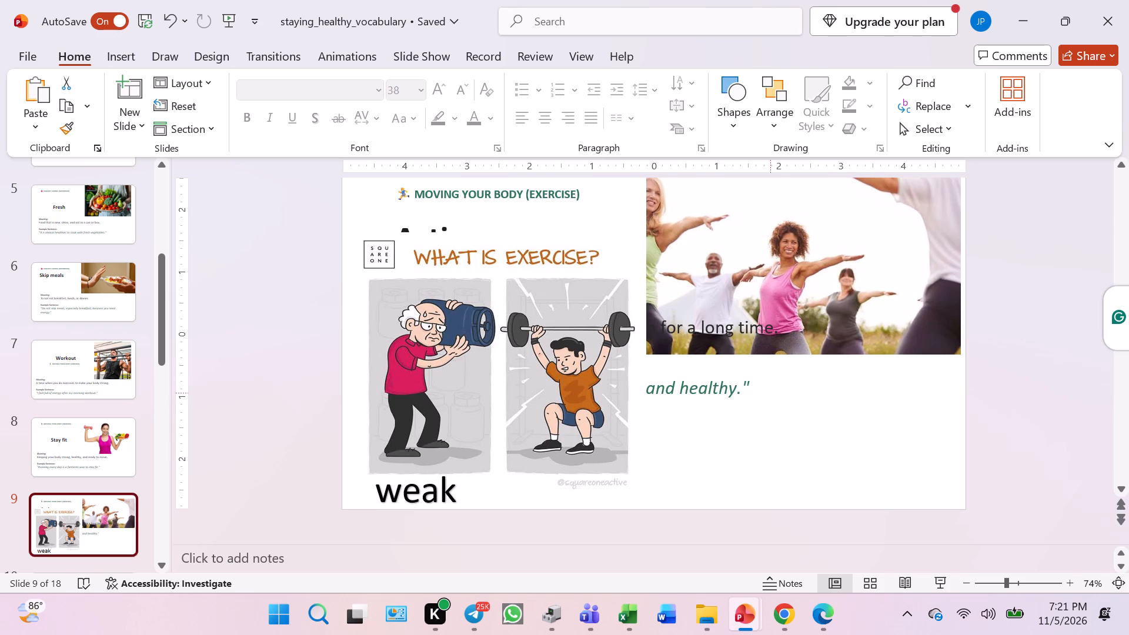
click(683, 396)
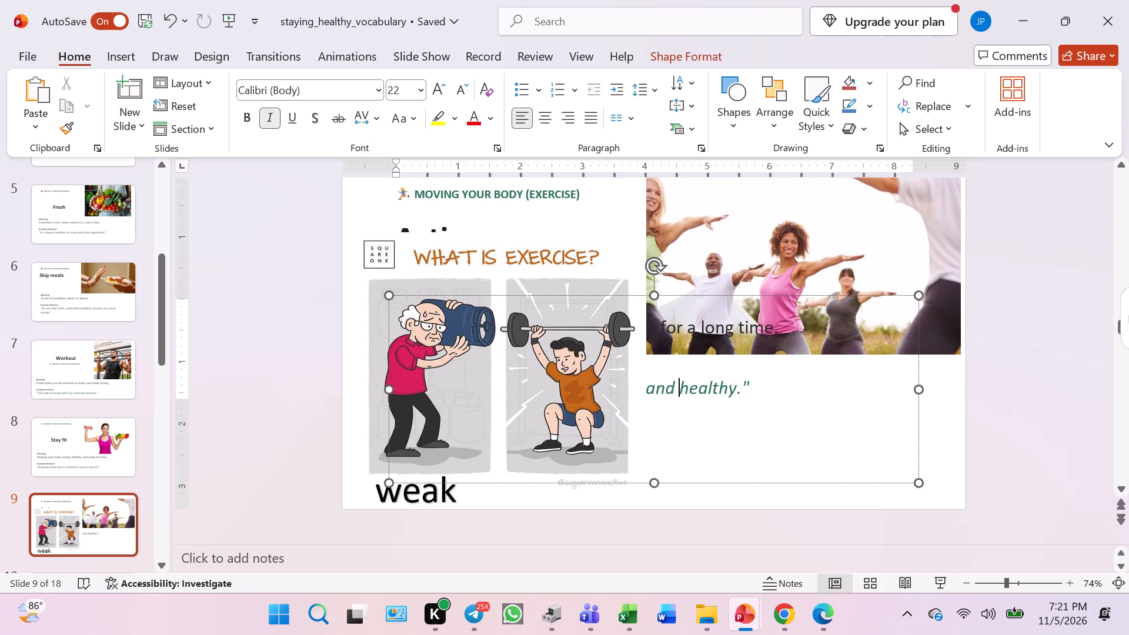
drag(389, 388, 667, 423)
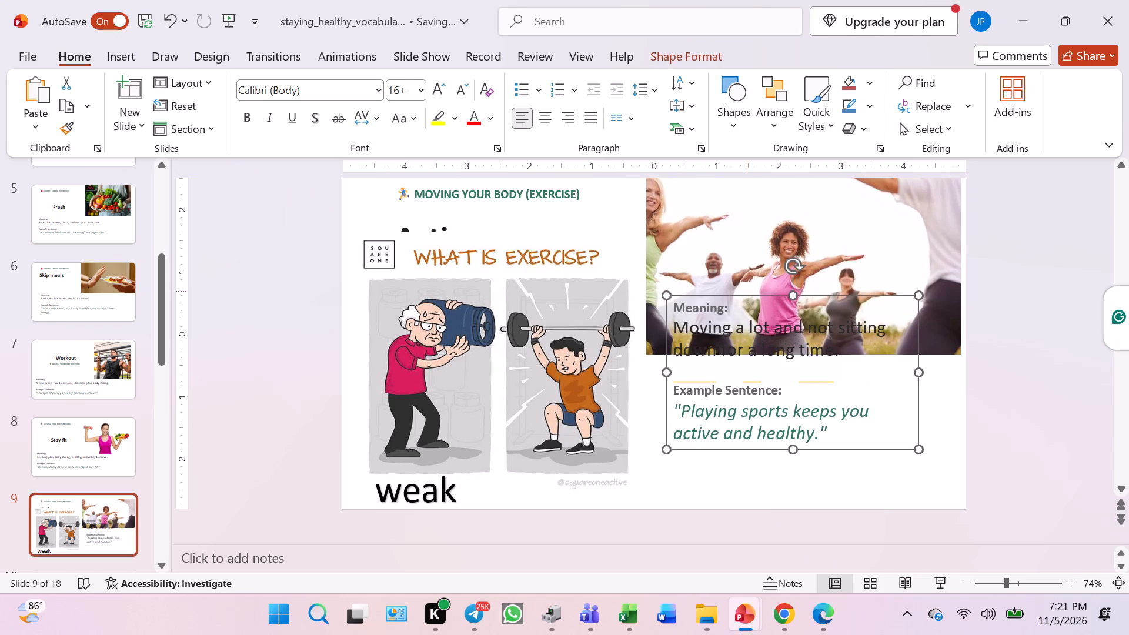
drag(744, 298, 725, 366)
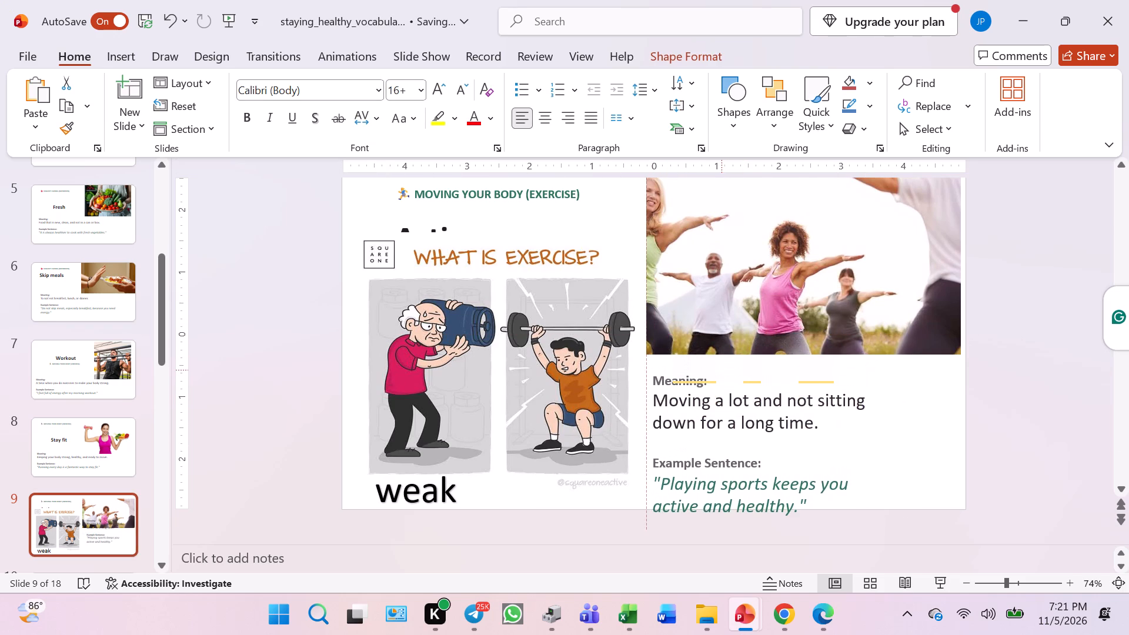
drag(725, 366, 730, 361)
drag(903, 434, 939, 433)
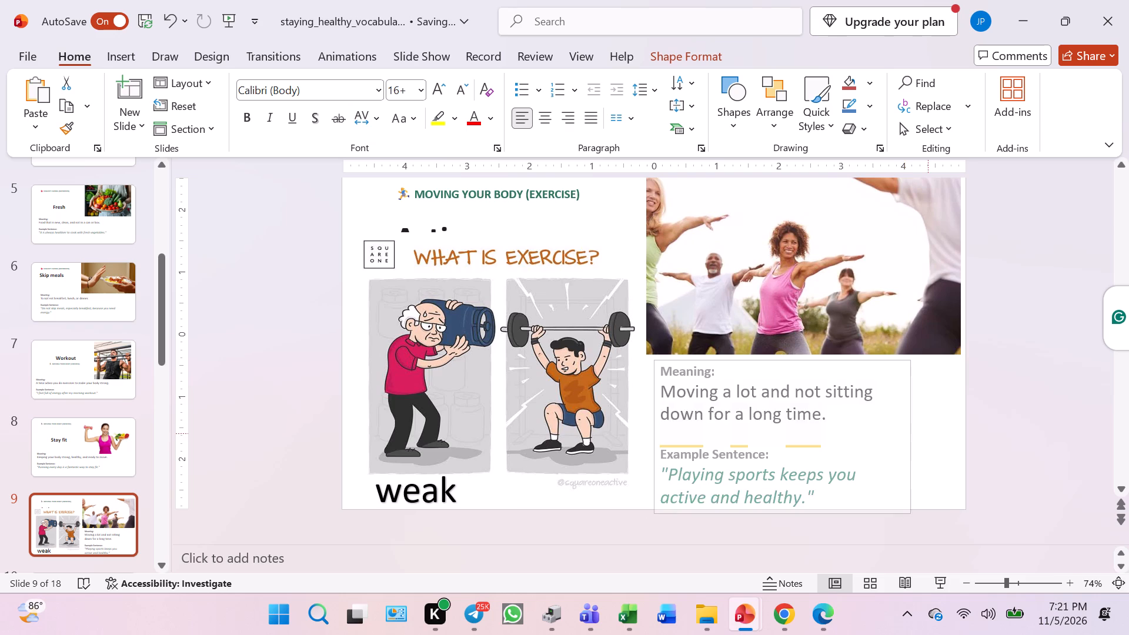
drag(939, 433, 969, 429)
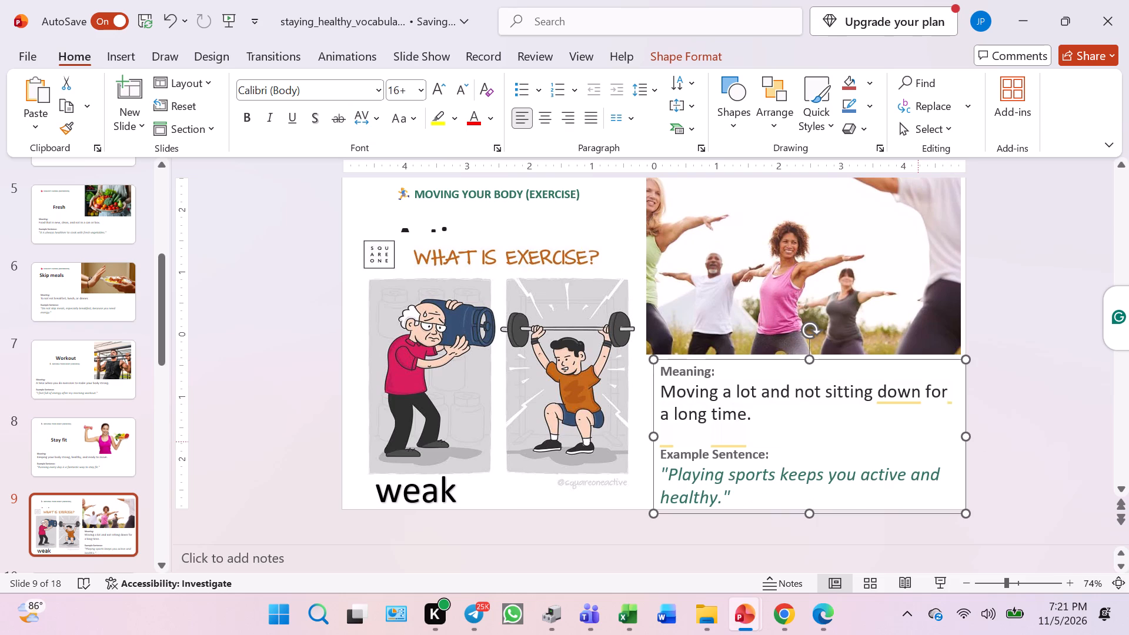
Move the "What is exercise?" picture down and left, partly off the slide, to uncover the Active title.
click(574, 360)
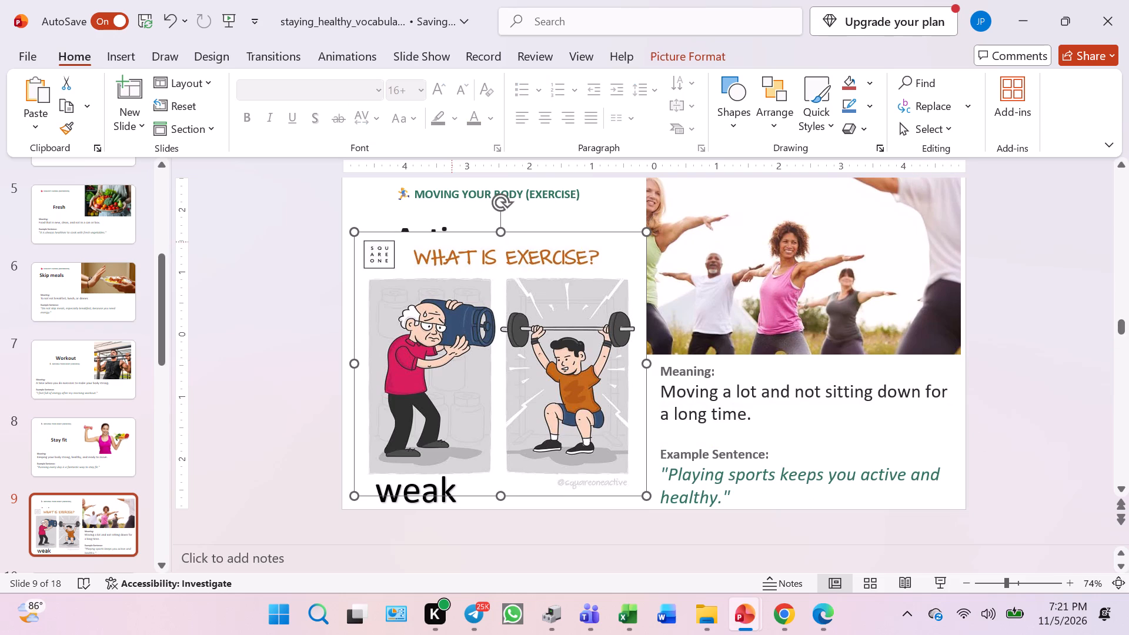
drag(452, 246, 309, 415)
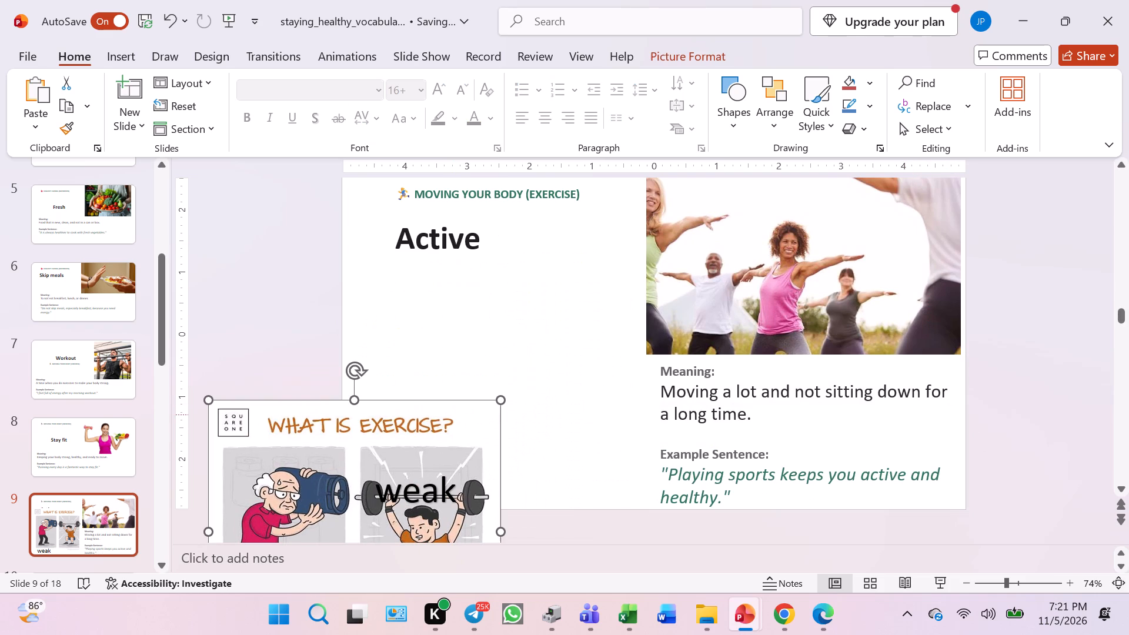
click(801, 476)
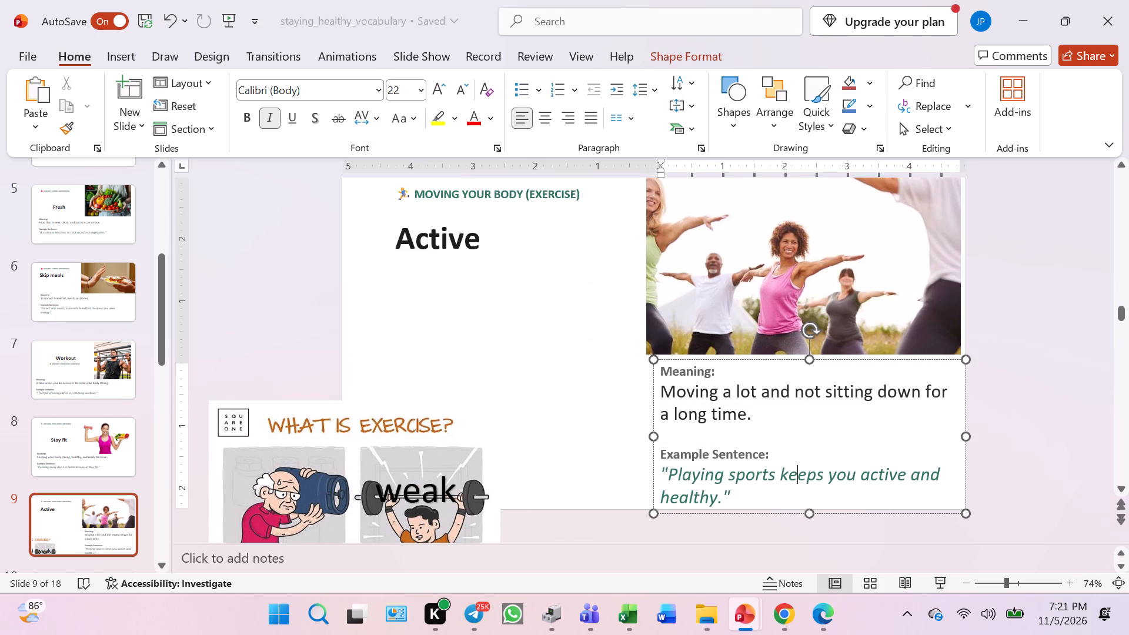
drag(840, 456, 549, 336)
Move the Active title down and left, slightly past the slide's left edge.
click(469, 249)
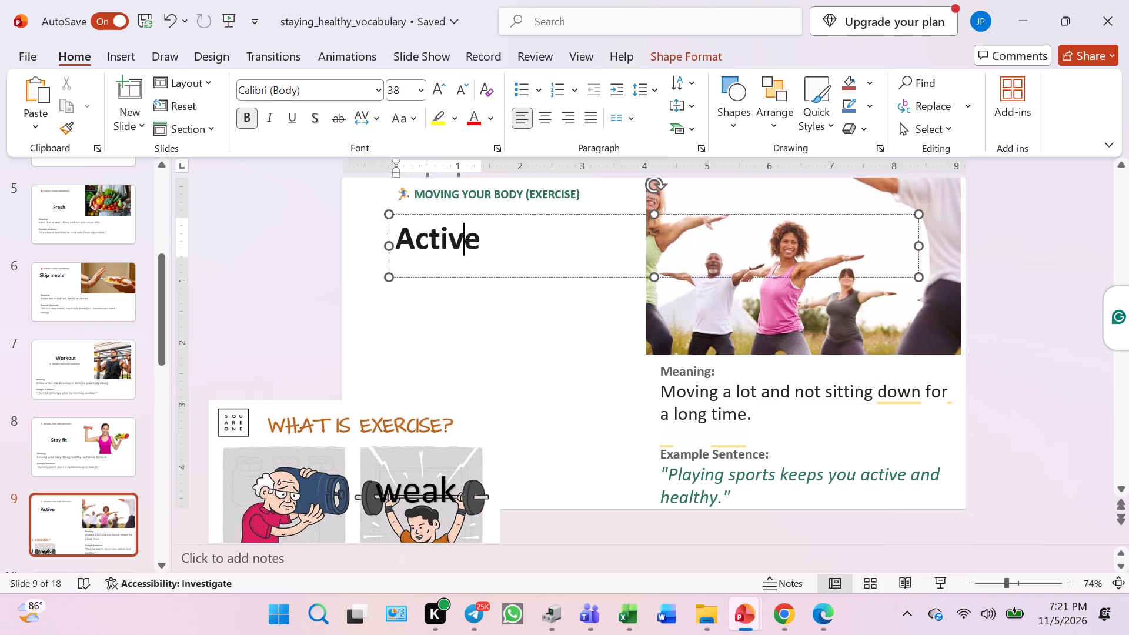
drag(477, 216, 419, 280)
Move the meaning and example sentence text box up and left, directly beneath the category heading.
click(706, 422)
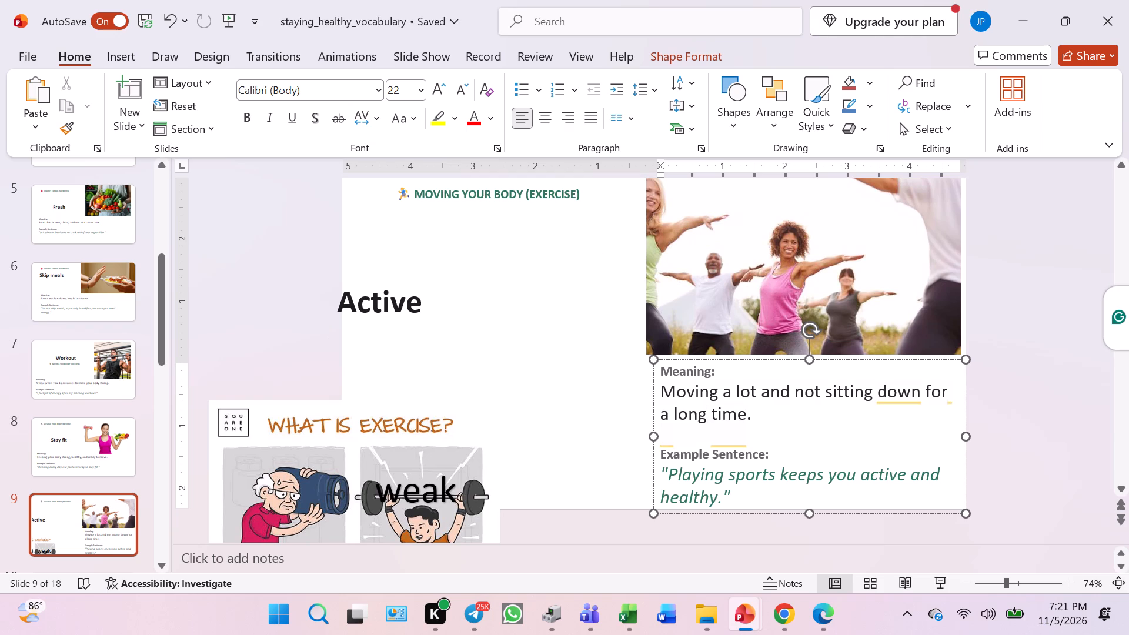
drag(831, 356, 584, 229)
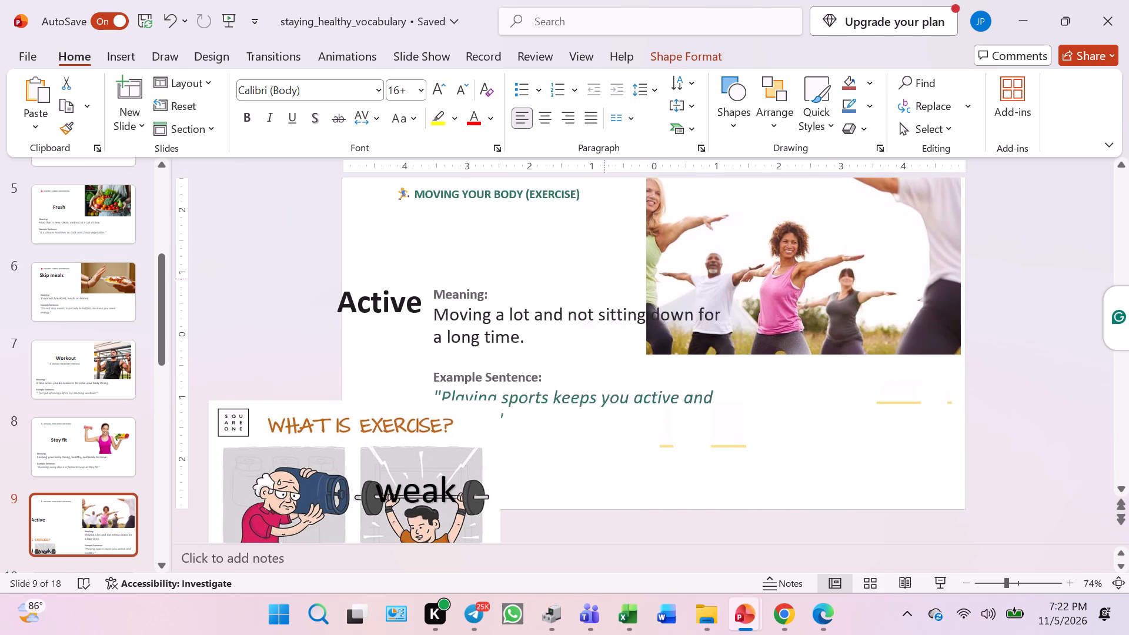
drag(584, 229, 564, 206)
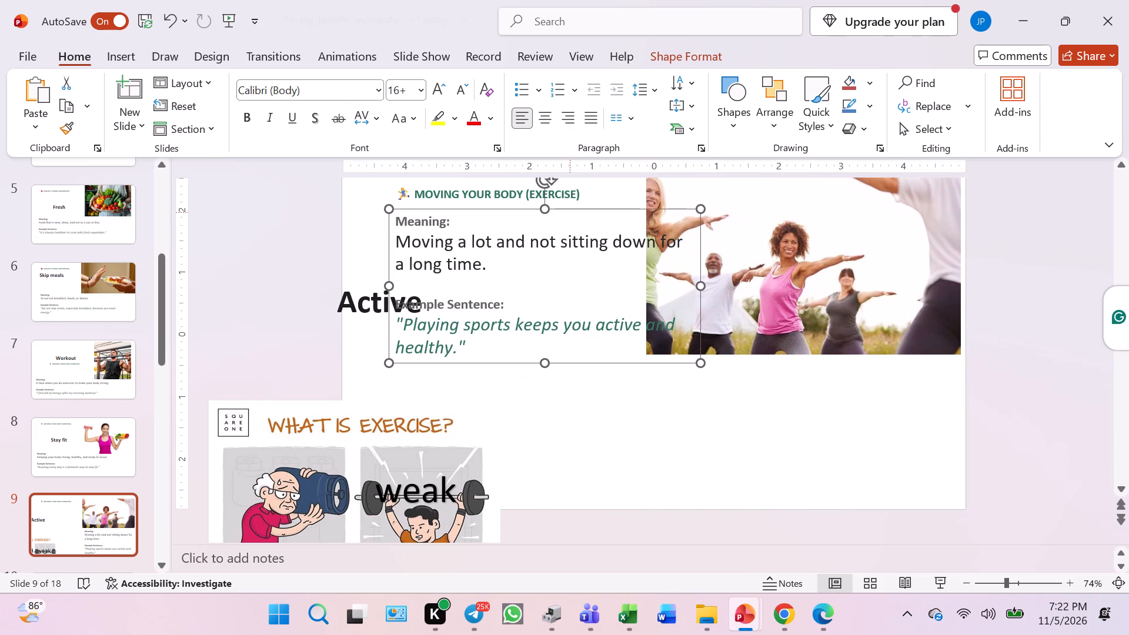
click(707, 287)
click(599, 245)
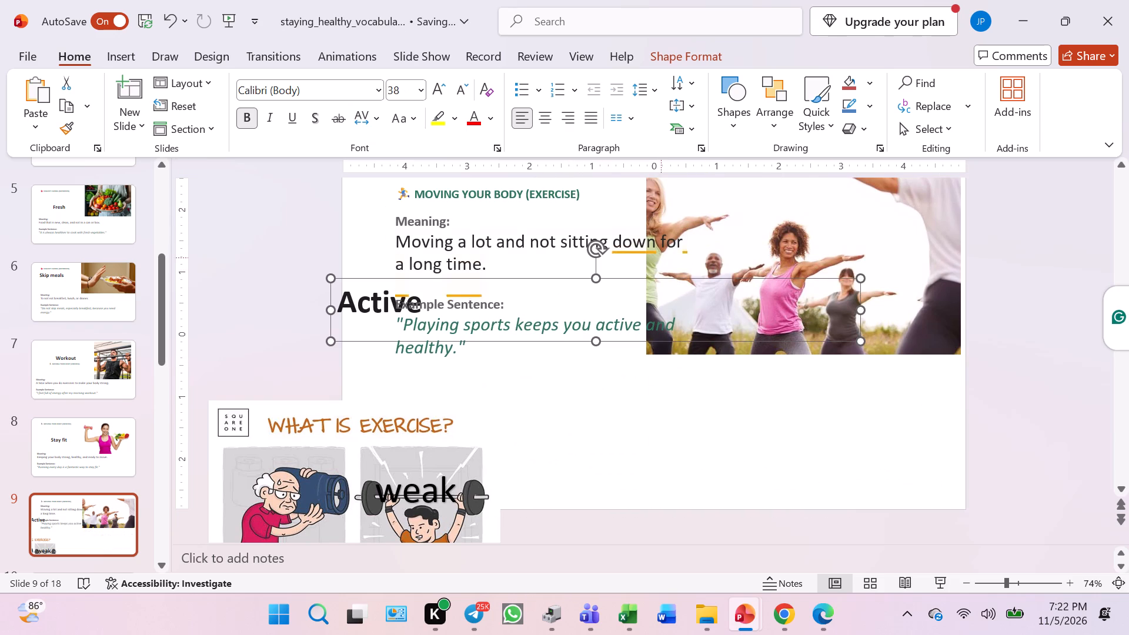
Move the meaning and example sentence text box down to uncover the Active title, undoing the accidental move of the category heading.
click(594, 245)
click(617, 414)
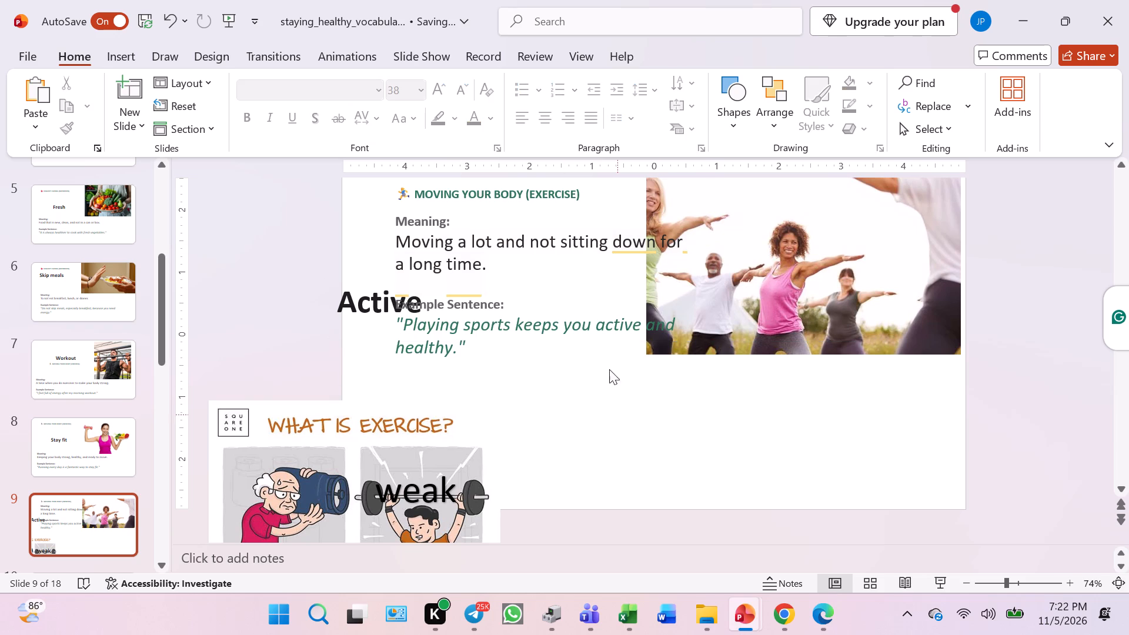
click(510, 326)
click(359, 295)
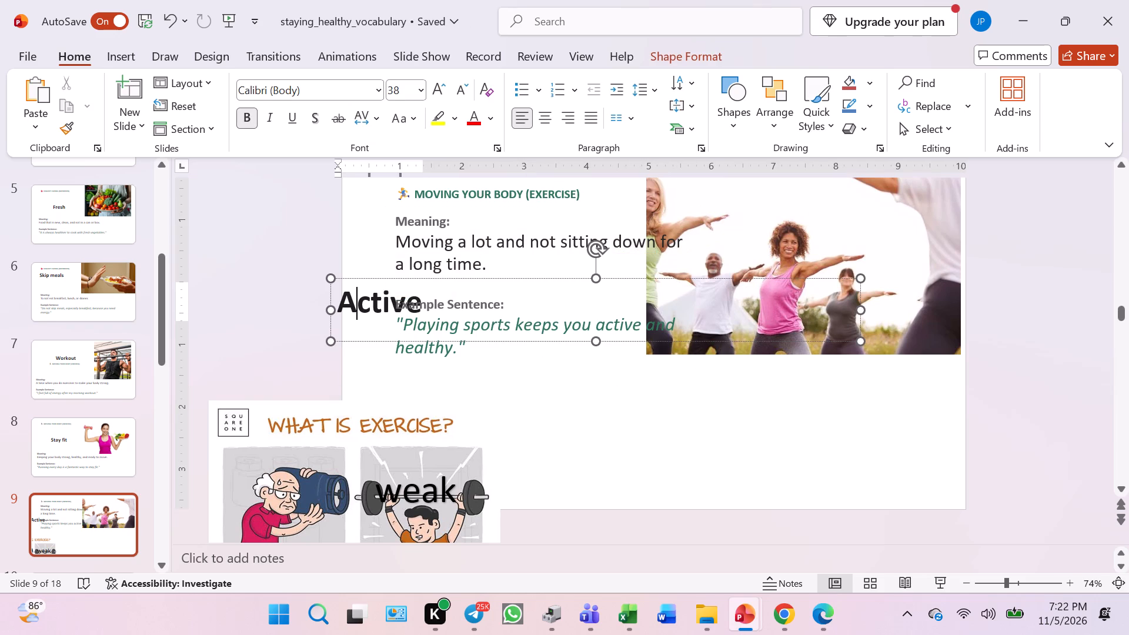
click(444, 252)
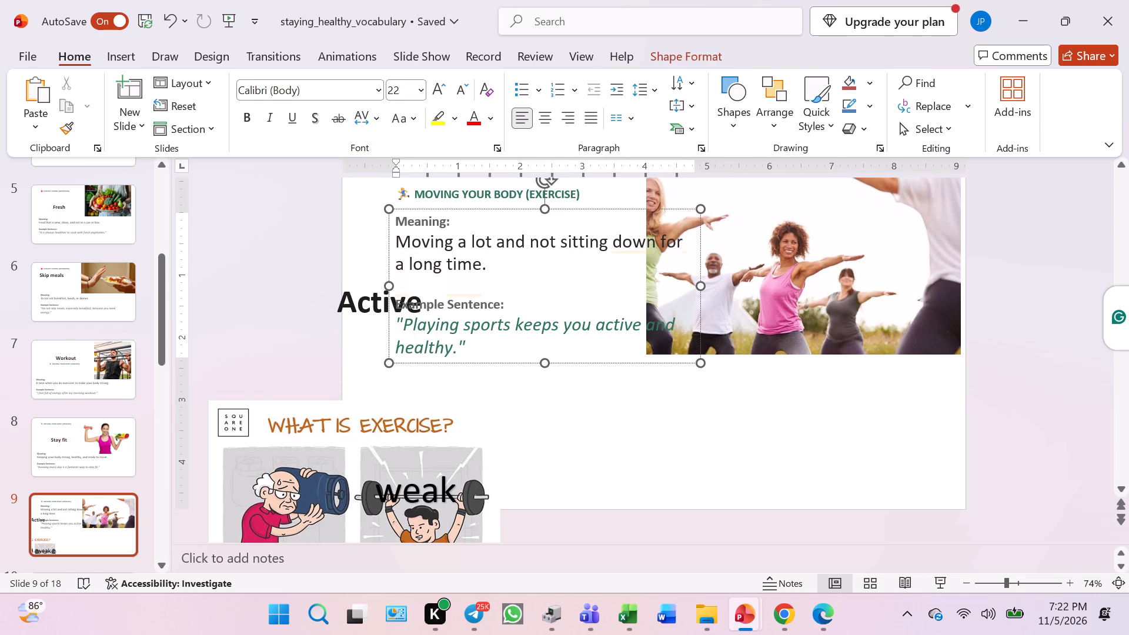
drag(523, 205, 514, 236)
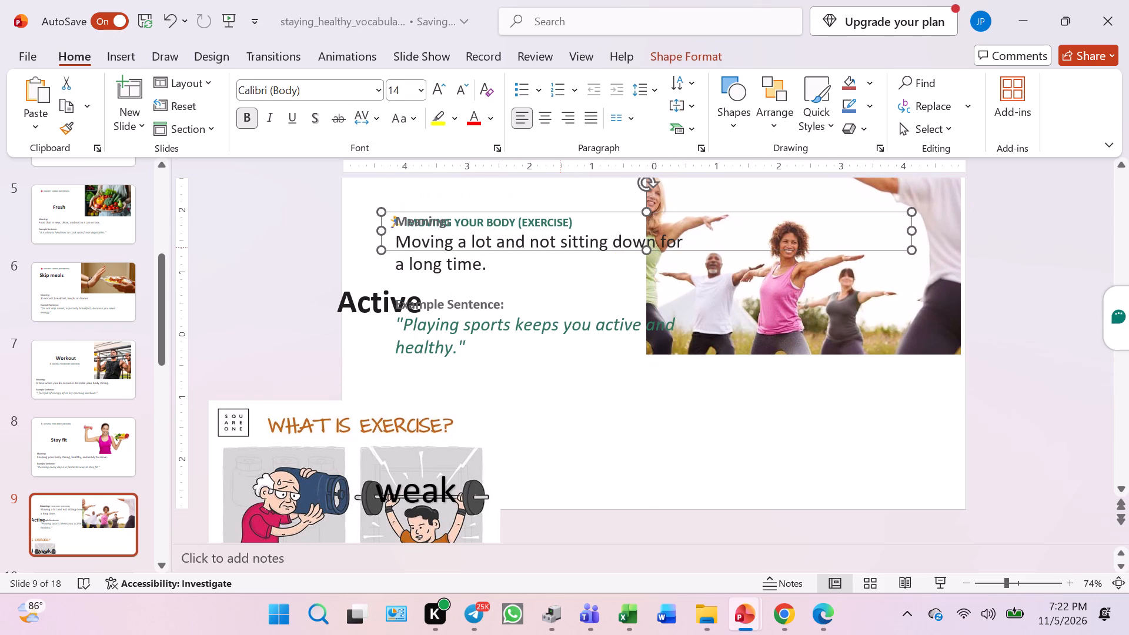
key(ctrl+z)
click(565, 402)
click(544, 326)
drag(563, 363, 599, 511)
Narrow the Active title's box to fit its word and move it just beneath the category heading.
click(398, 308)
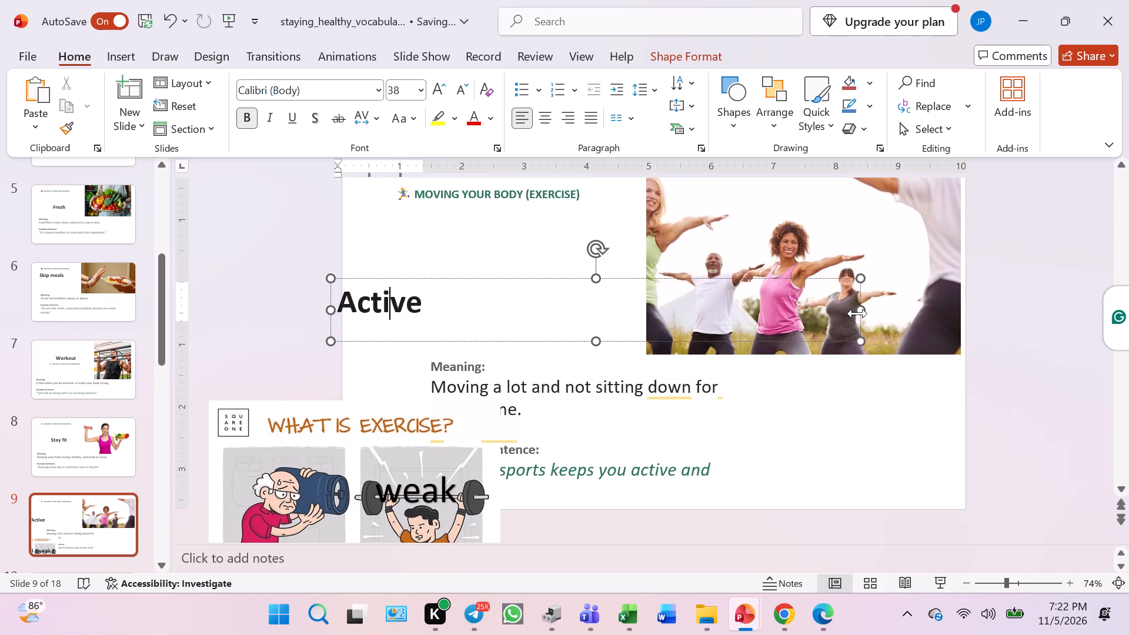
drag(857, 313, 442, 284)
drag(423, 276, 529, 198)
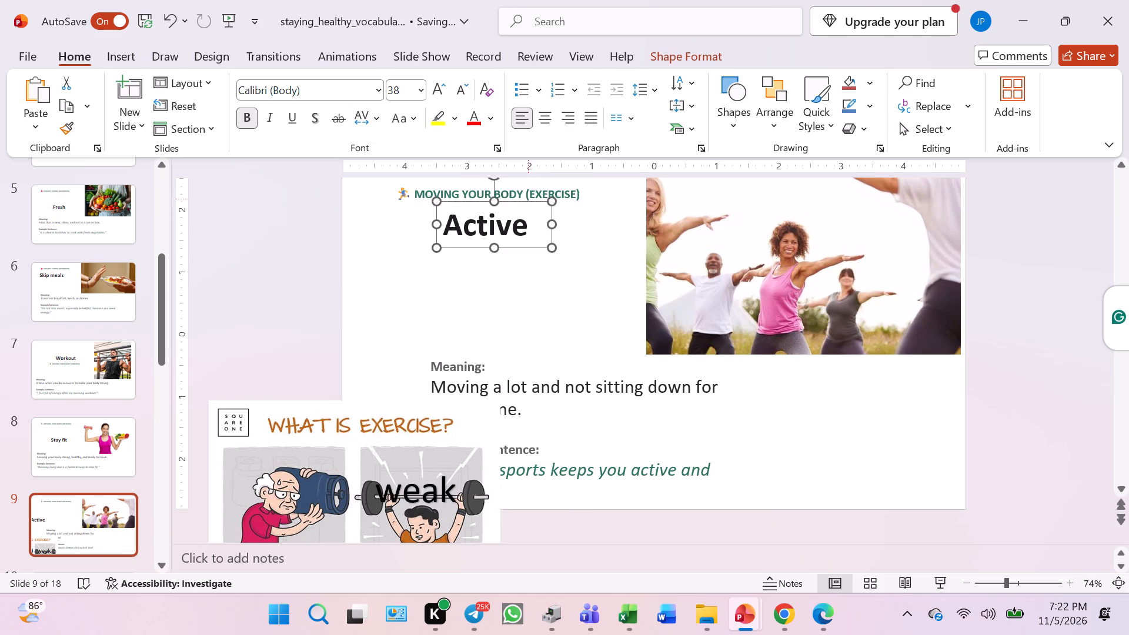
Place the meaning and example sentence text box under the Active title, narrowed to end at the stretching photo's left edge.
click(556, 425)
drag(587, 509, 550, 392)
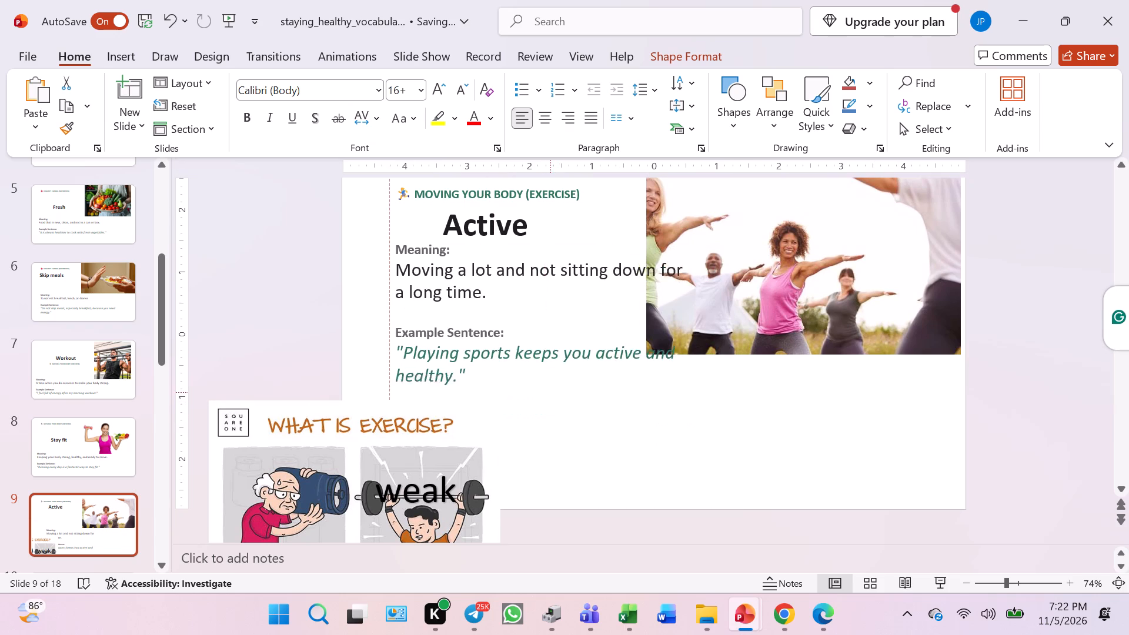
drag(550, 392, 519, 387)
drag(670, 311, 655, 308)
click(565, 367)
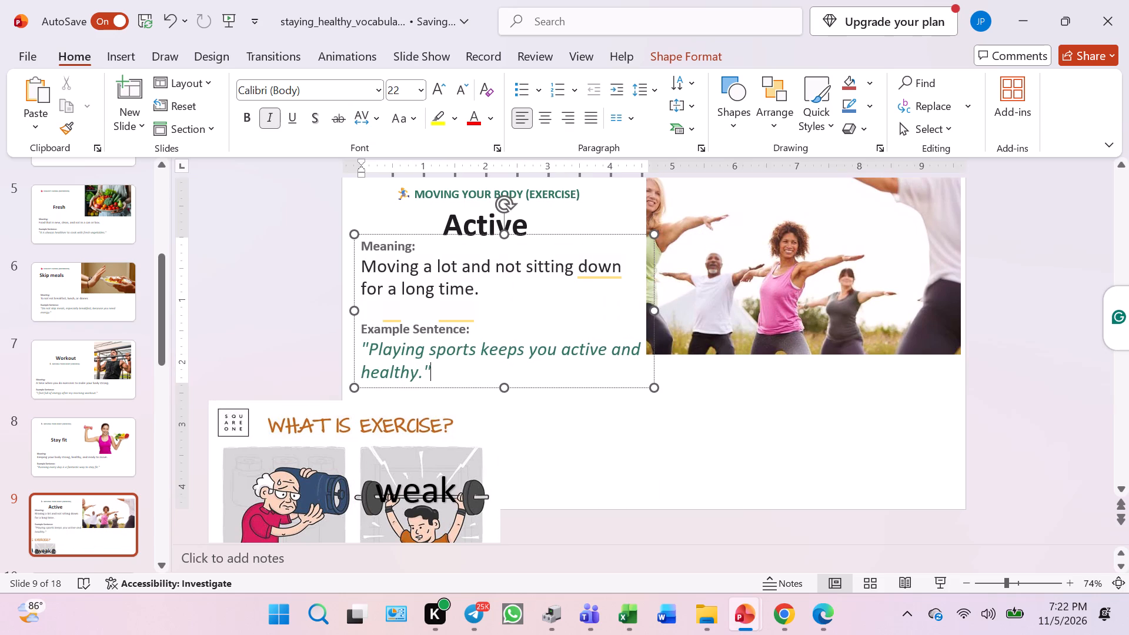
Bring the "What is exercise?" picture back onto the slide, shrinking it to fit below the group stretching photo.
click(462, 446)
drag(447, 470, 625, 362)
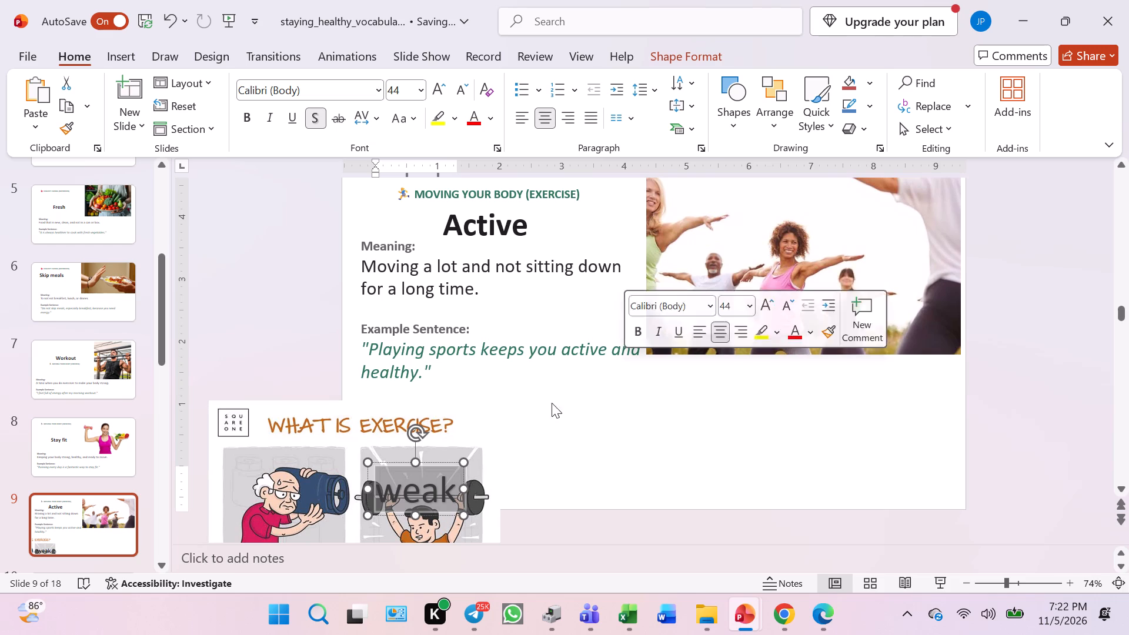
drag(347, 412, 608, 326)
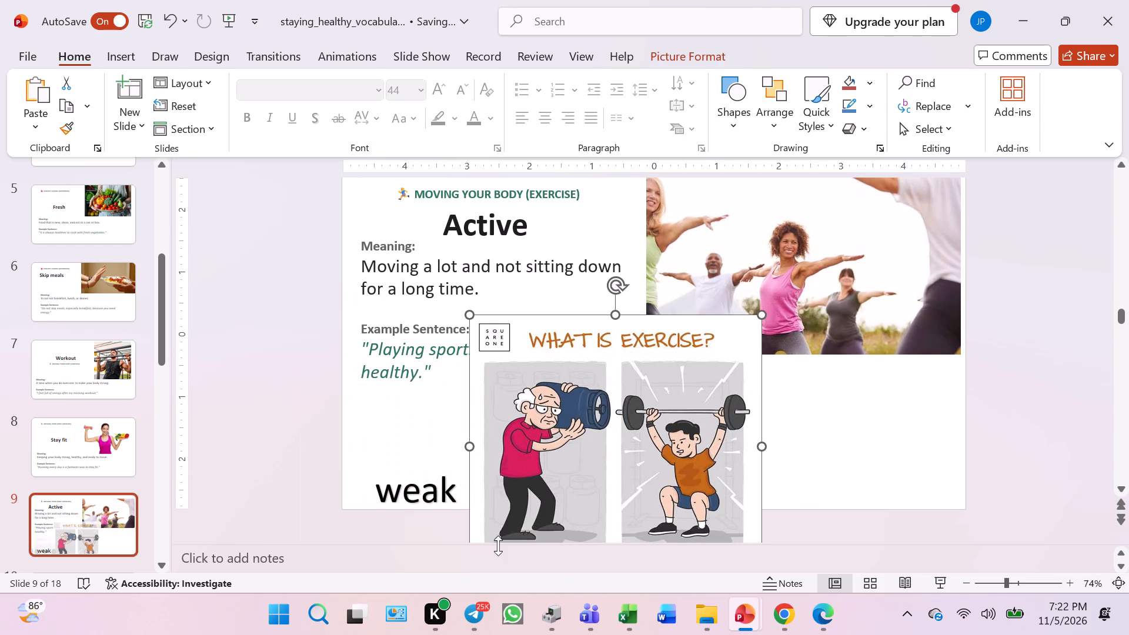
click(508, 490)
click(493, 532)
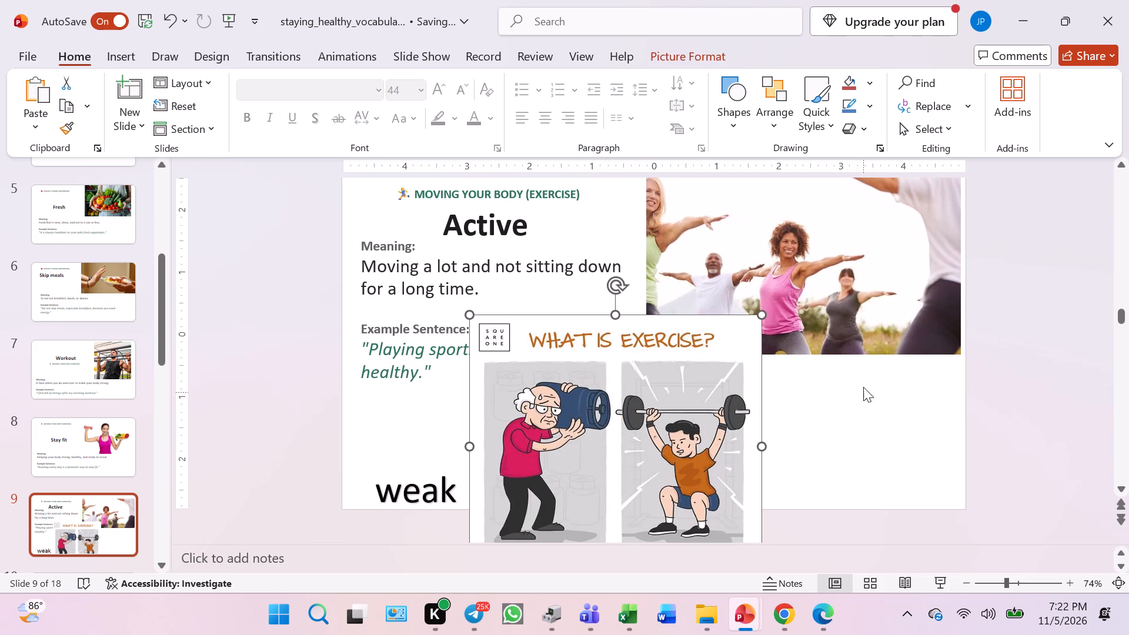
drag(762, 316, 630, 392)
drag(588, 467, 646, 449)
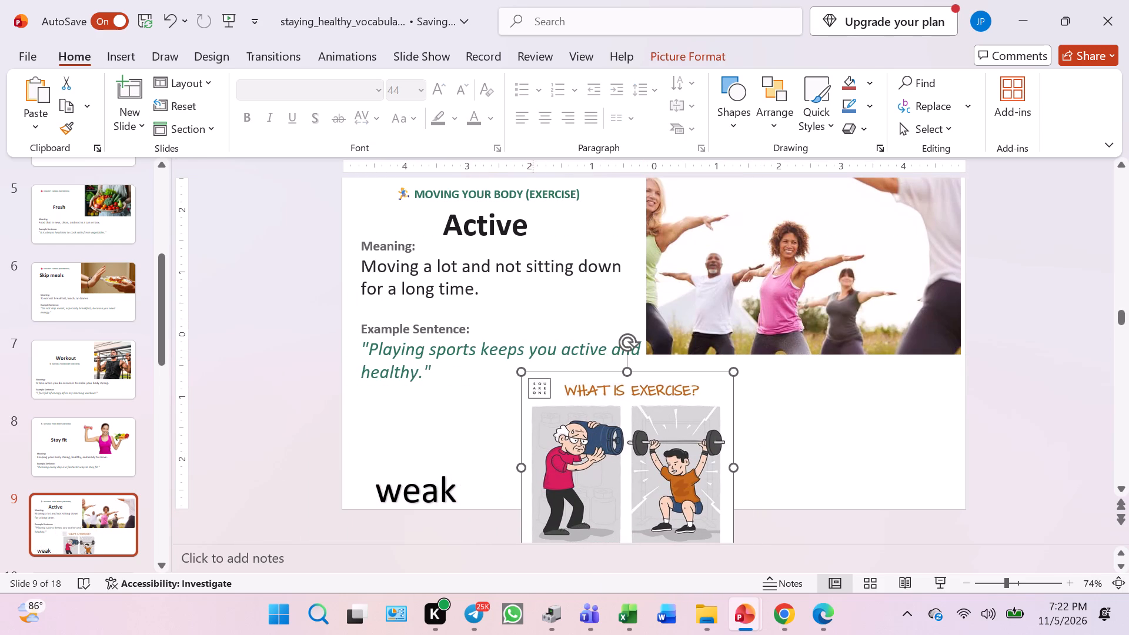
click(566, 517)
click(839, 351)
click(697, 448)
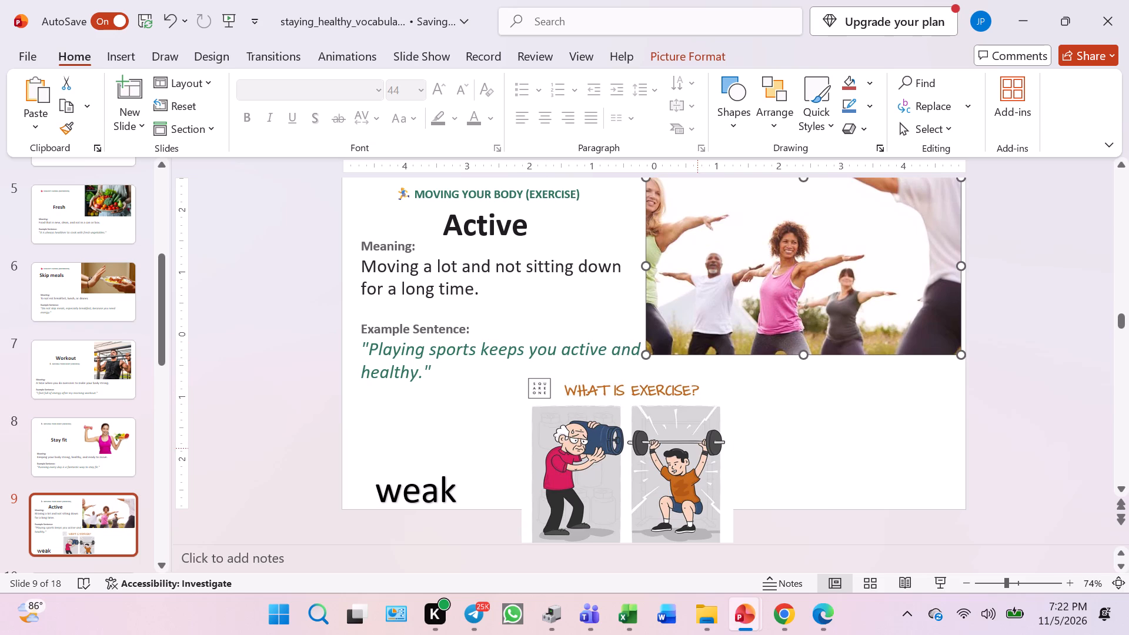
drag(734, 370, 647, 407)
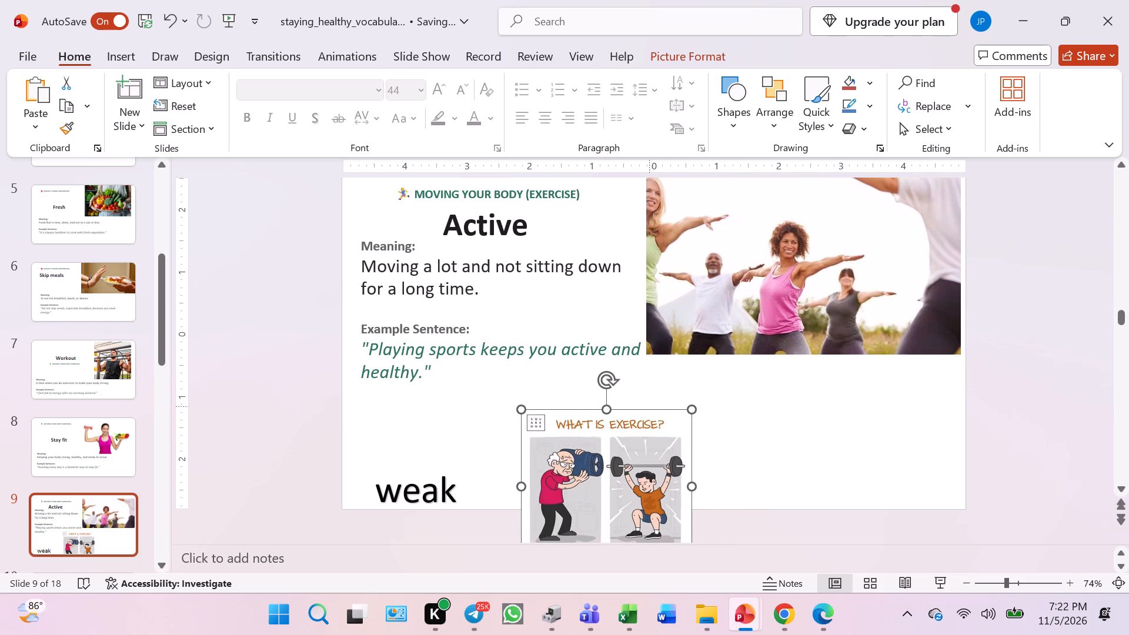
drag(631, 486, 699, 434)
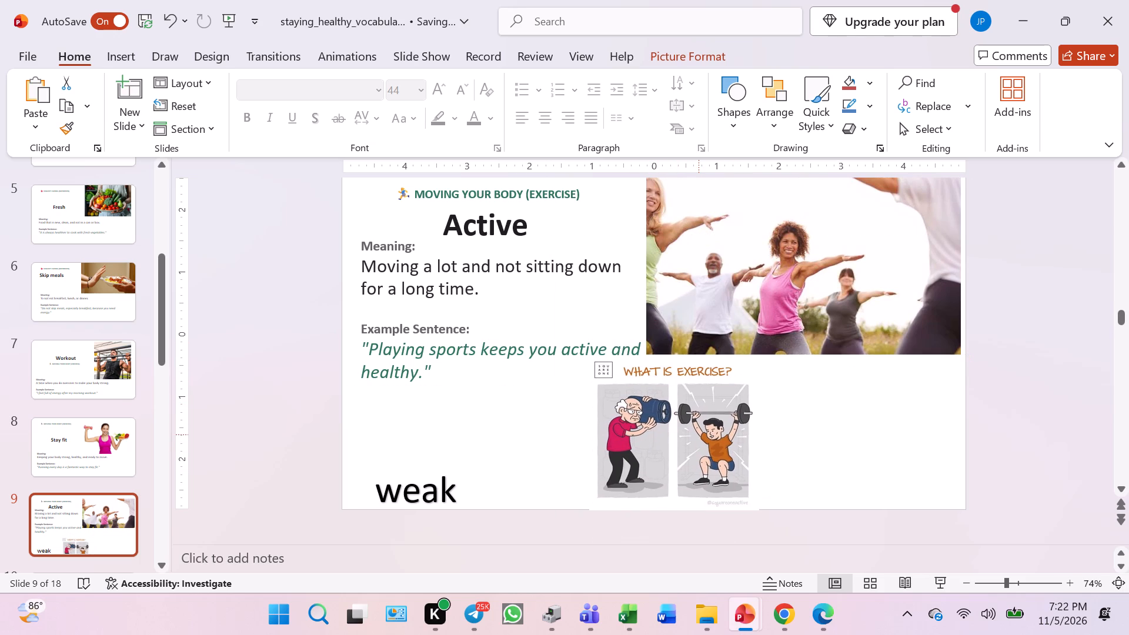
drag(699, 434, 703, 430)
Move the "weak" label up beside the old man in the "What is exercise?" picture.
click(429, 489)
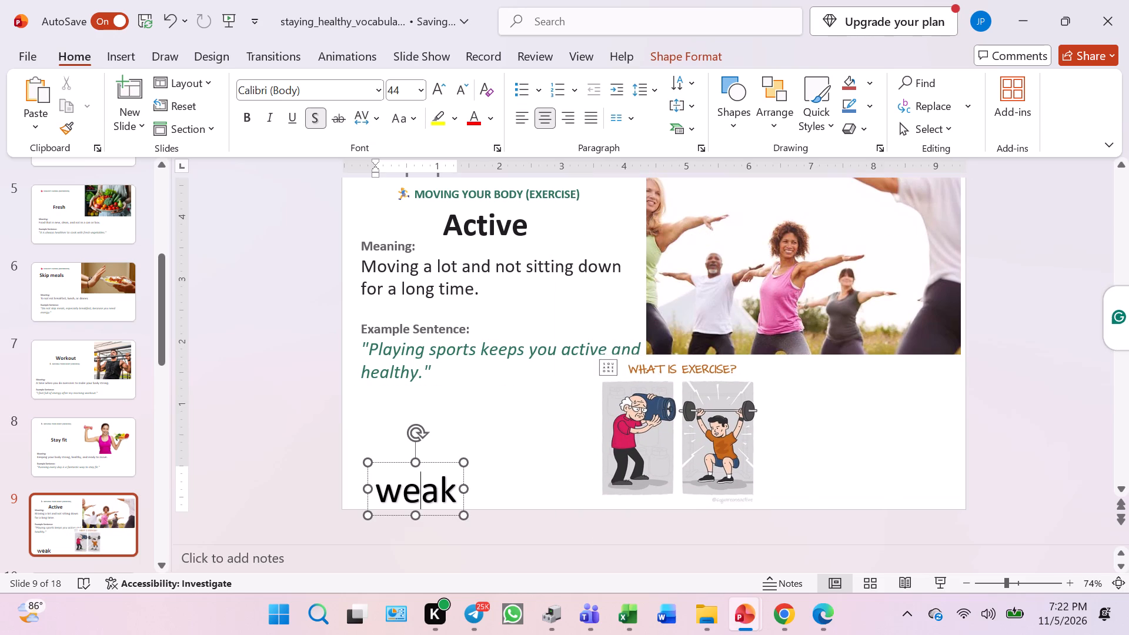
drag(446, 463, 580, 393)
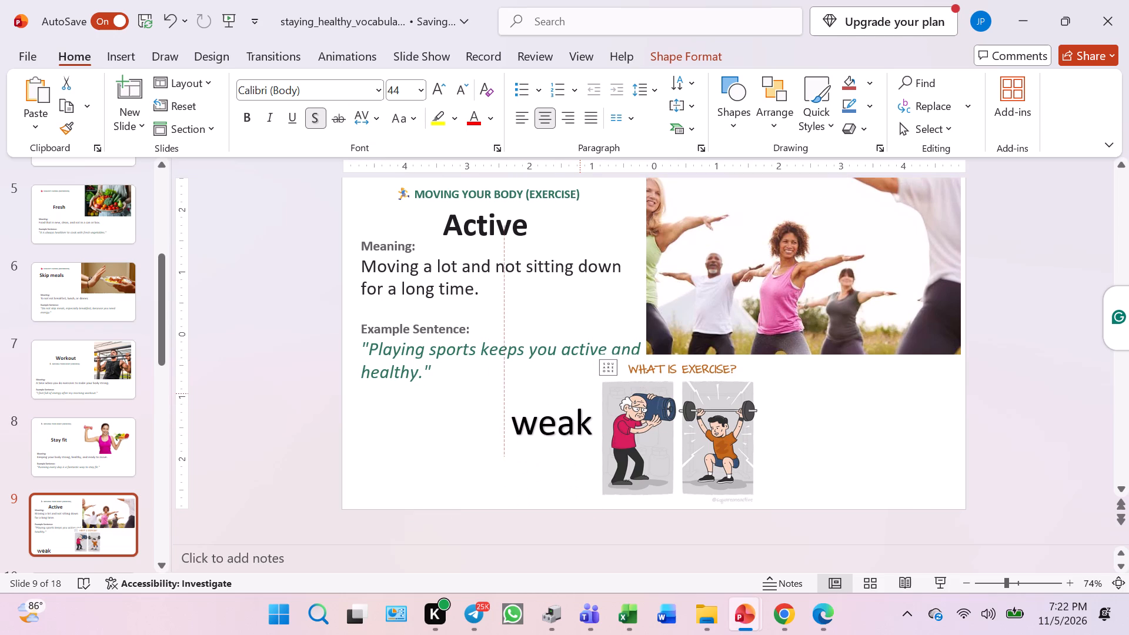
drag(580, 393, 582, 377)
Reduce the "weak" label's font size to 32.
double_click(555, 442)
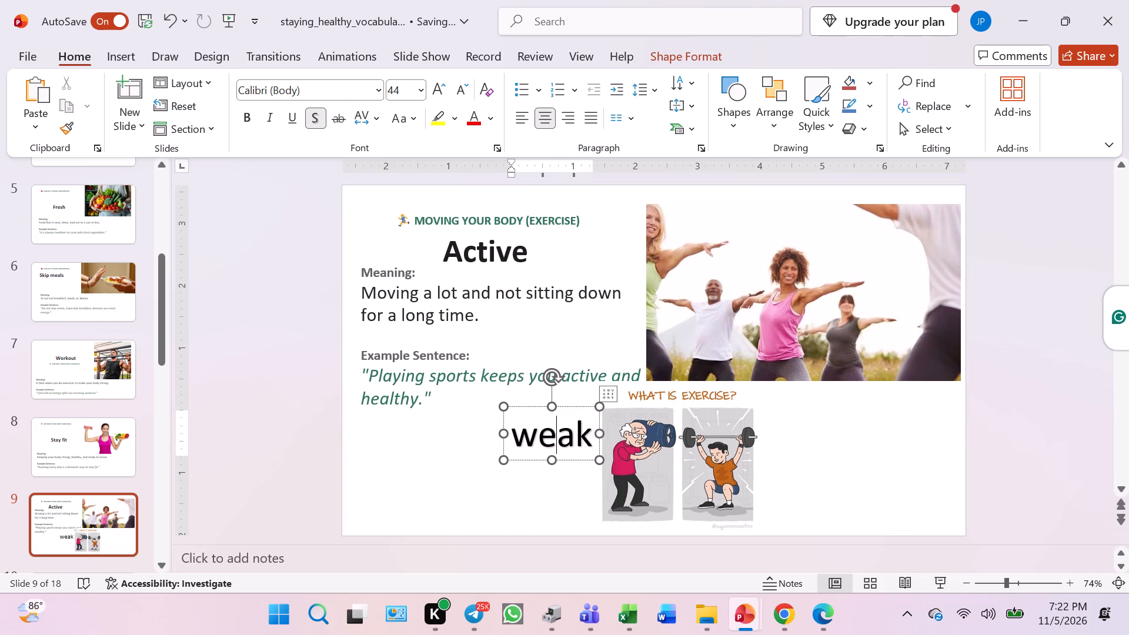
key(ctrl+a)
key(ctrl+shift+comma)
key(ctrl+shift+comma)
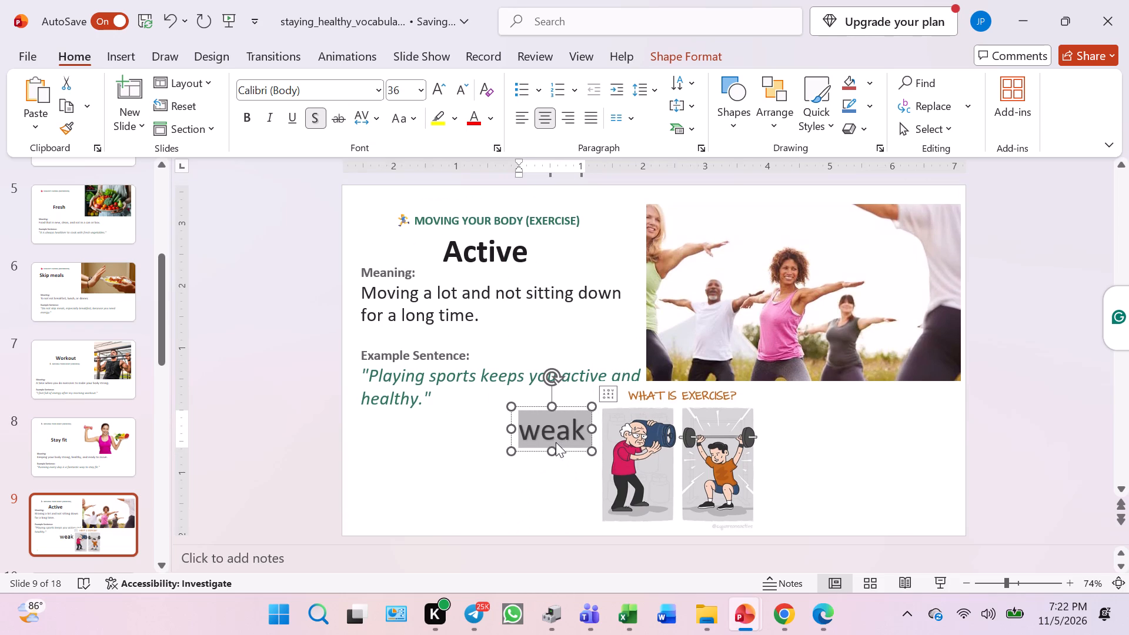
key(ctrl+shift+comma)
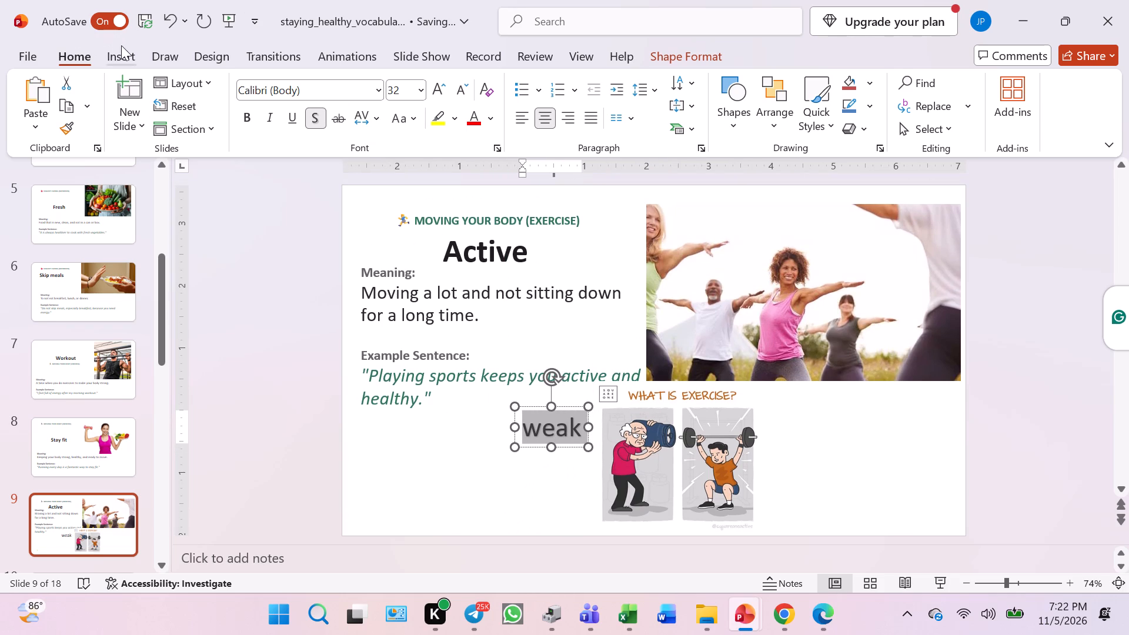
Draw an arrow about 0.76" wide and 0.39" high from below the "weak" label to the old man.
click(122, 48)
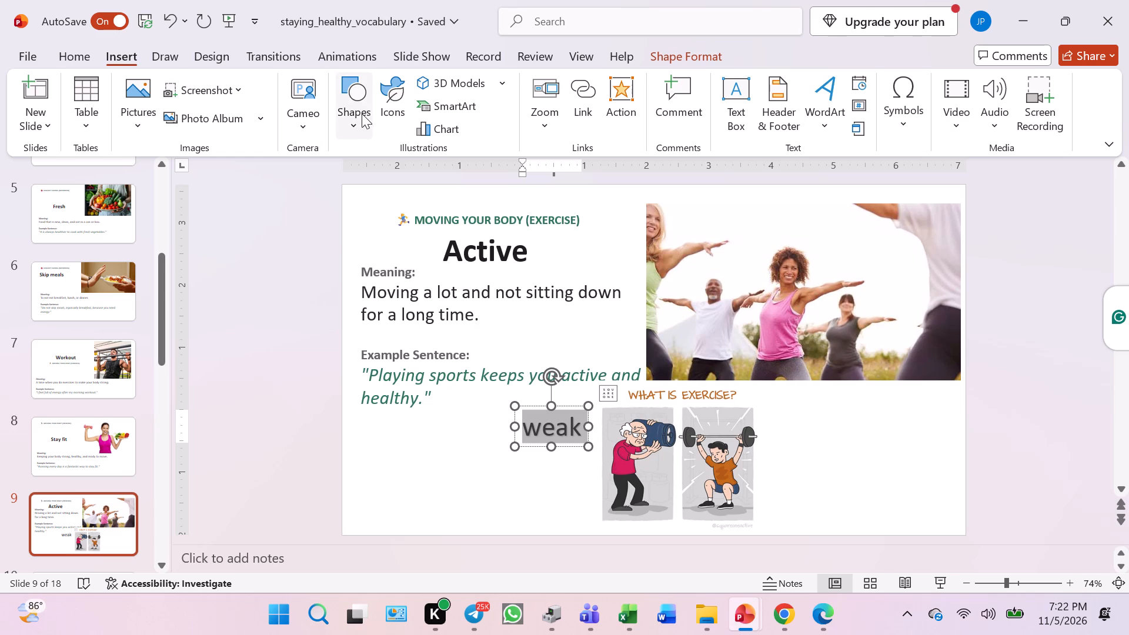
click(362, 113)
click(393, 176)
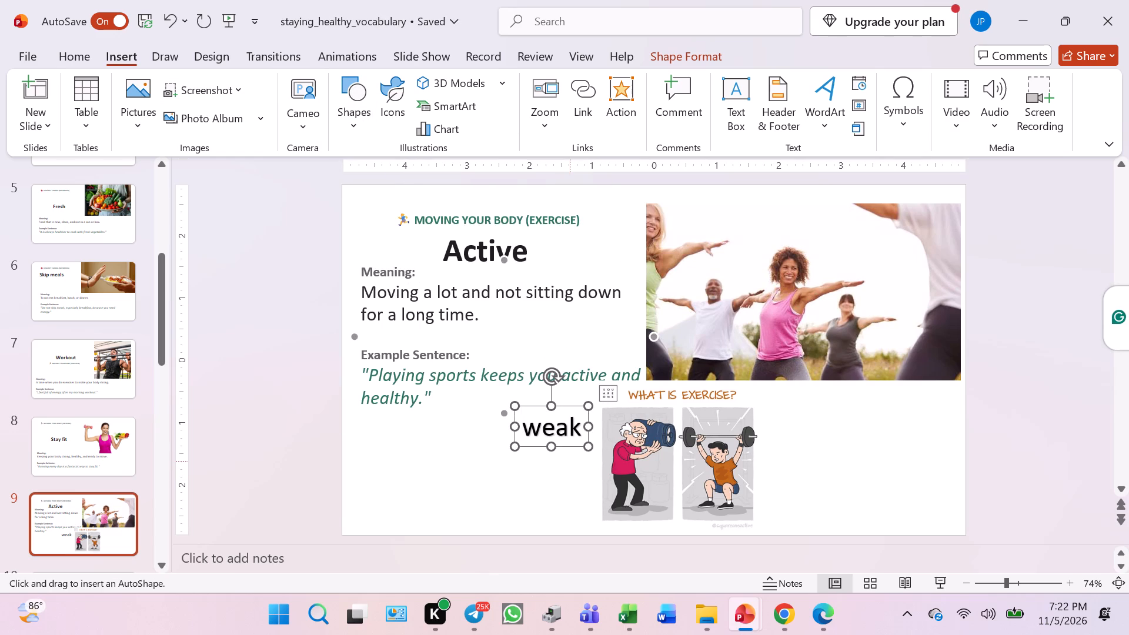
drag(552, 447, 552, 450)
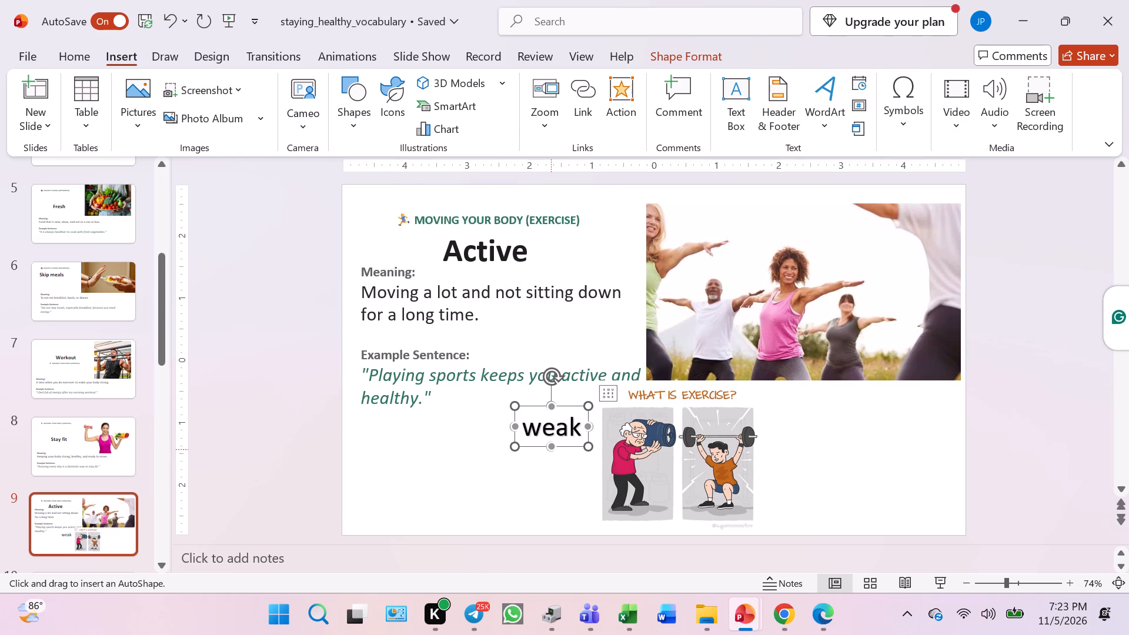
drag(552, 450, 599, 470)
click(542, 514)
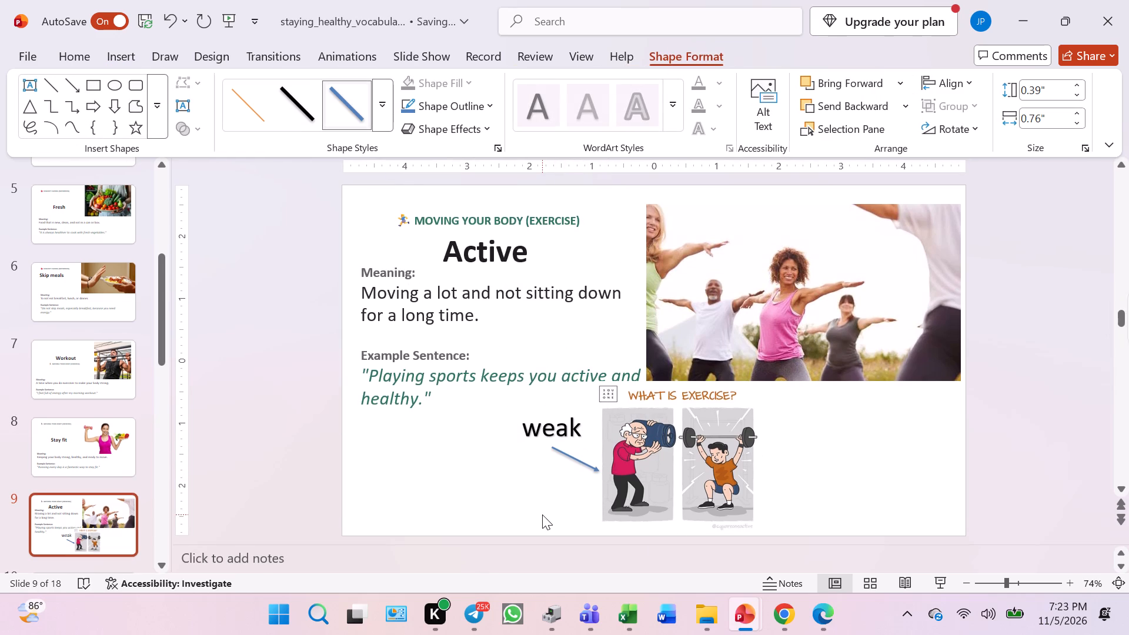
Widen the "What is exercise?" picture slightly to the right, keeping its height.
click(751, 482)
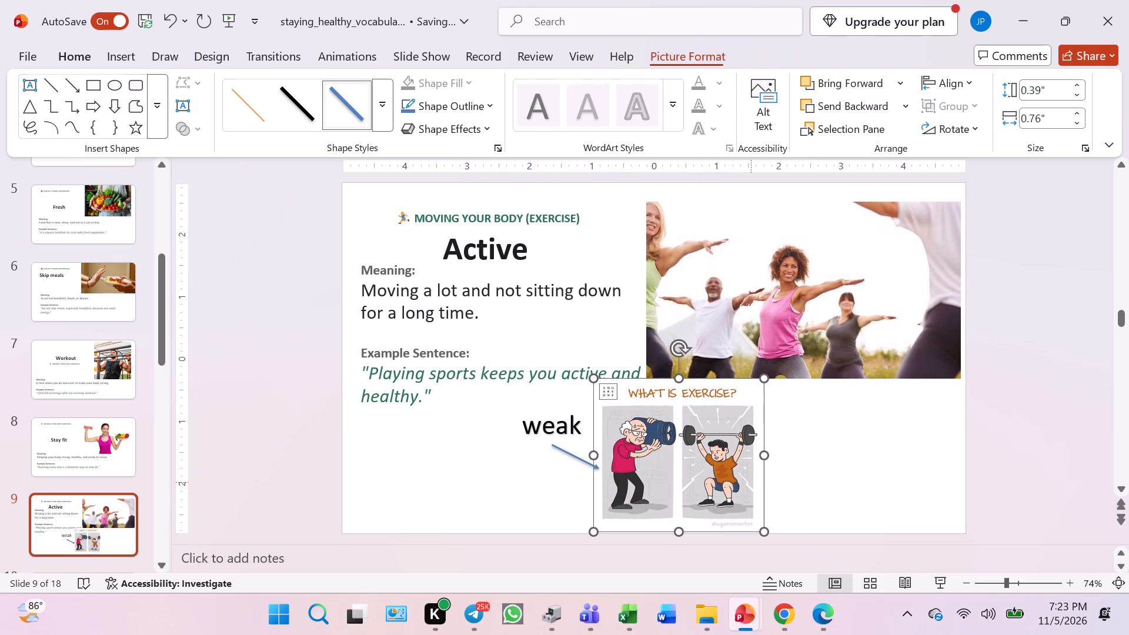
drag(764, 458, 802, 465)
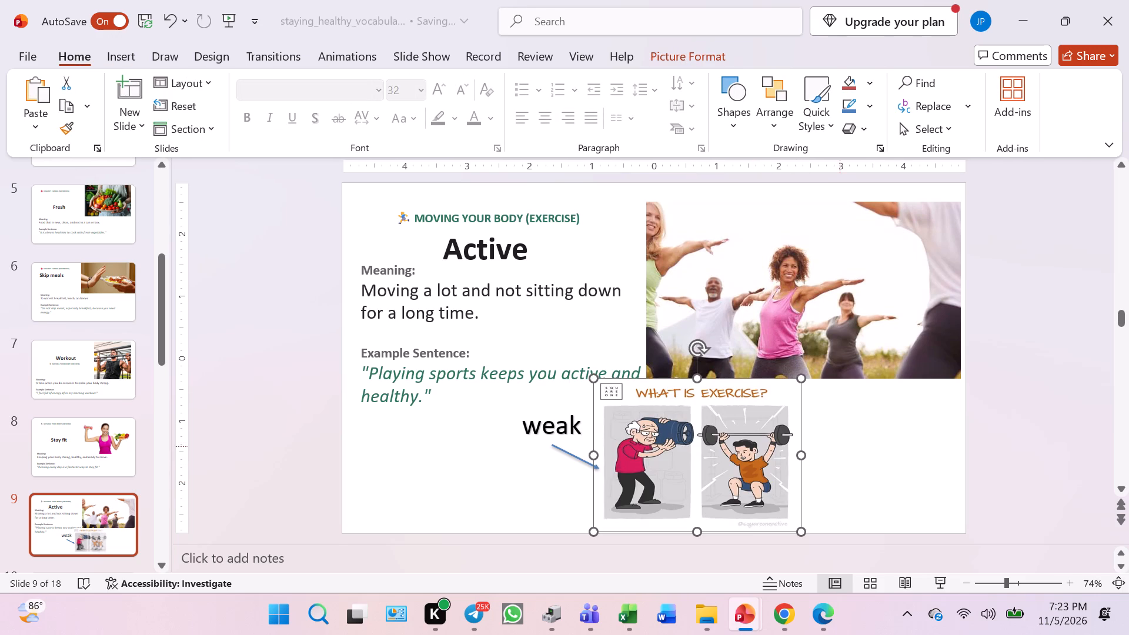
Duplicate the Active title and place the copy to the right of the weightlifter in the "What is exercise?" picture.
click(485, 256)
click(520, 275)
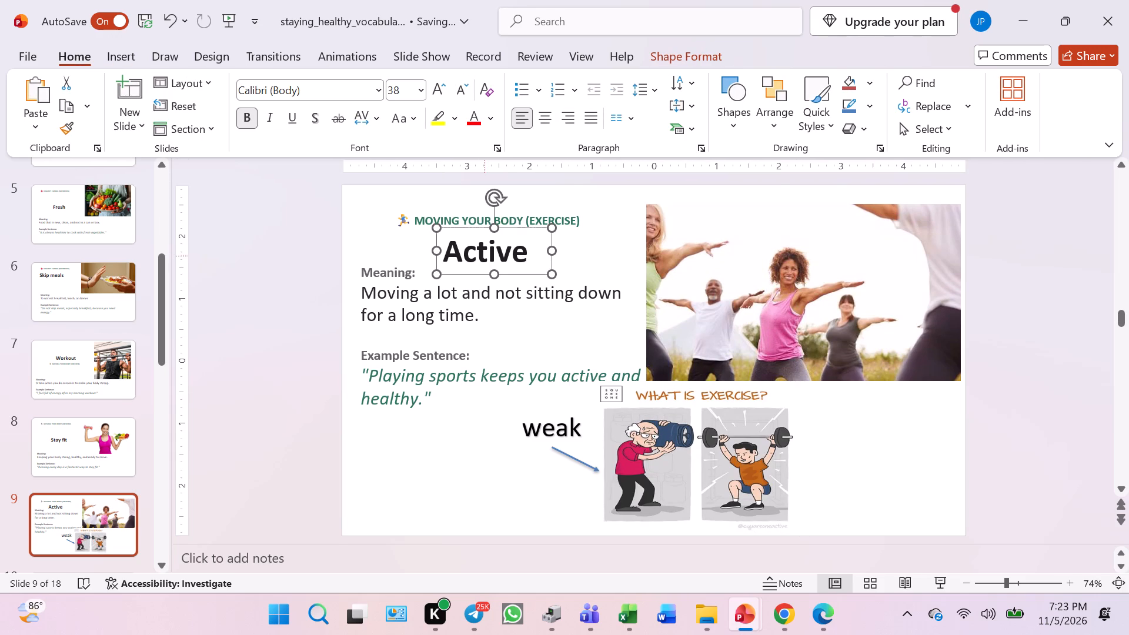
key(ctrl+c)
key(ctrl+v)
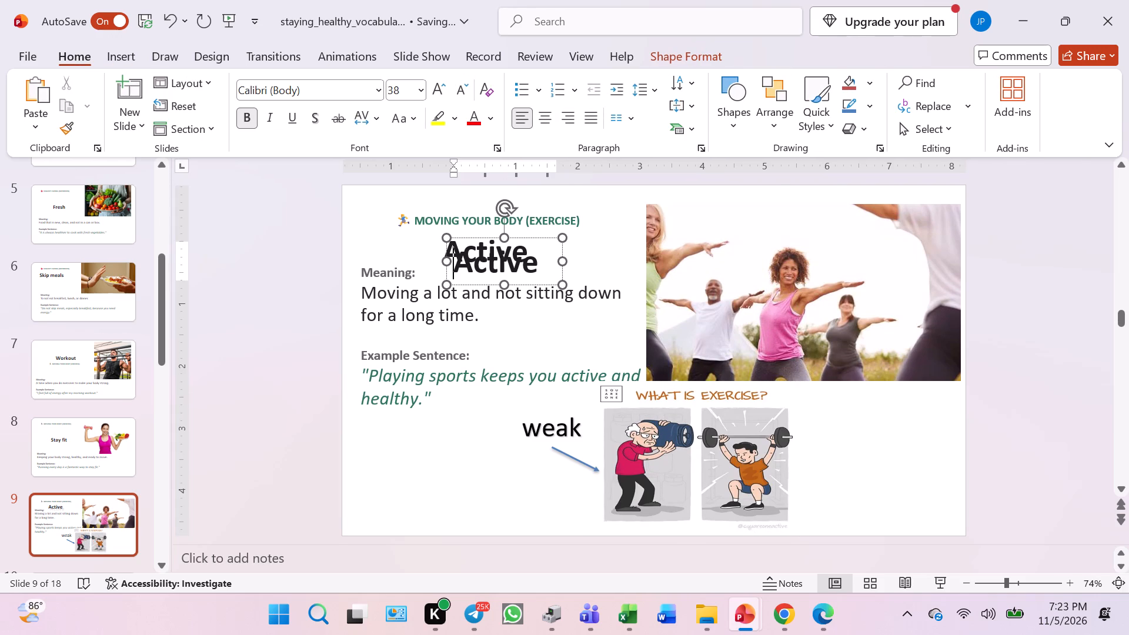
drag(534, 286, 874, 438)
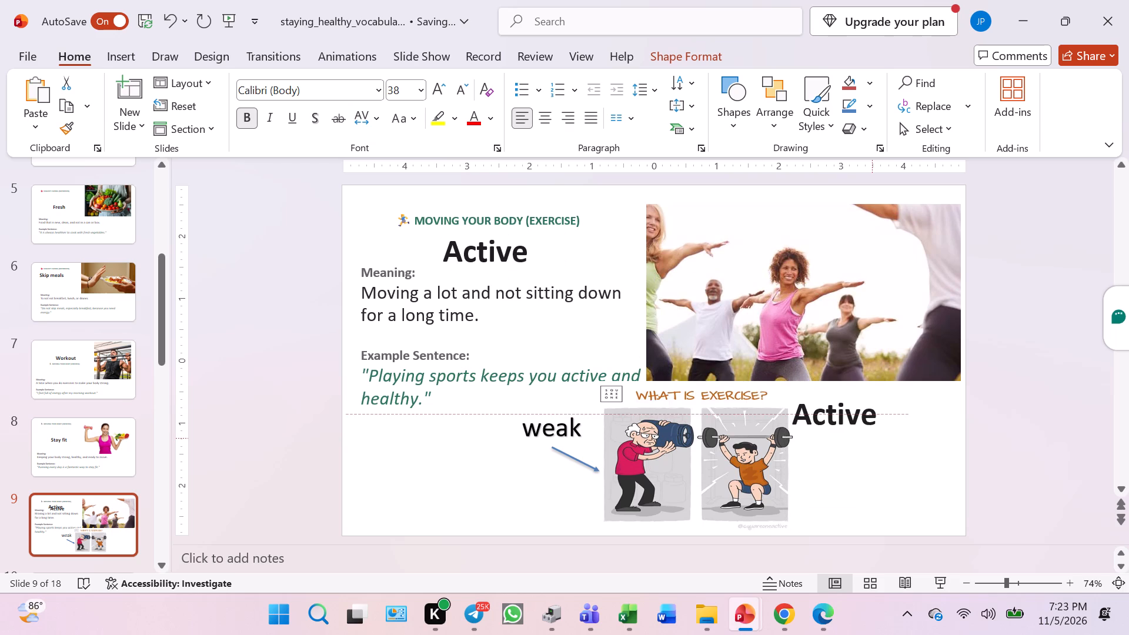
drag(874, 438, 910, 454)
Set the font size of the Active label beside the weightlifter to 28 and move the label slightly down.
double_click(871, 426)
key(ctrl+a)
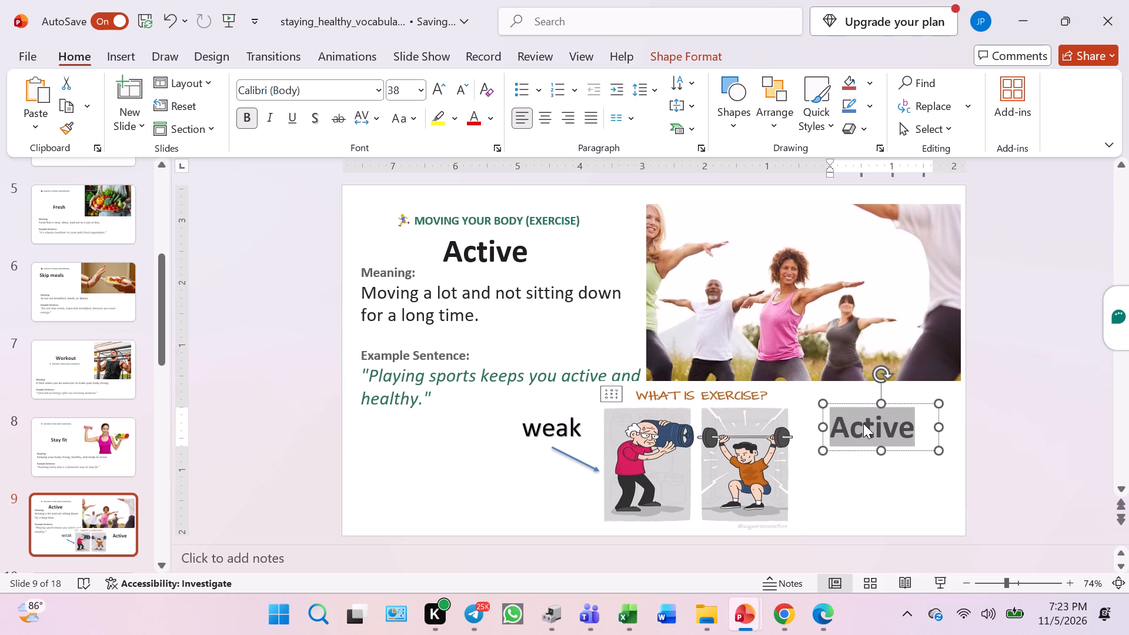
key(ctrl+a)
key(ctrl+shift+comma)
key(ctrl+shift+comma)
key(ctrl+shift+comma)
key(ctrl+shift+comma)
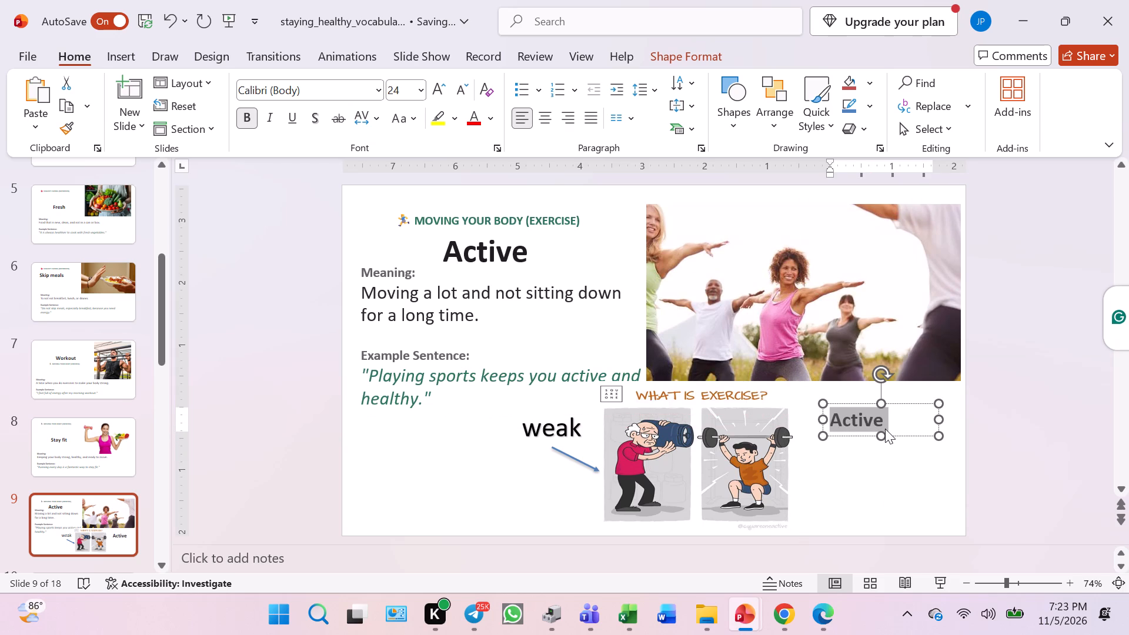
key(ctrl+shift+comma)
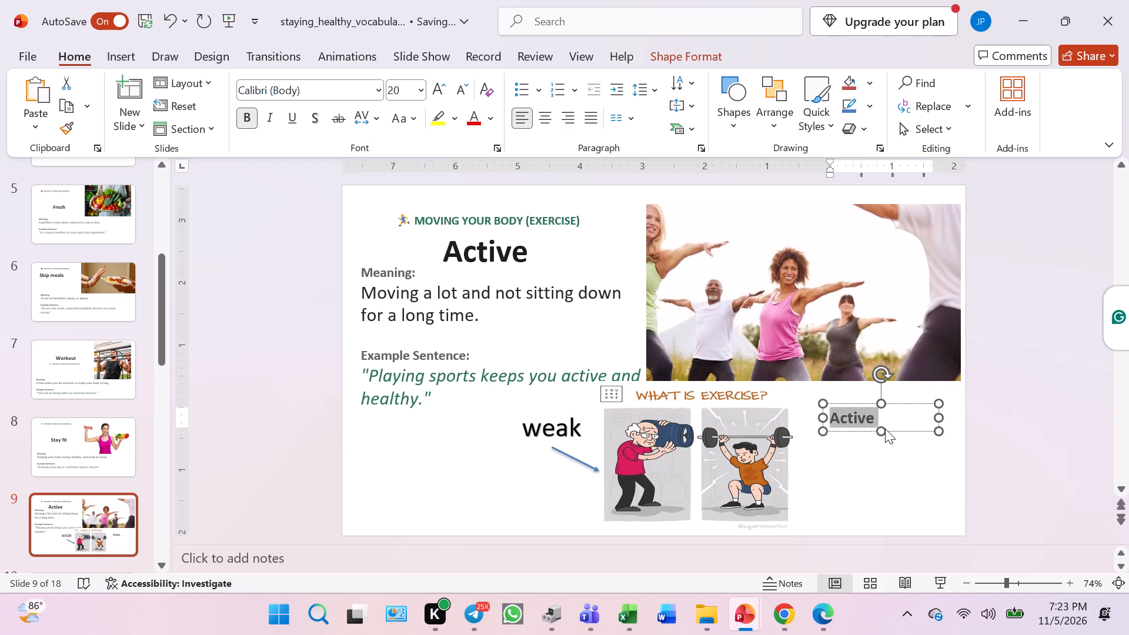
key(ctrl+shift+period)
key(ctrl+shift+period)
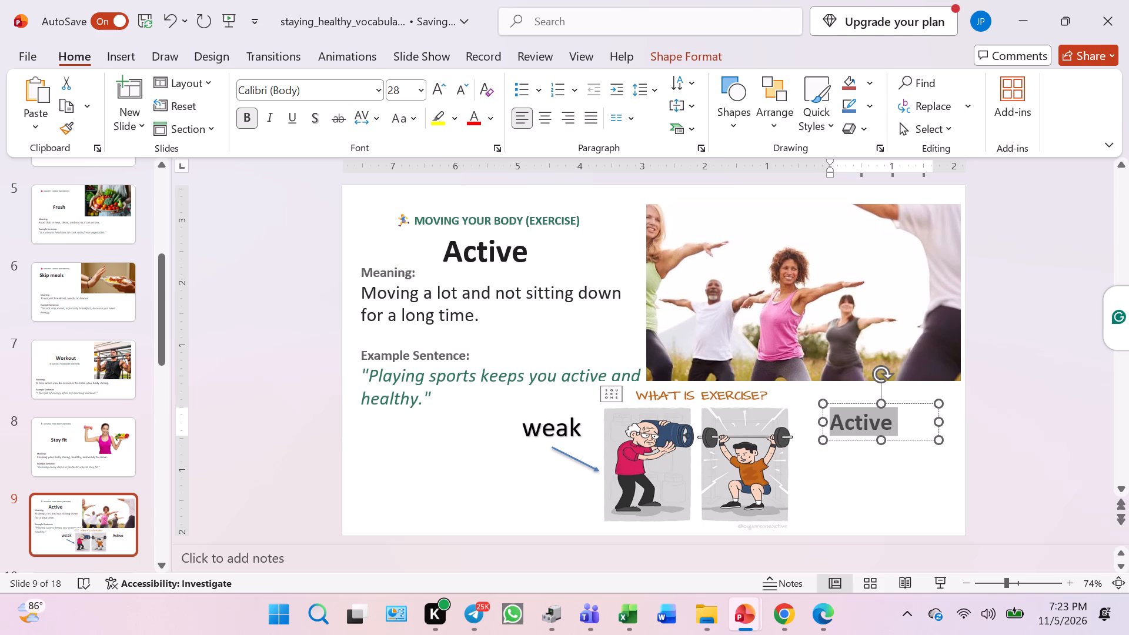
drag(861, 442, 859, 451)
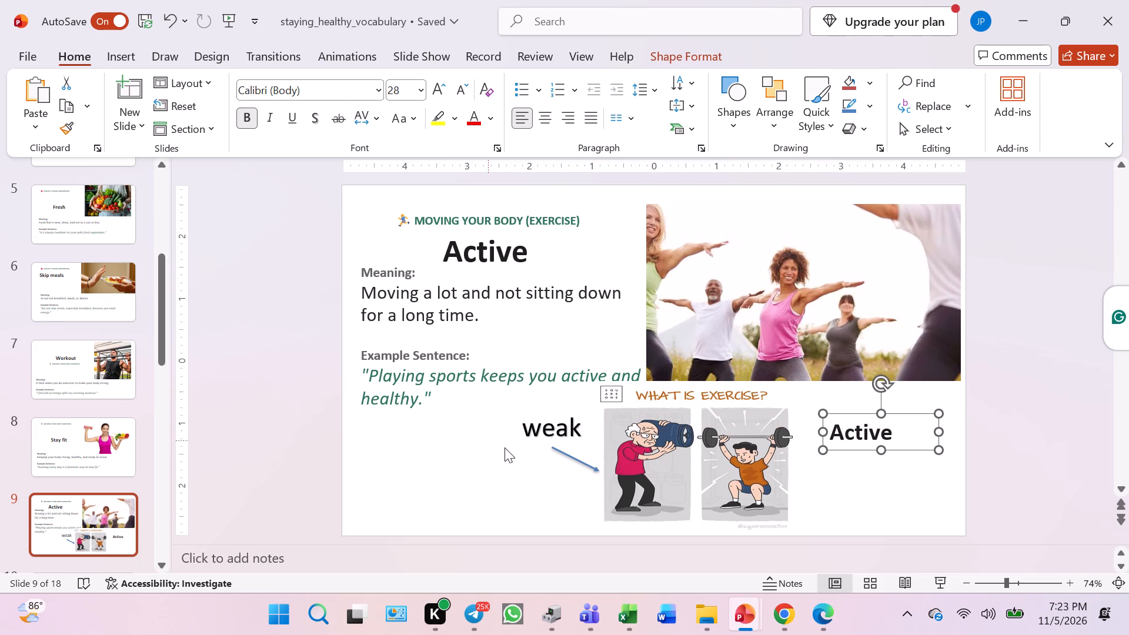
Duplicate the "weak" arrow and reposition its ends so the copy points from the small Active label to the weightlifter.
click(557, 449)
key(ctrl+c)
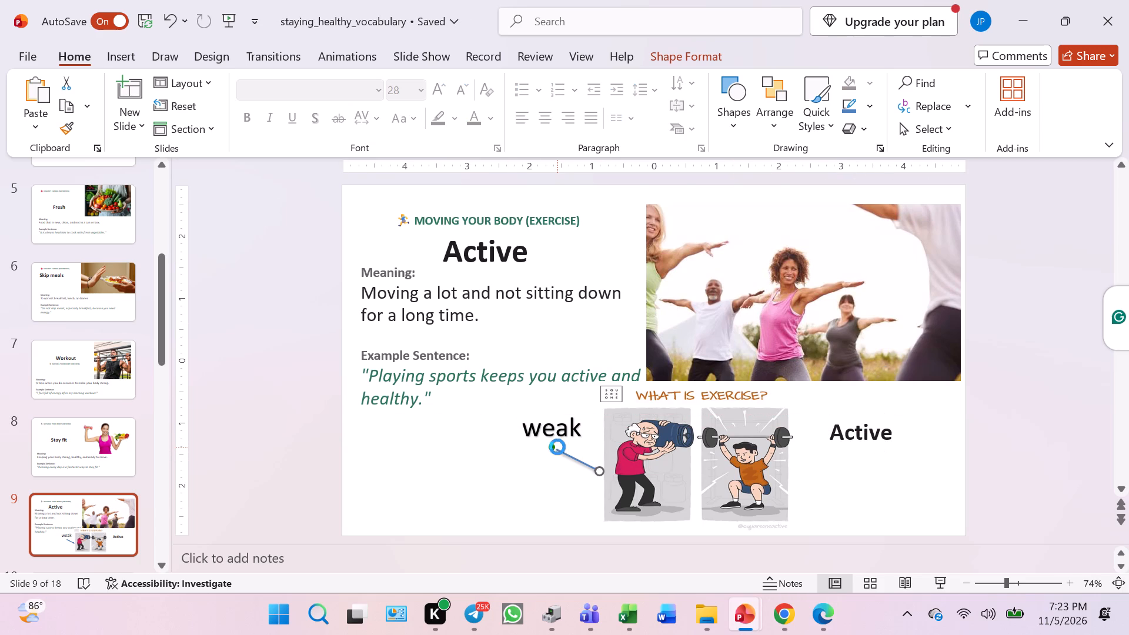
key(ctrl+v)
drag(568, 462, 803, 430)
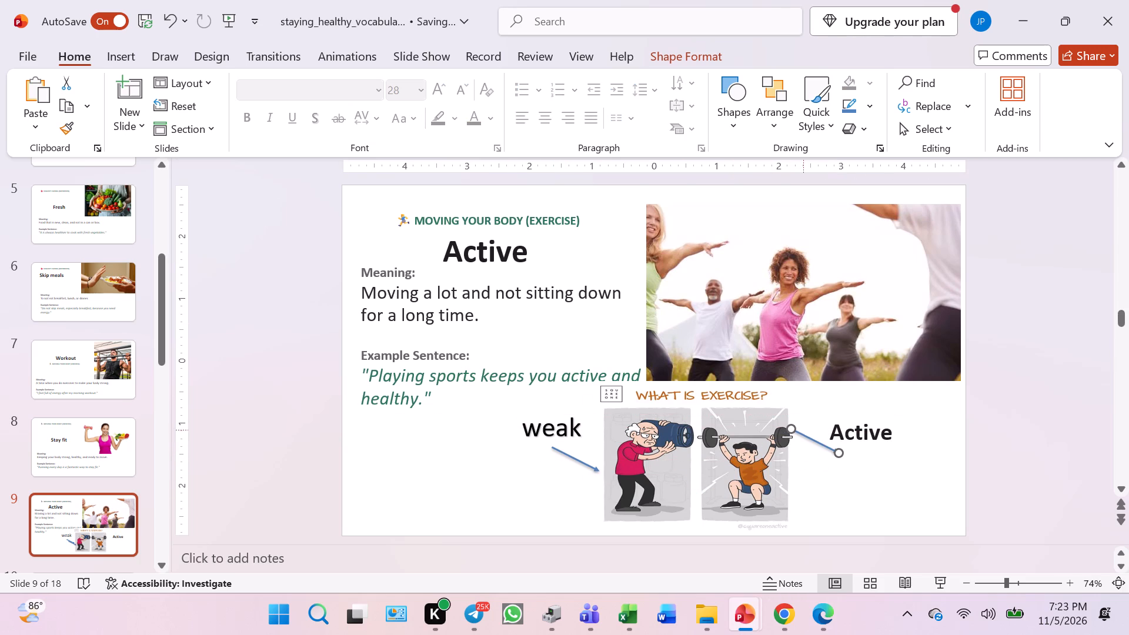
drag(840, 453, 789, 495)
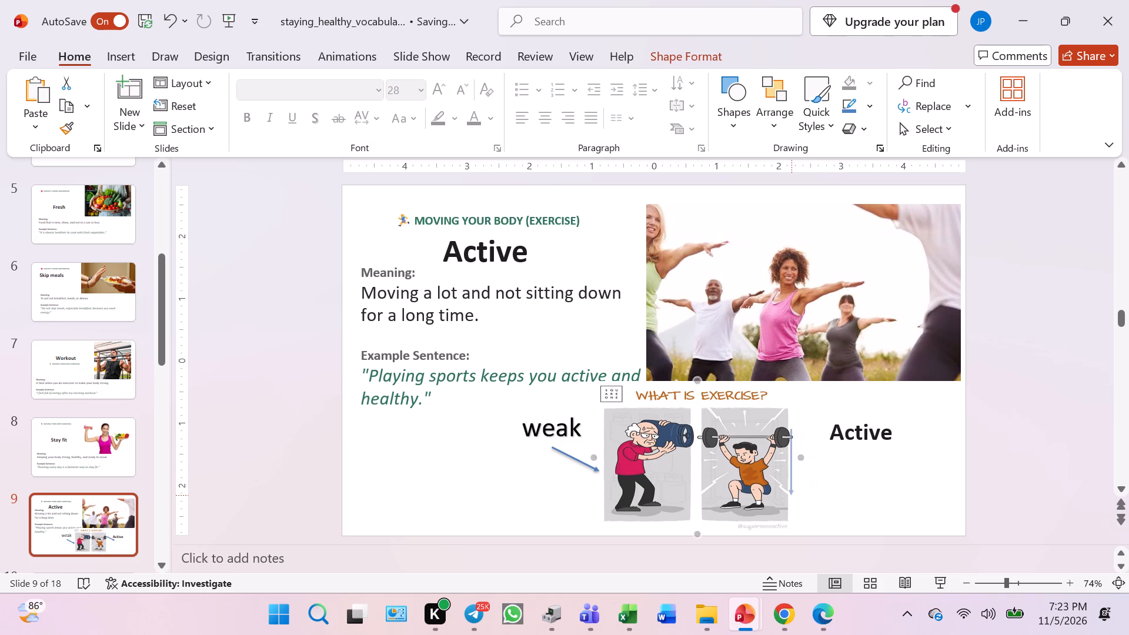
drag(789, 495, 789, 496)
drag(790, 434, 823, 436)
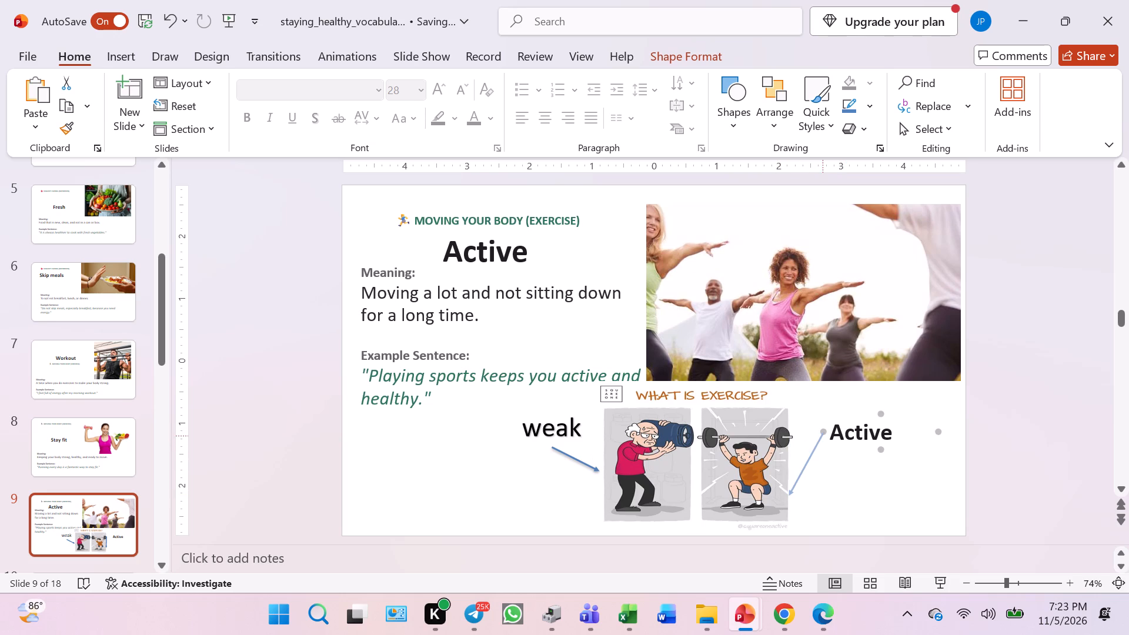
drag(823, 436, 827, 437)
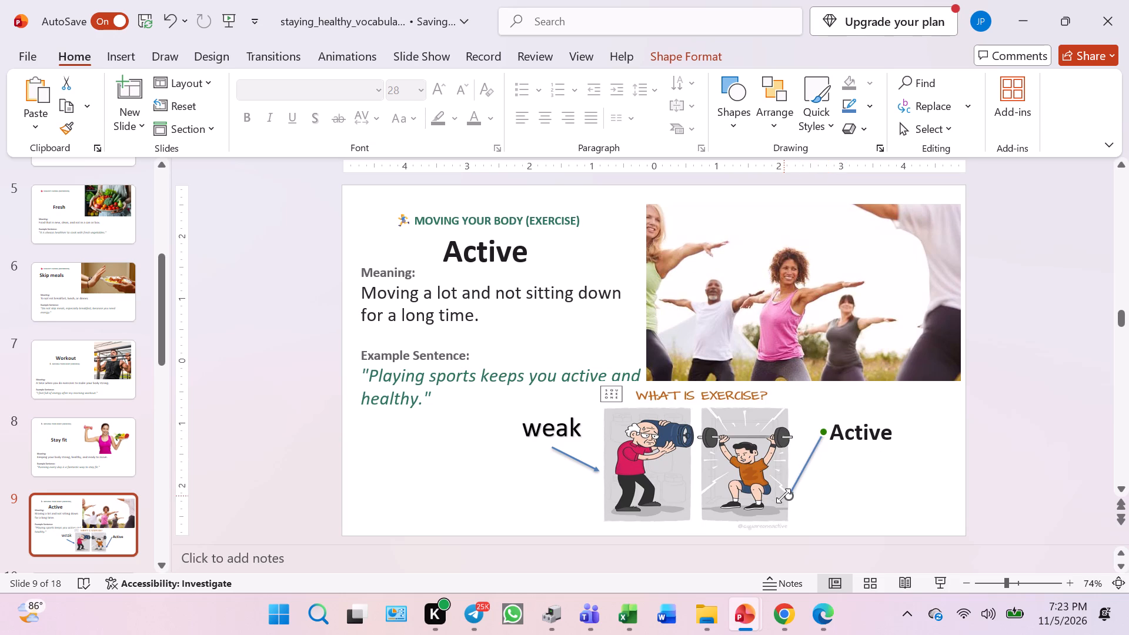
click(783, 496)
drag(783, 496, 793, 456)
drag(793, 456, 784, 462)
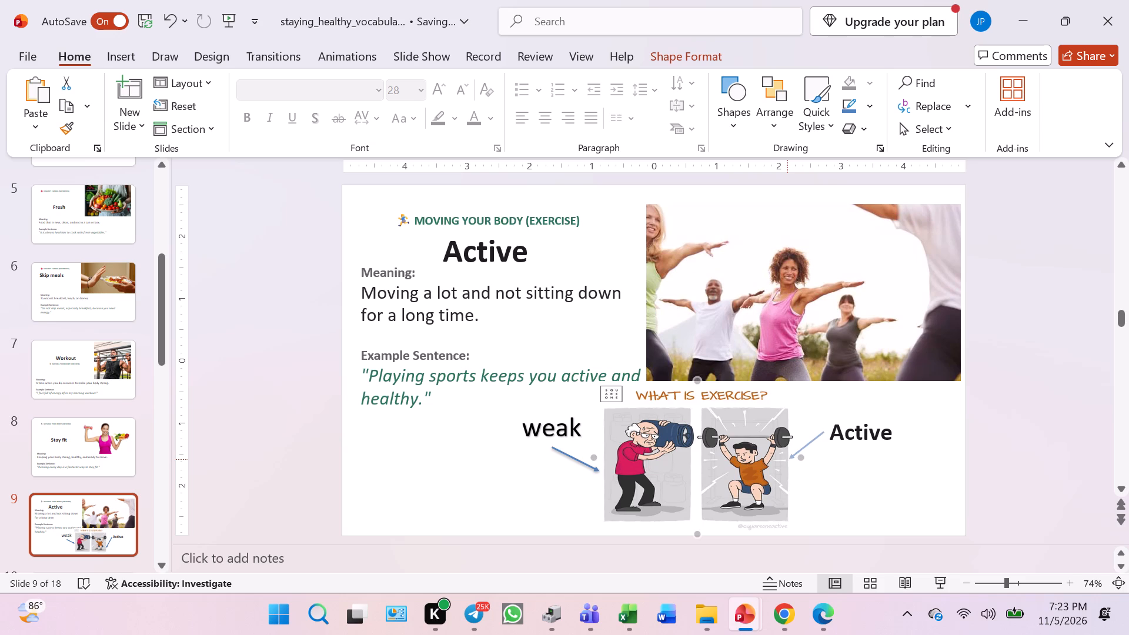
drag(784, 462, 782, 463)
click(874, 498)
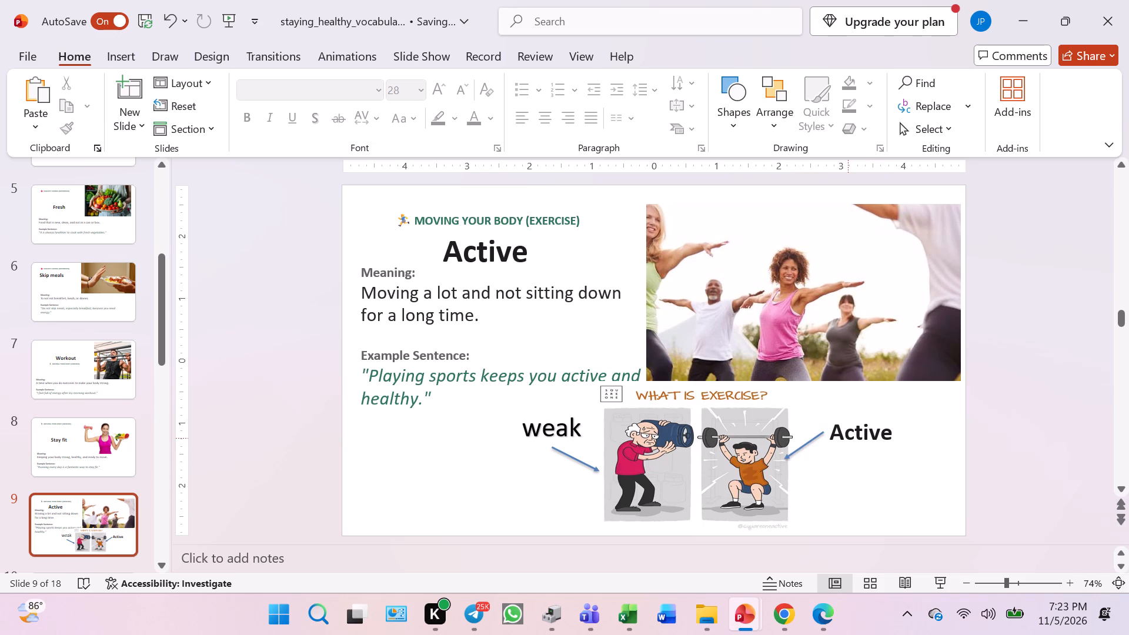
Shift the start of the weightlifter's arrow slightly down, off the Active label's connection point to its lower-left side.
click(810, 439)
drag(821, 433, 824, 437)
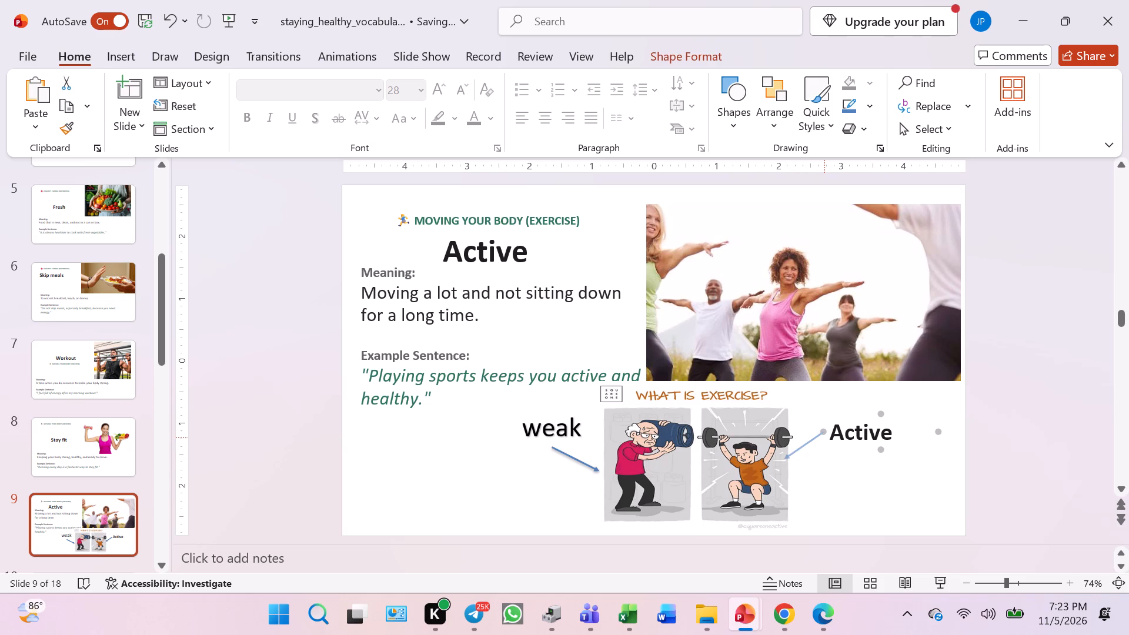
drag(824, 437, 826, 443)
click(846, 467)
click(868, 432)
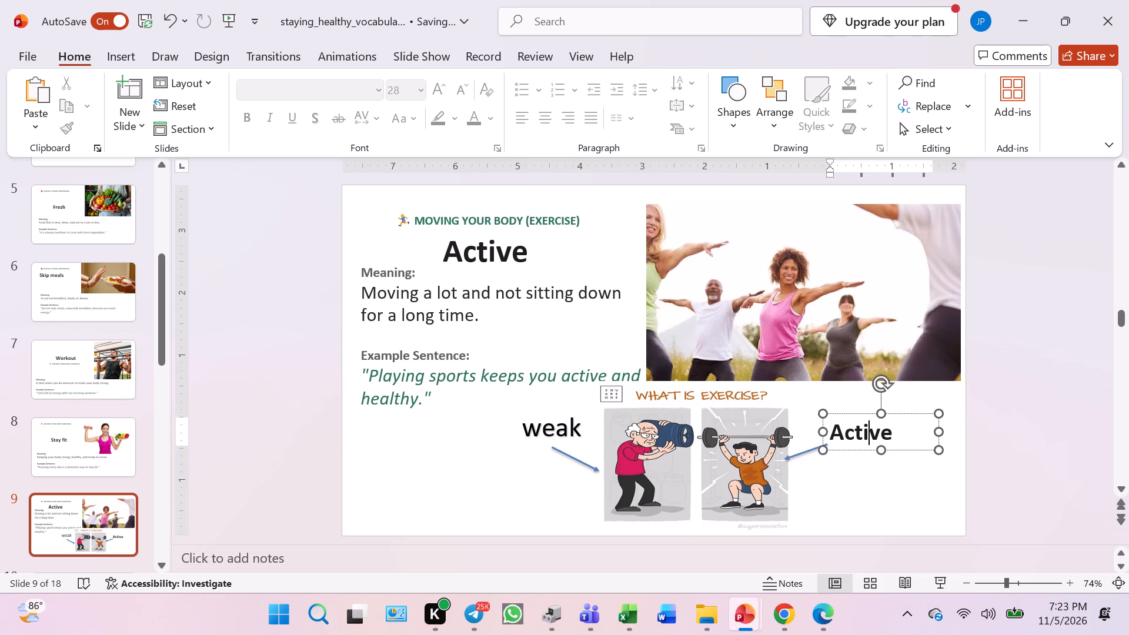
click(542, 439)
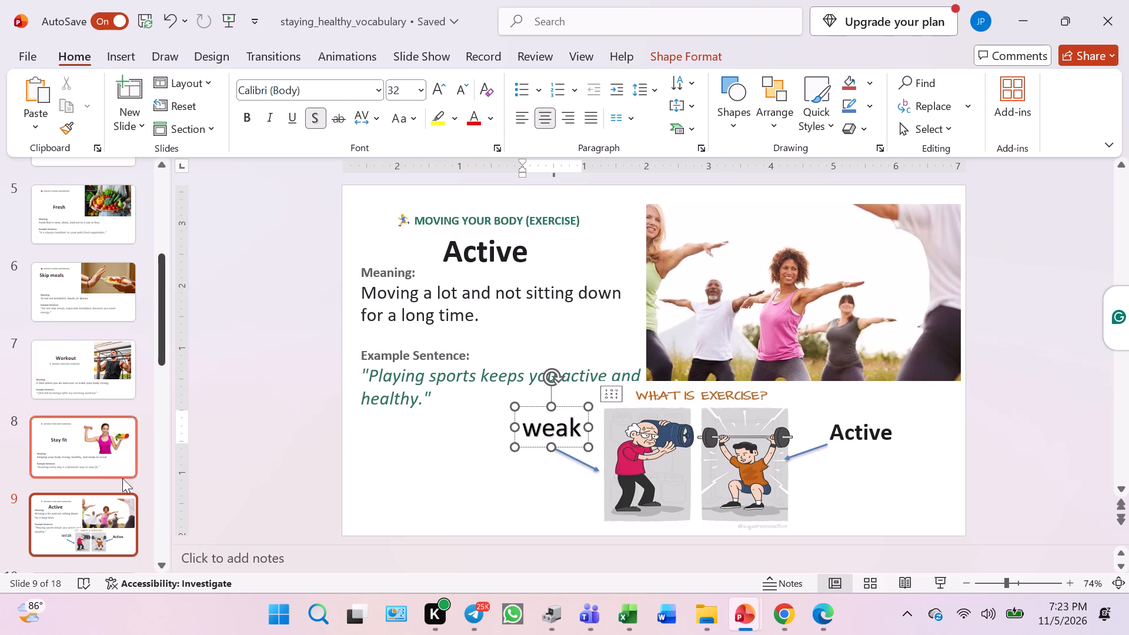
Look through slides 10 to 13 to check their pictures and text.
scroll(239, 443, down, 1)
click(79, 418)
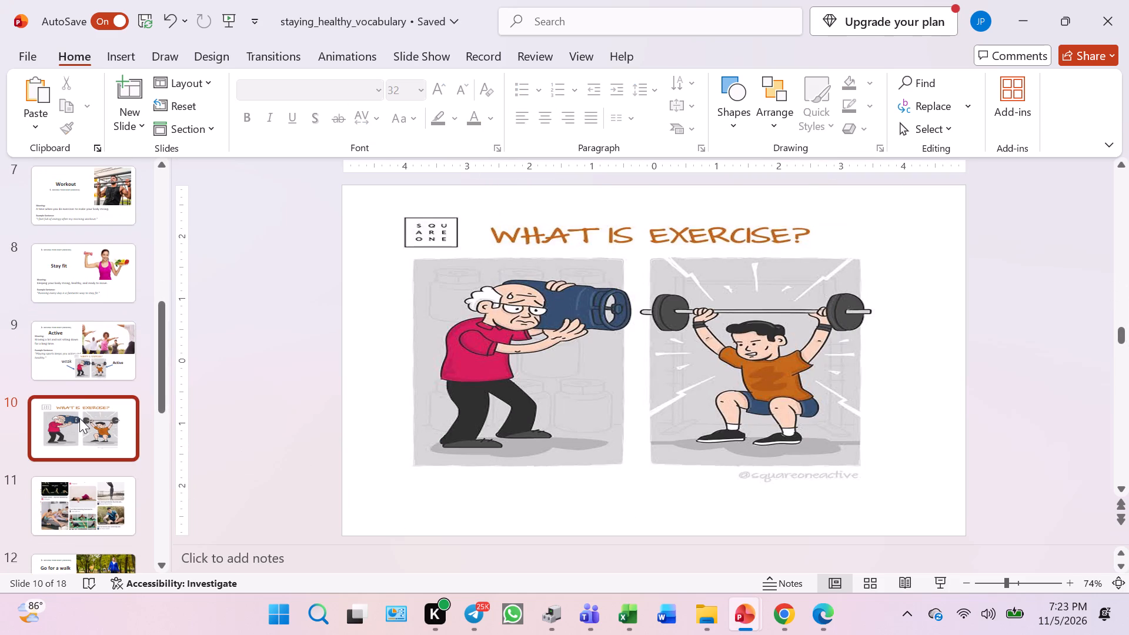
click(662, 385)
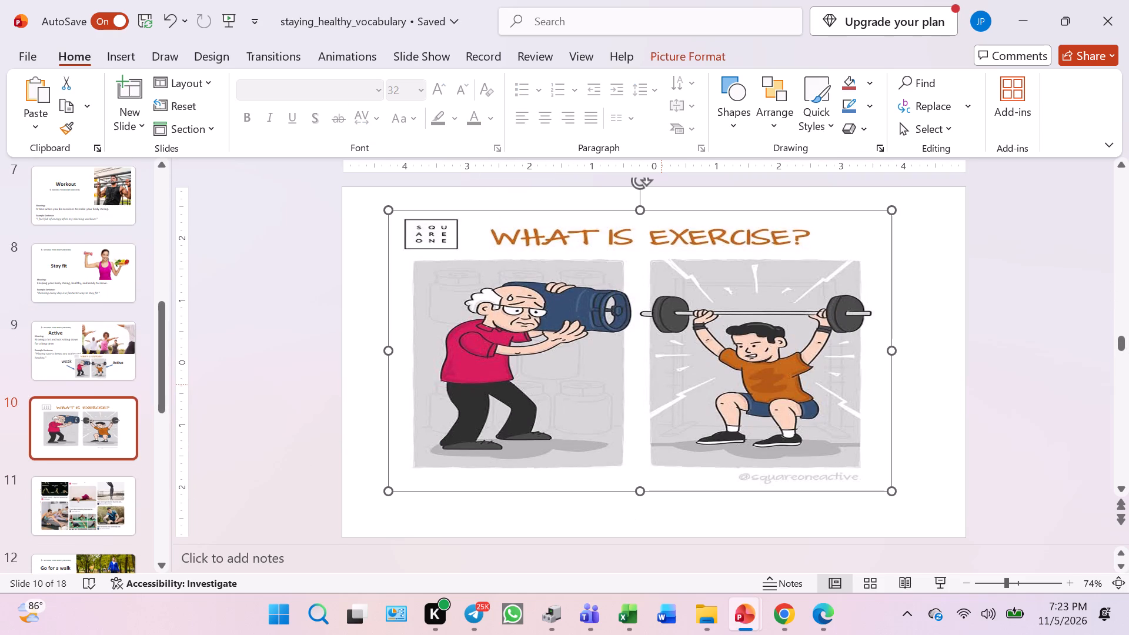
click(637, 416)
click(98, 503)
click(629, 461)
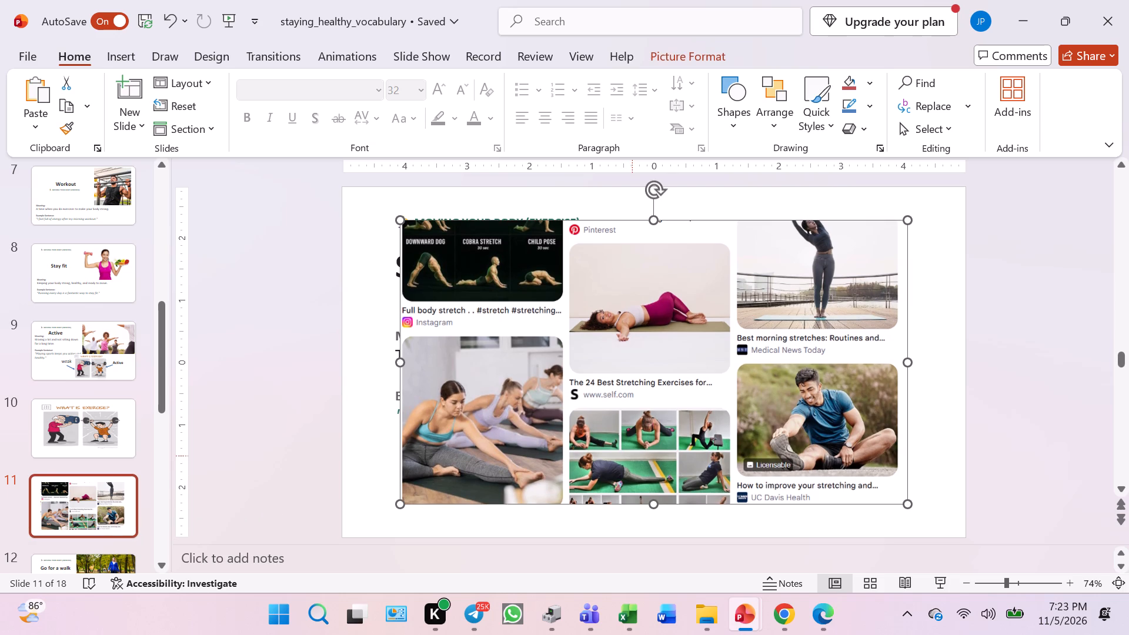
scroll(505, 516, down, 1)
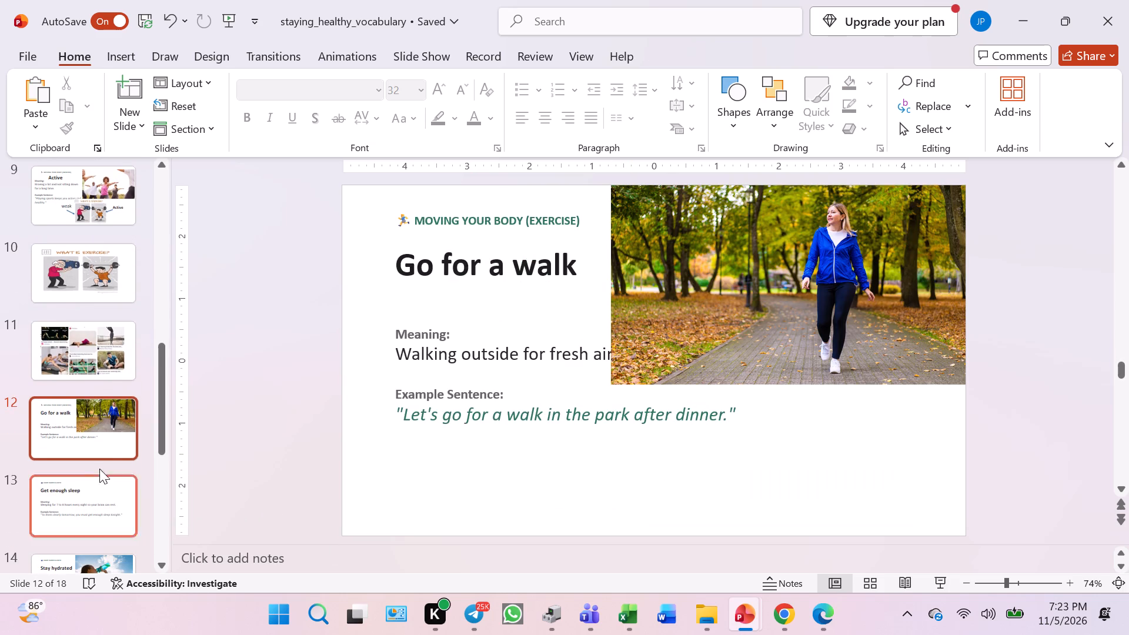
click(97, 404)
click(113, 509)
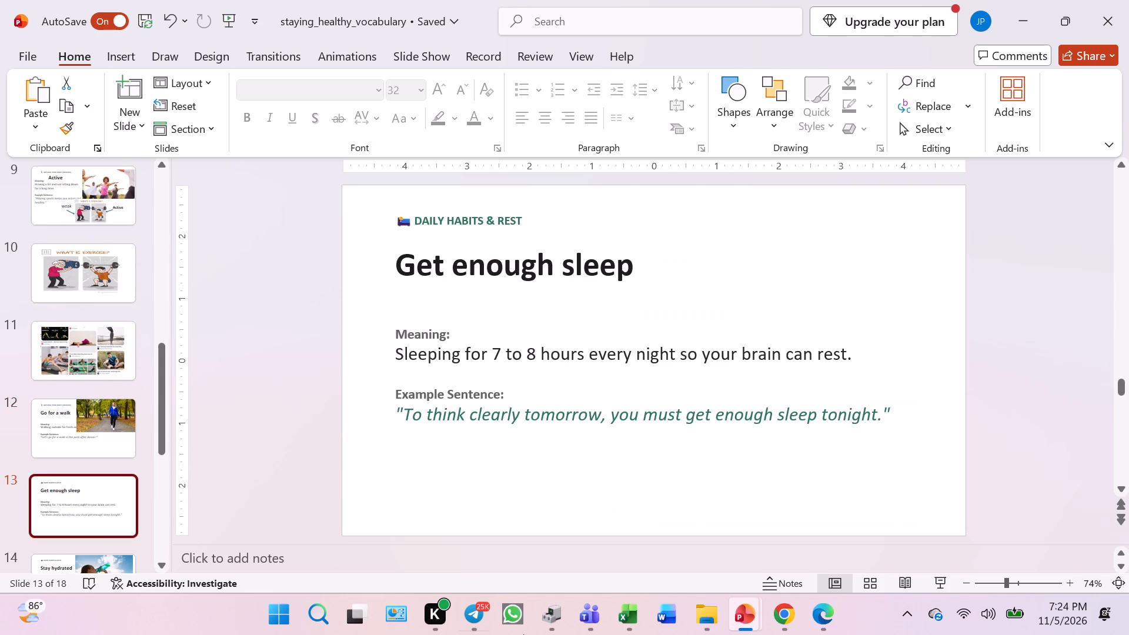
In Chrome, search Google Images for "get enough sleep" and copy the Harvard Health photo of the sleeping child.
click(785, 612)
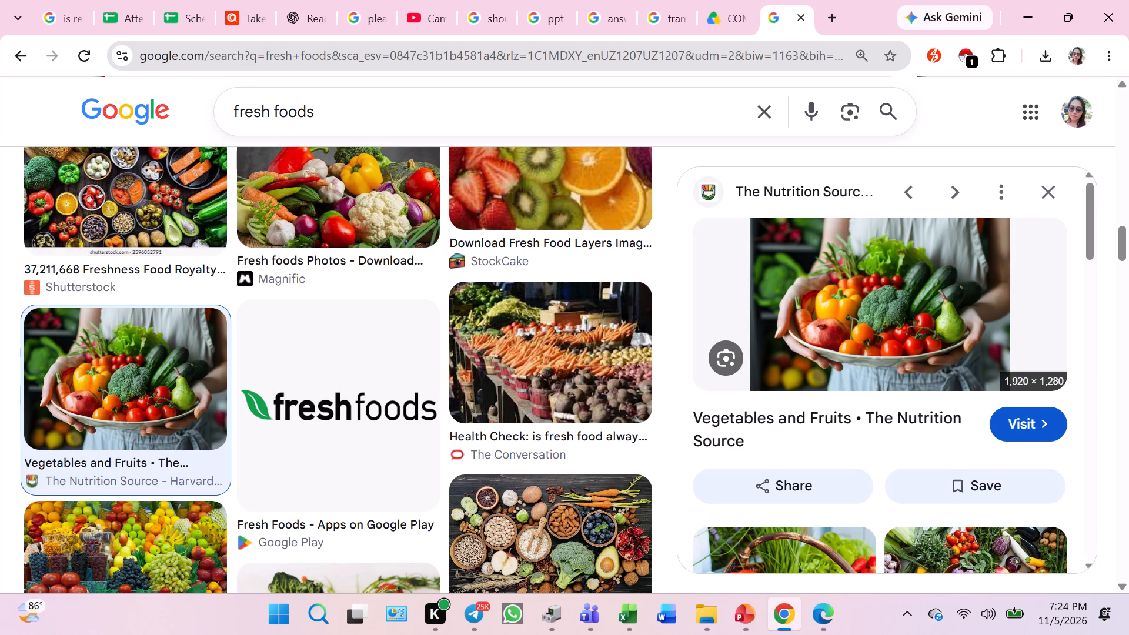
drag(328, 114, 0, 81)
text(get enough s)
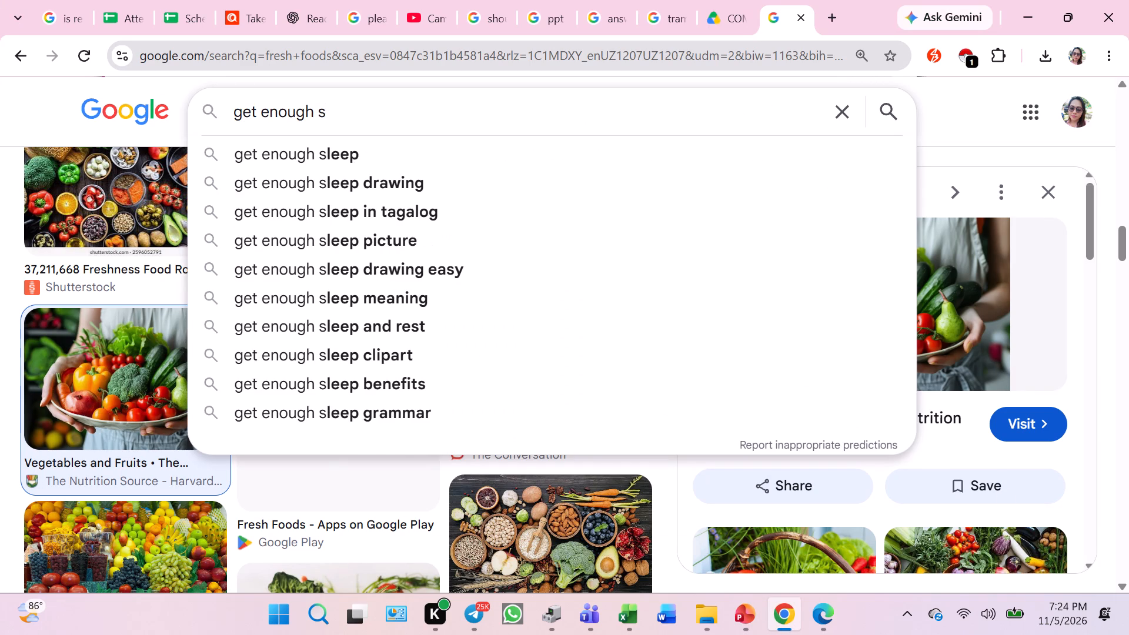
key(Down)
key(Return)
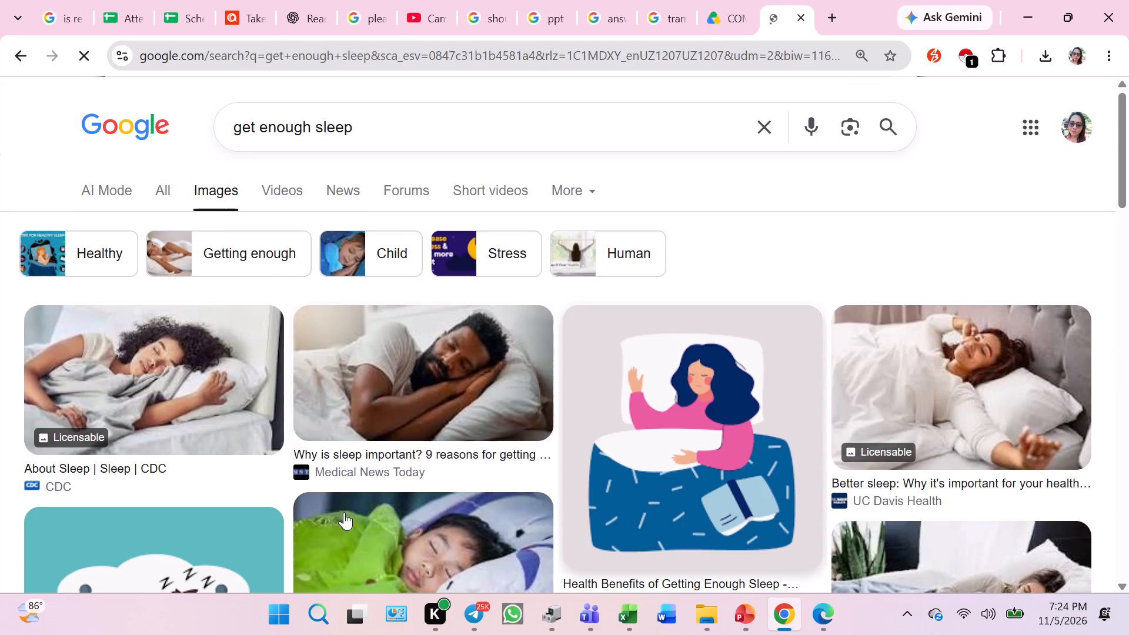
scroll(252, 424, down, 2)
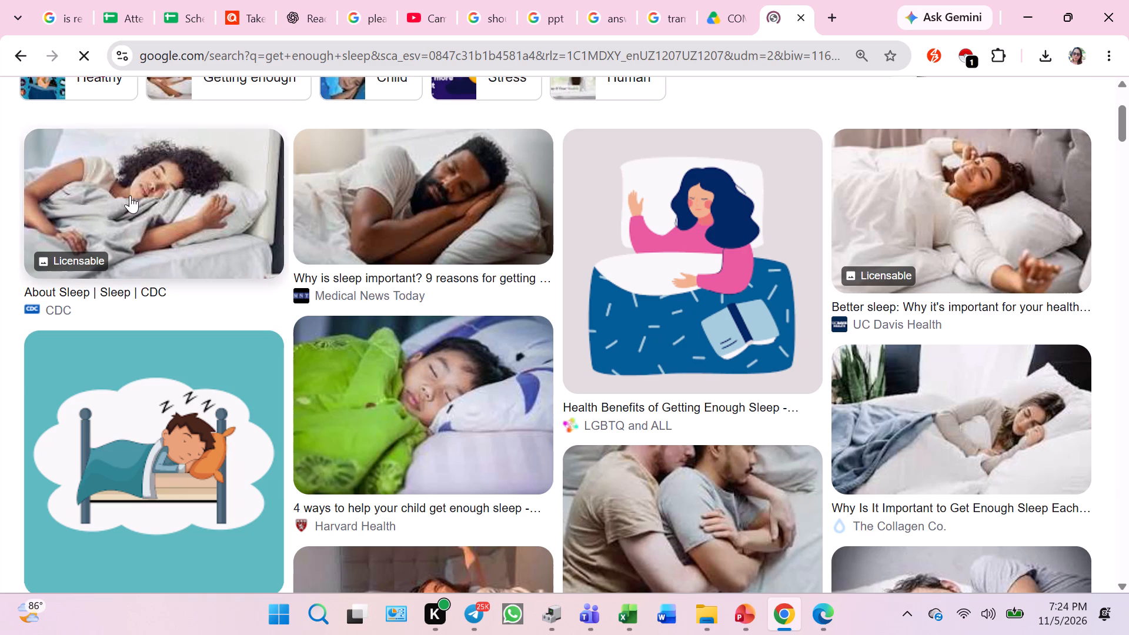
click(413, 396)
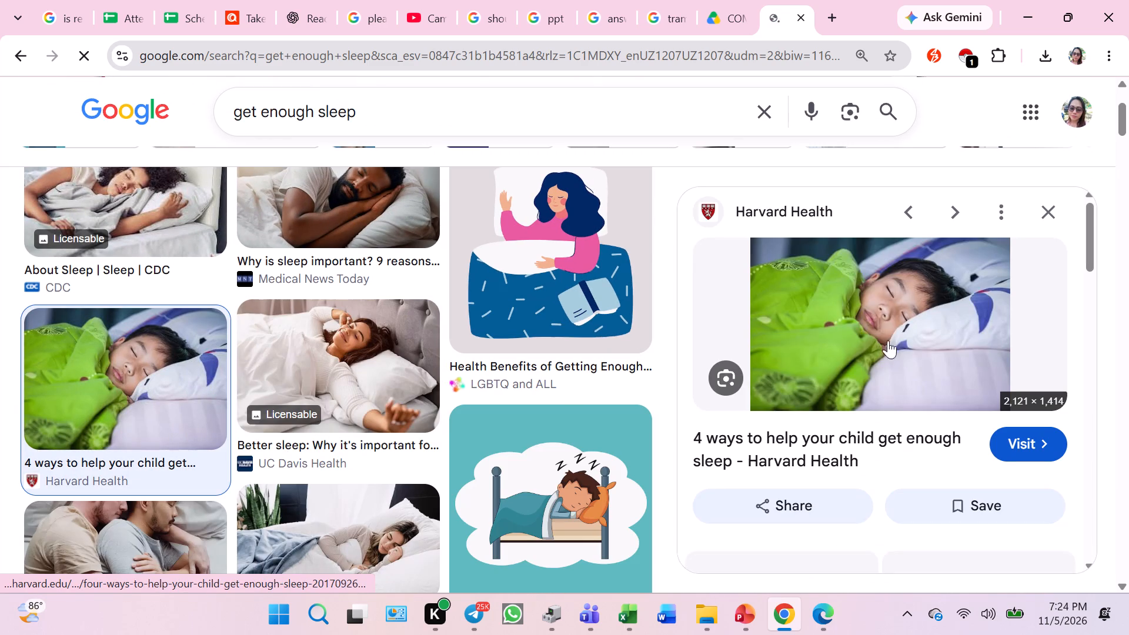
right_click(889, 322)
click(709, 476)
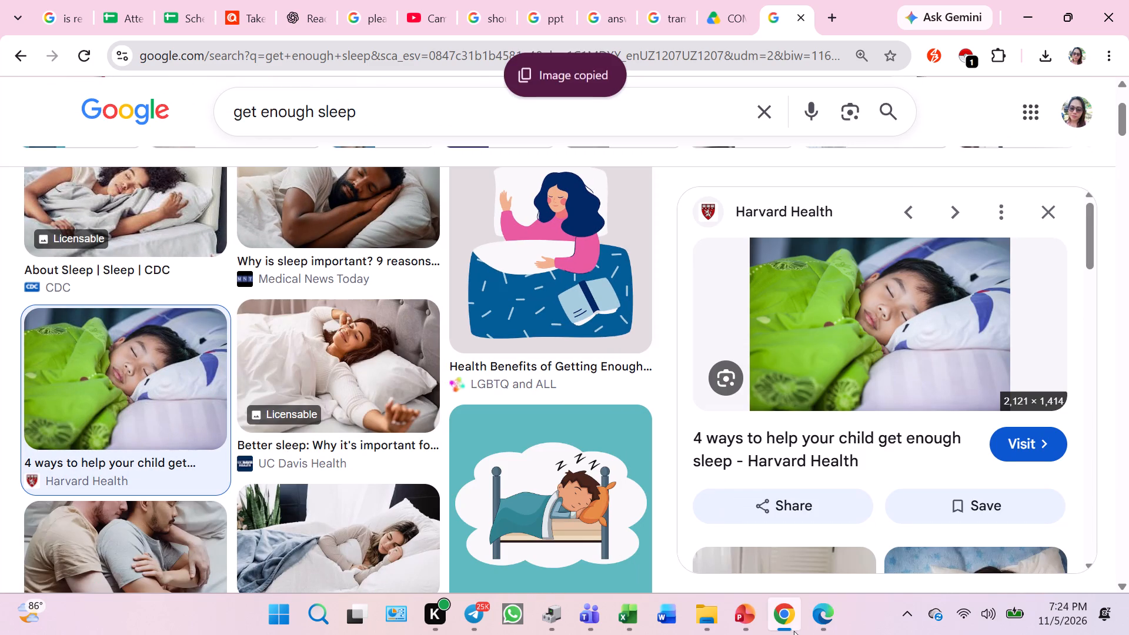
Paste the sleeping child photo onto the "Get enough sleep" slide in PowerPoint, shrink it, and place it right of the title.
click(788, 608)
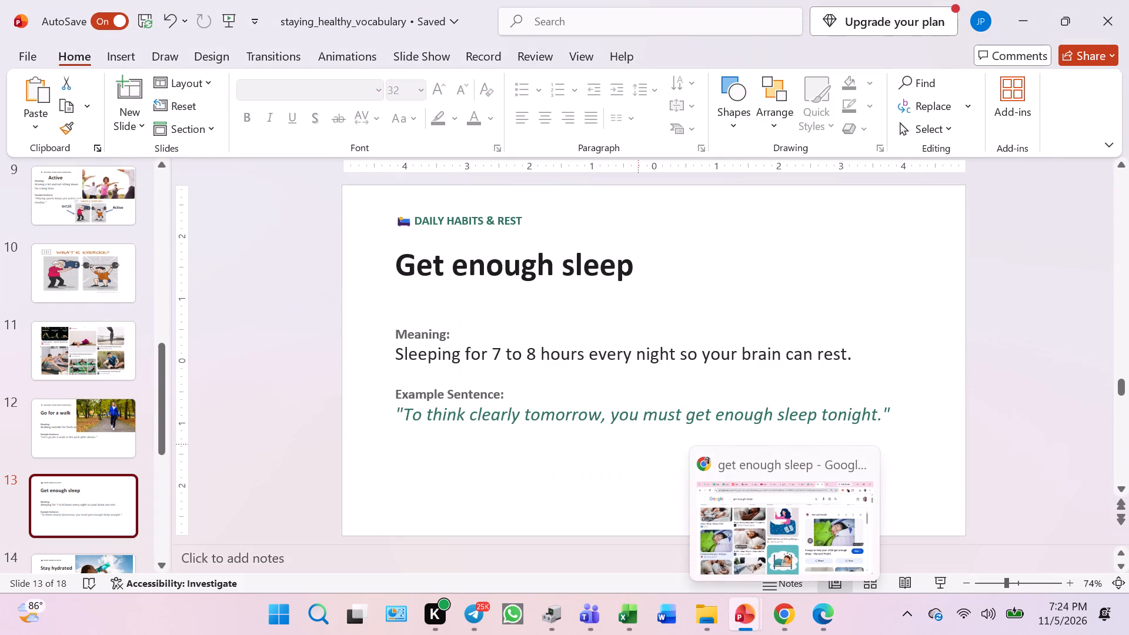
click(594, 504)
key(ctrl+v)
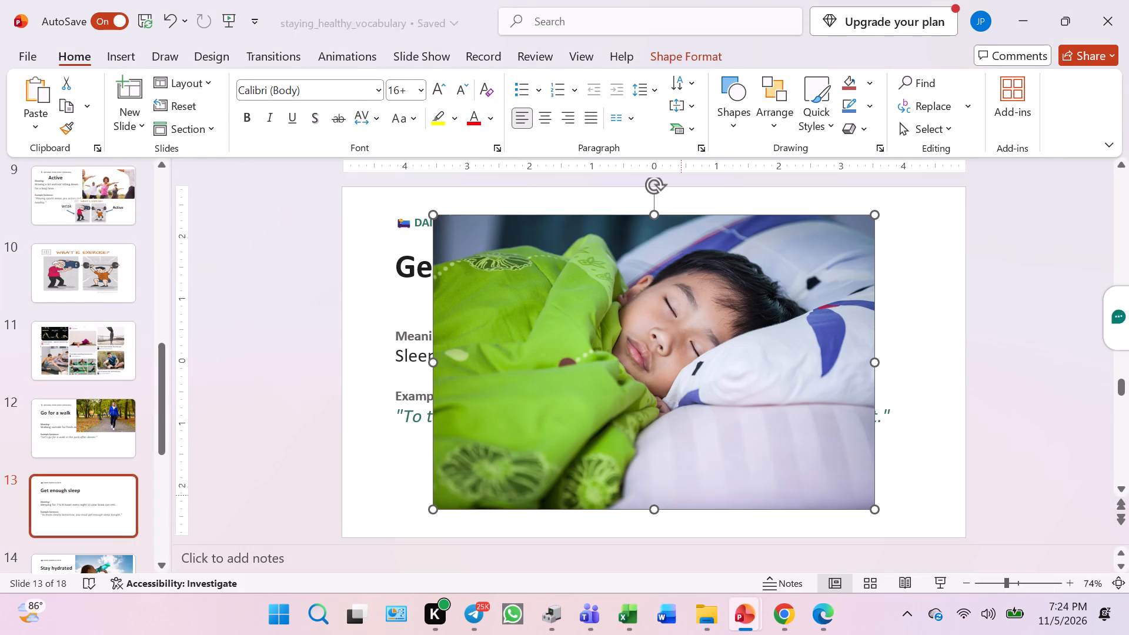
drag(435, 506, 599, 403)
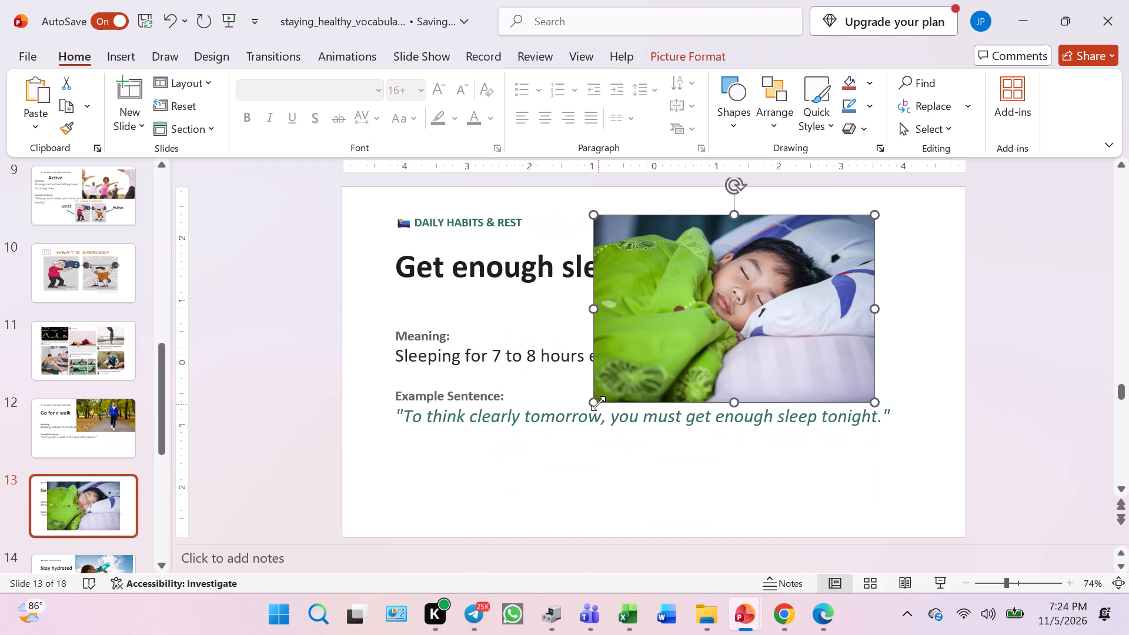
drag(735, 295, 810, 282)
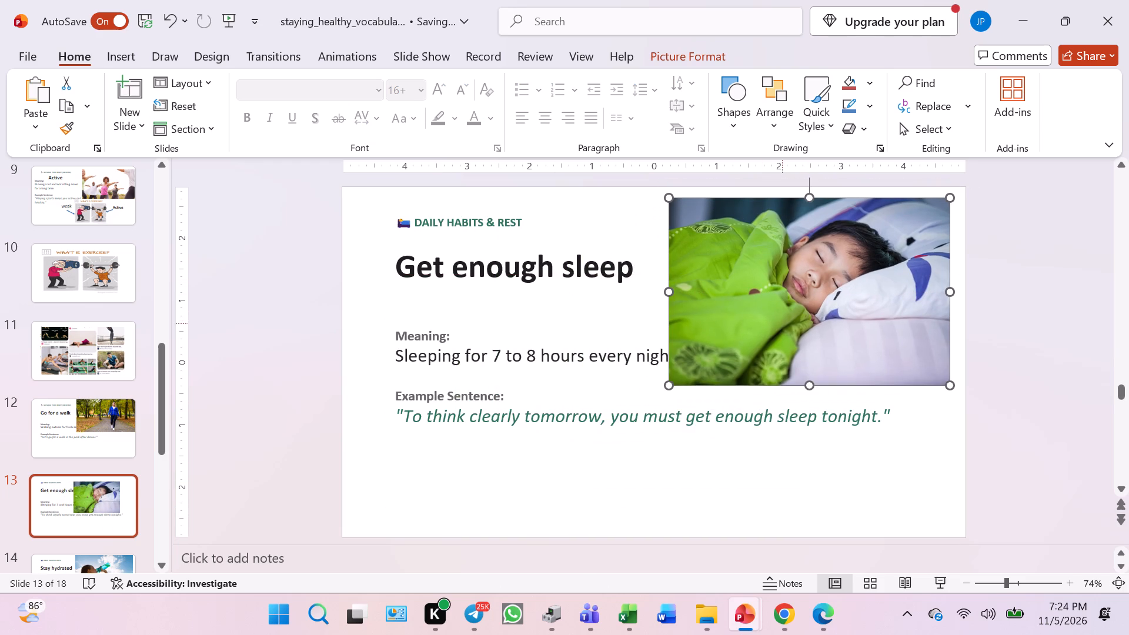
Move the meaning and example sentence text block on the "Get enough sleep" slide down so it clears the photo.
click(614, 390)
drag(597, 320, 594, 366)
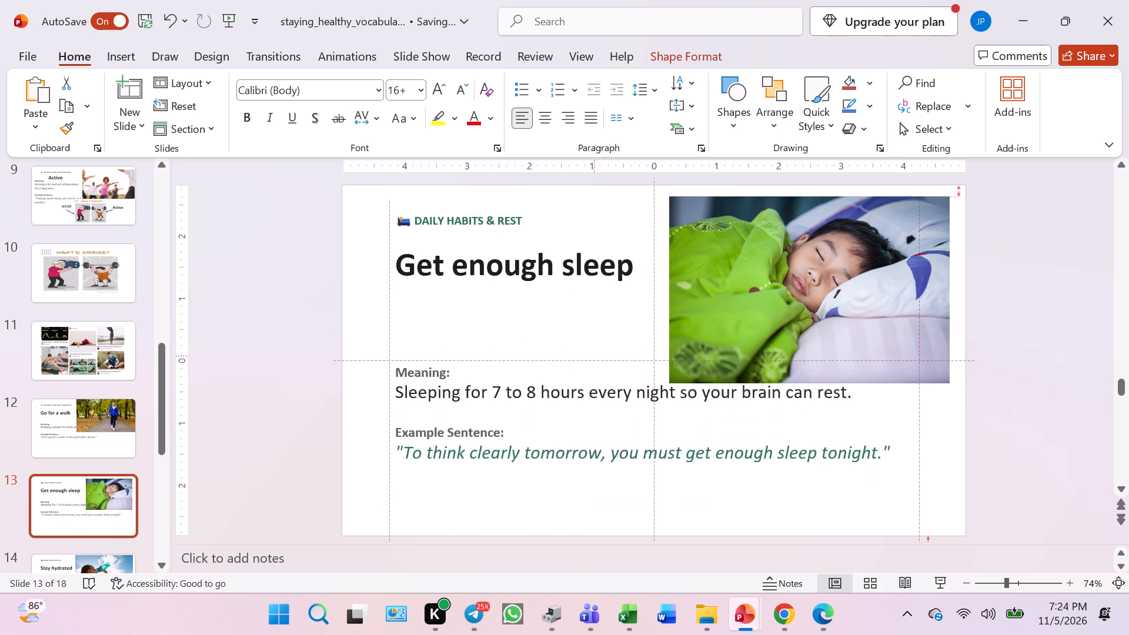
drag(594, 366, 594, 376)
Go past the "Stay hydrated" and "Hygiene" slides to the "Routine" slide and copy its title text.
scroll(165, 524, down, 3)
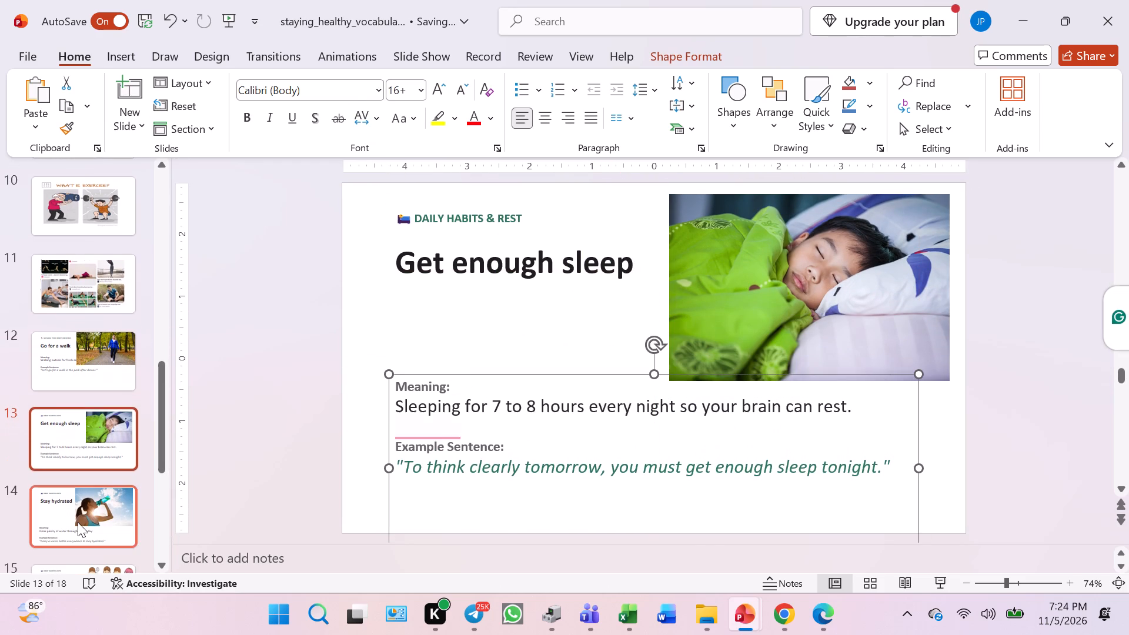
click(78, 522)
scroll(123, 554, down, 4)
click(63, 461)
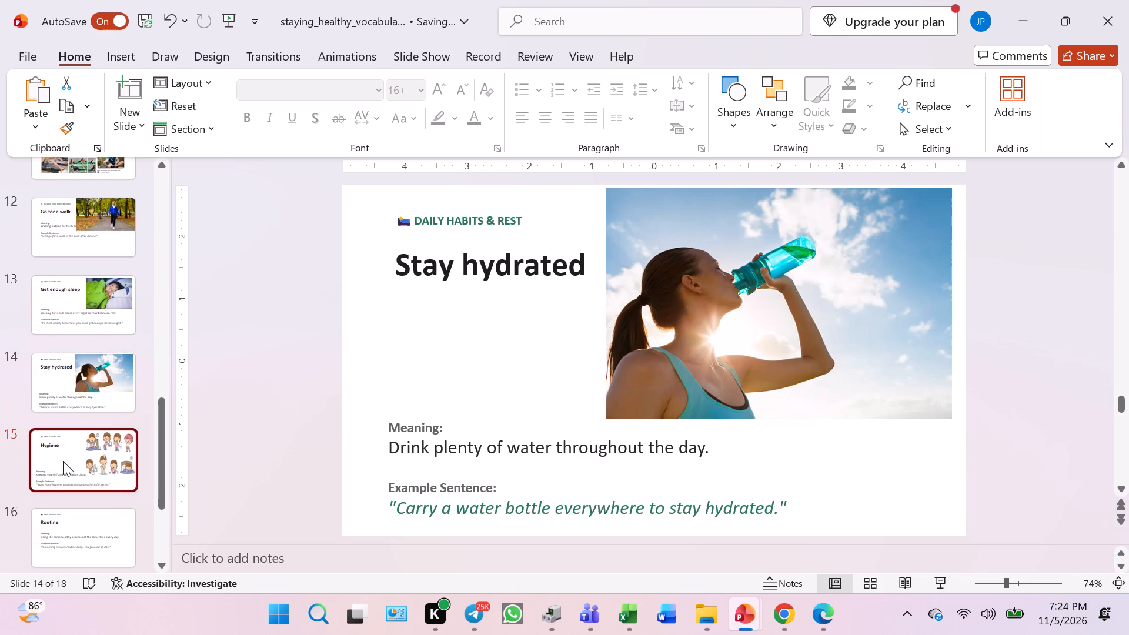
scroll(52, 529, down, 3)
click(81, 440)
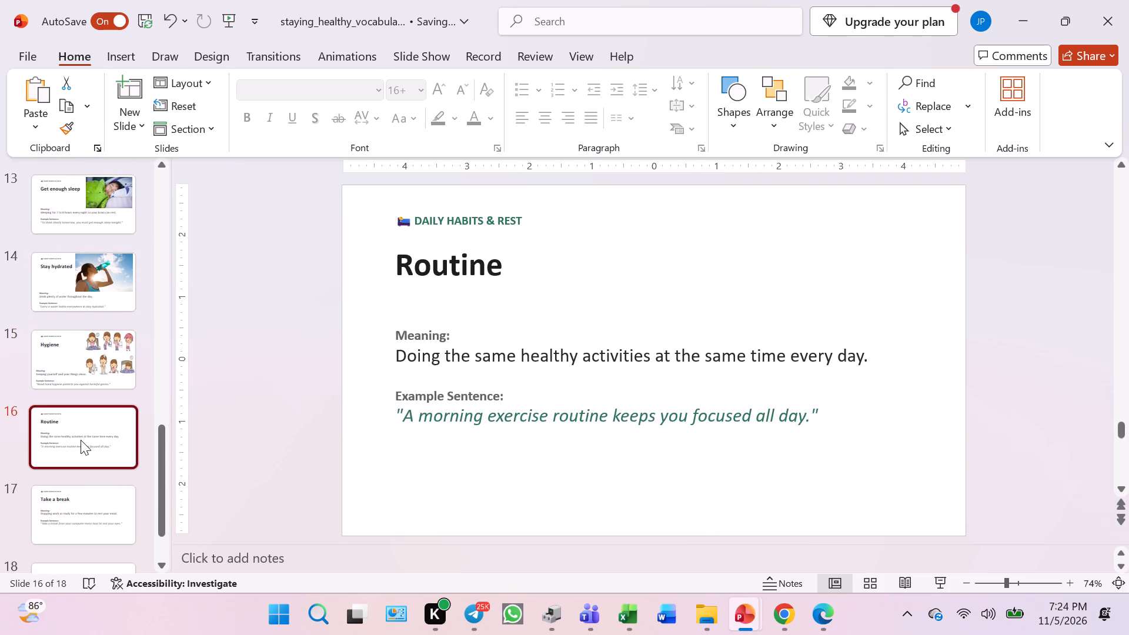
click(458, 266)
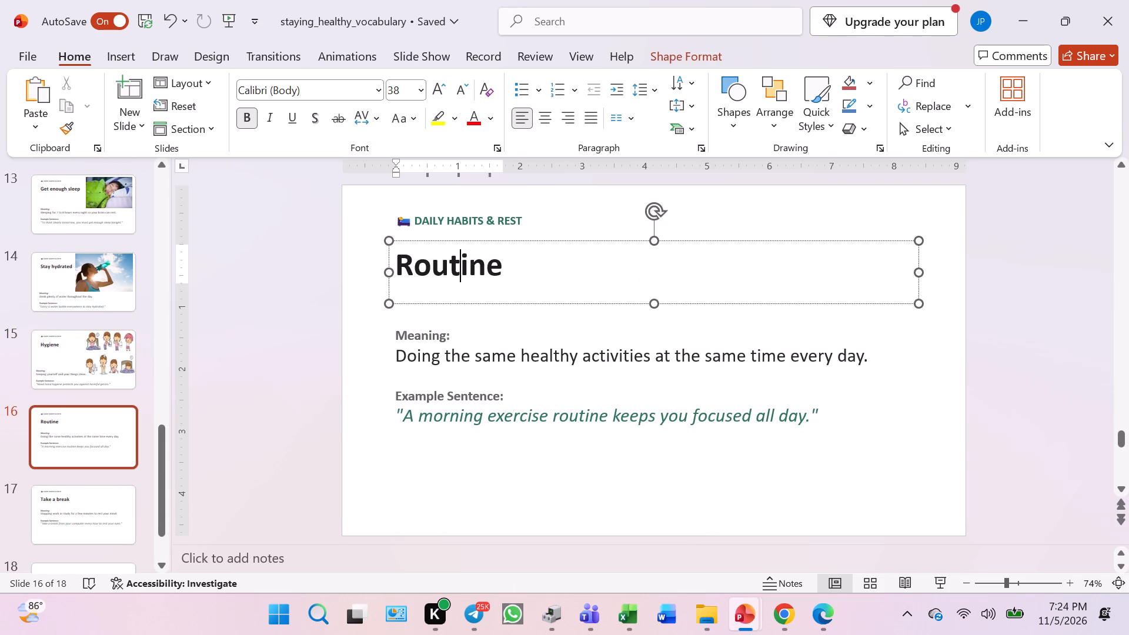
key(ctrl+a)
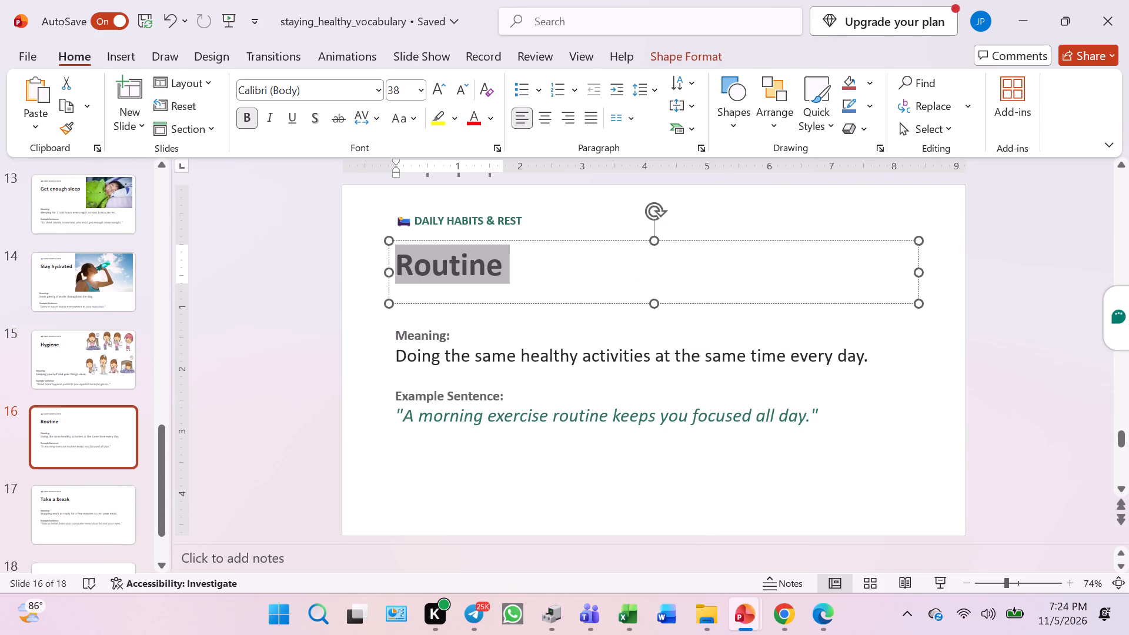
key(ctrl+c)
In Chrome, search Google Images for "routine" and copy the Magnific illustration of children's daily activities around a clock.
click(774, 613)
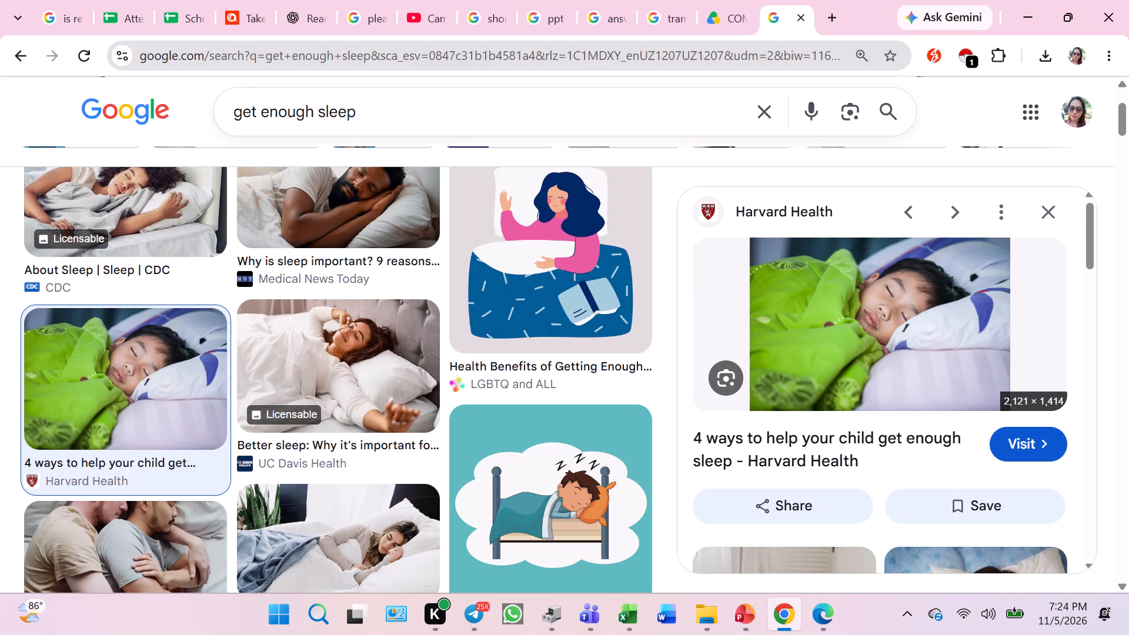
drag(382, 107, 39, 63)
text(routine)
key(Return)
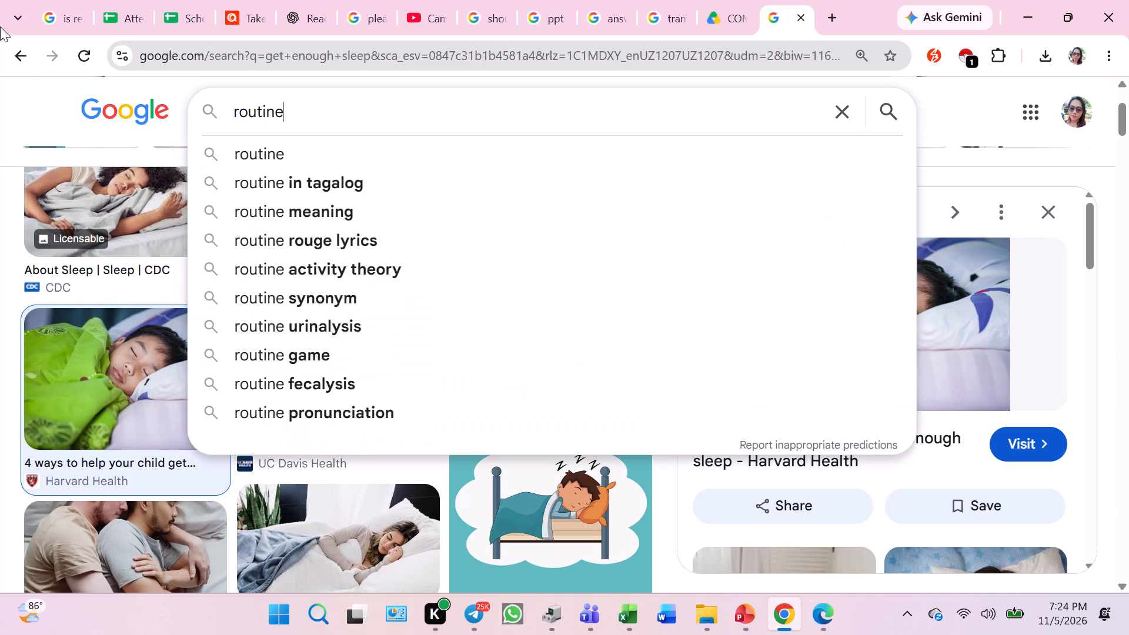
scroll(583, 486, down, 1)
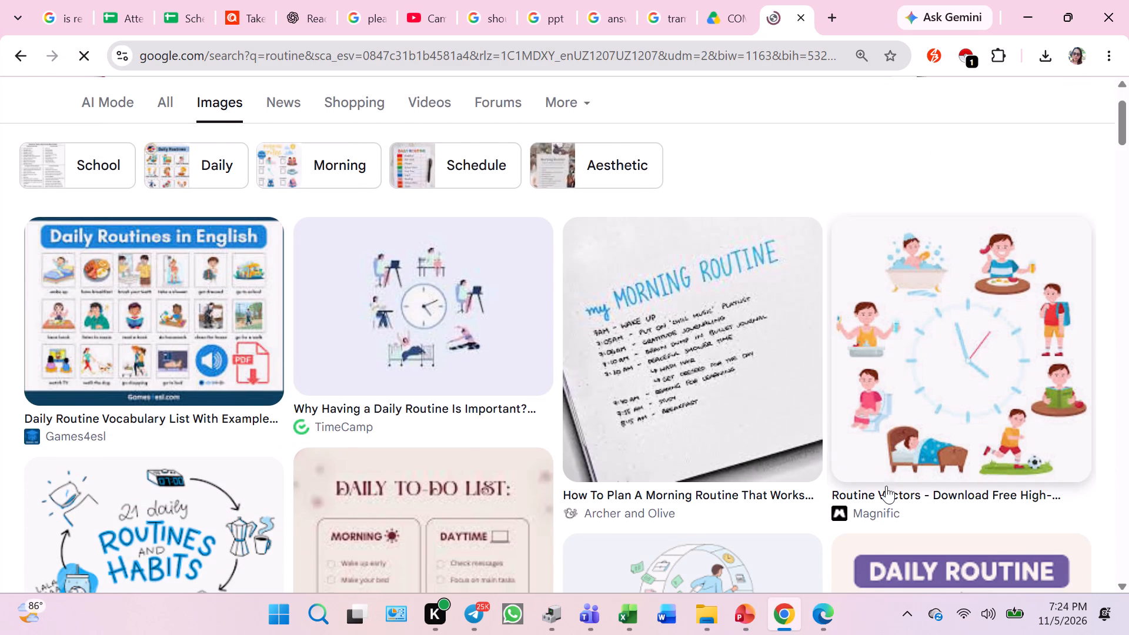
click(990, 396)
right_click(974, 346)
click(816, 423)
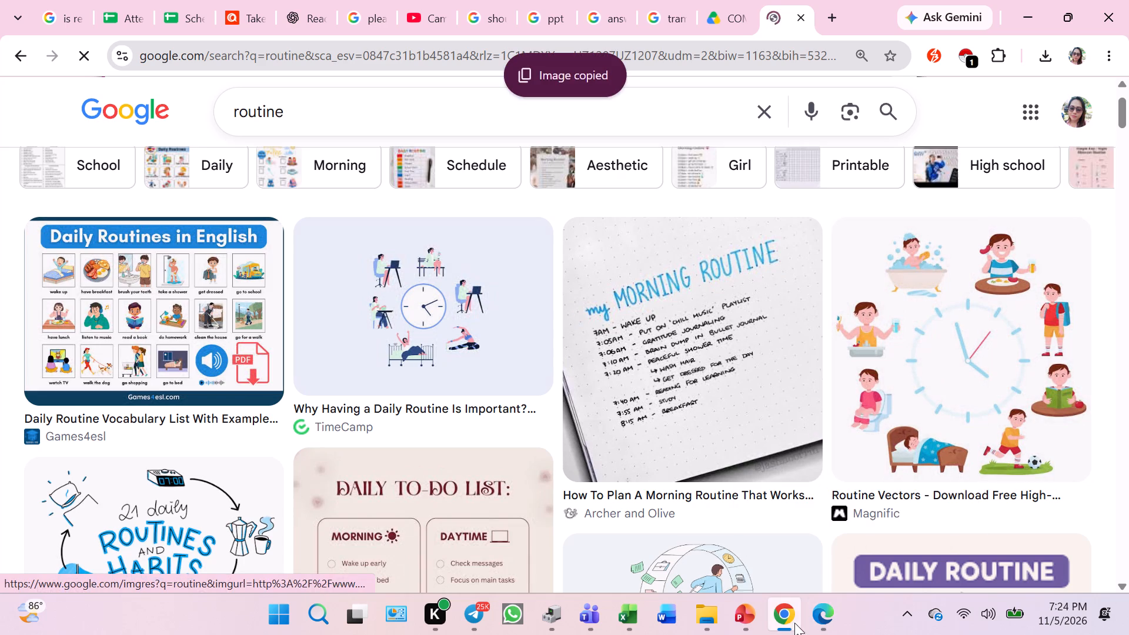
Back in the staying healthy vocabulary presentation, narrow the Routine slide's meaning and example text block to about half its width.
click(756, 619)
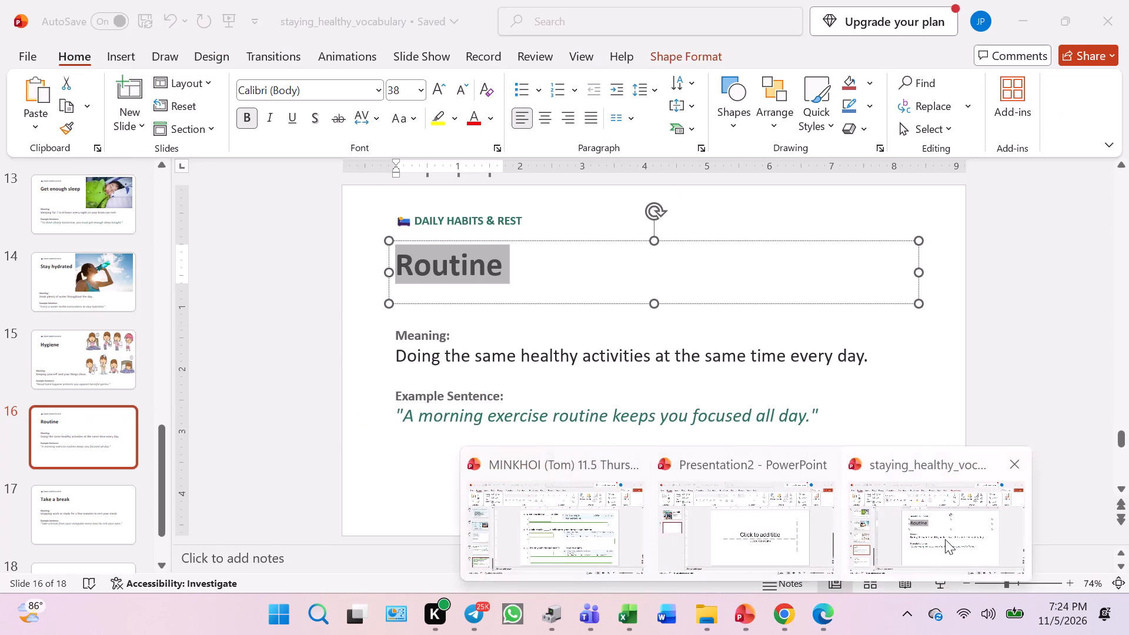
click(945, 539)
click(654, 489)
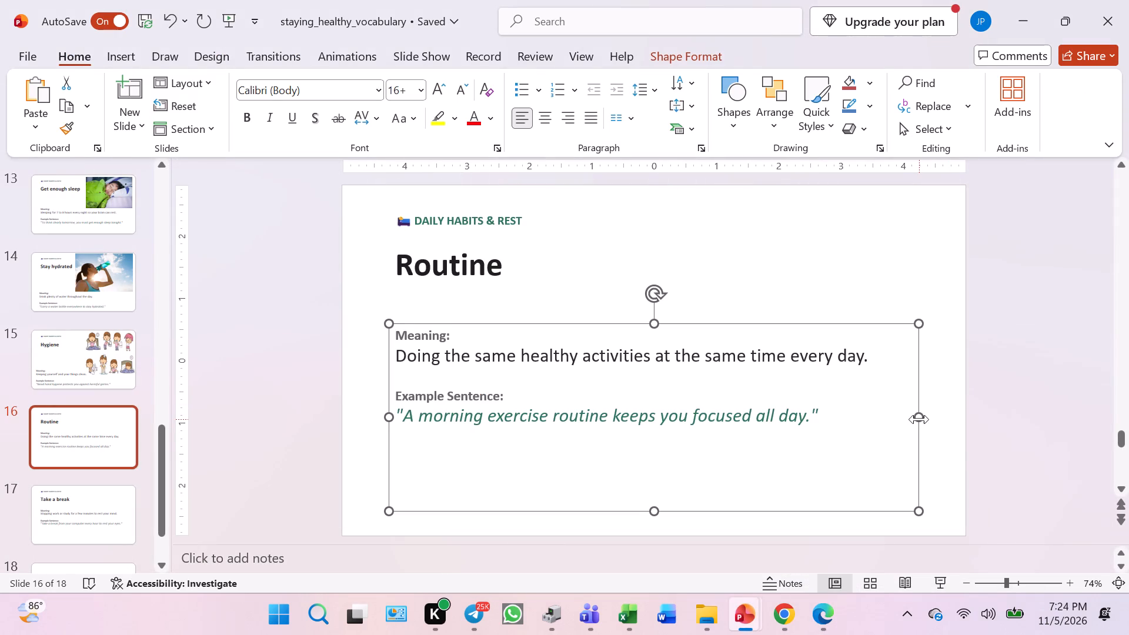
drag(919, 419, 652, 442)
Paste the clock illustration onto the Routine slide, enlarge it to about 5.2" by 5.18", and place it beside the text.
click(750, 421)
key(ctrl+v)
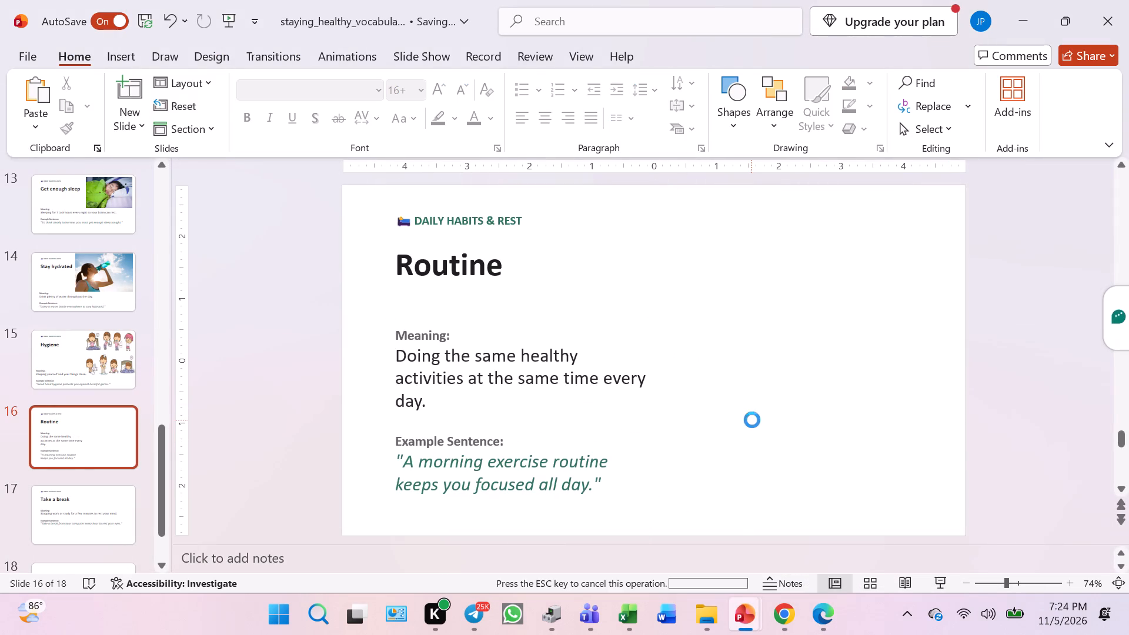
drag(688, 415, 820, 380)
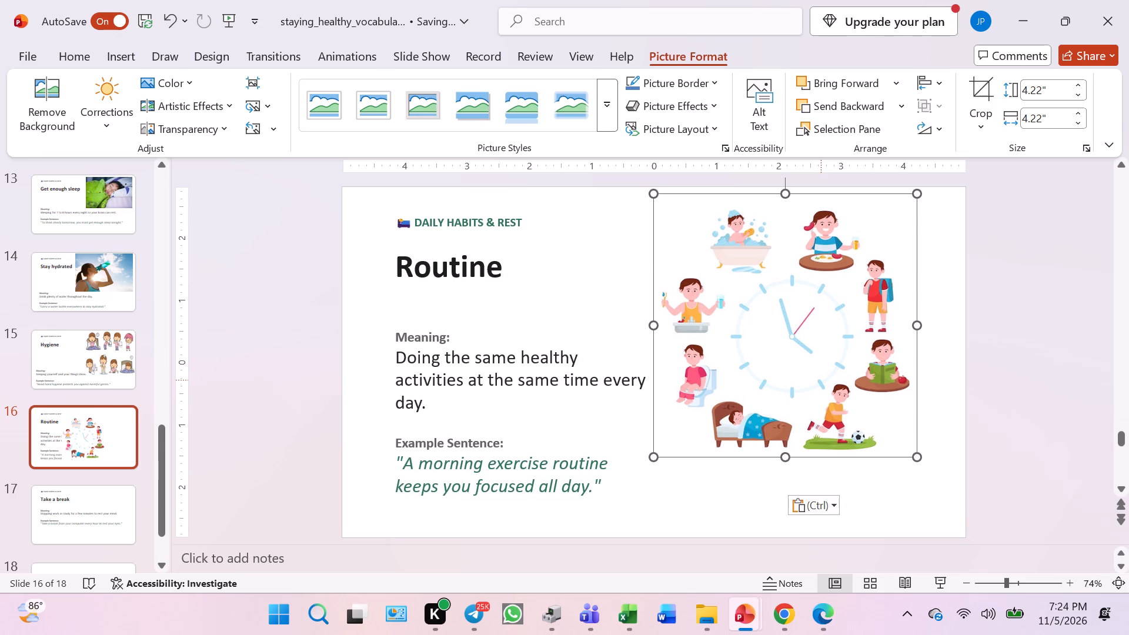
drag(914, 327, 969, 327)
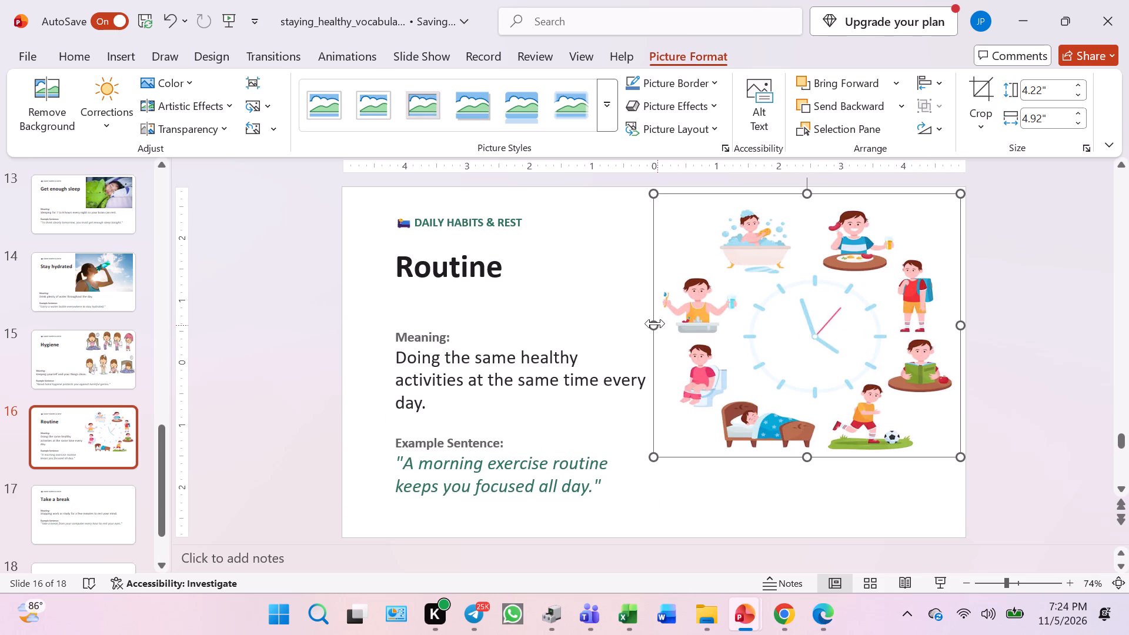
drag(655, 323, 637, 315)
drag(800, 458, 800, 519)
drag(826, 427, 819, 435)
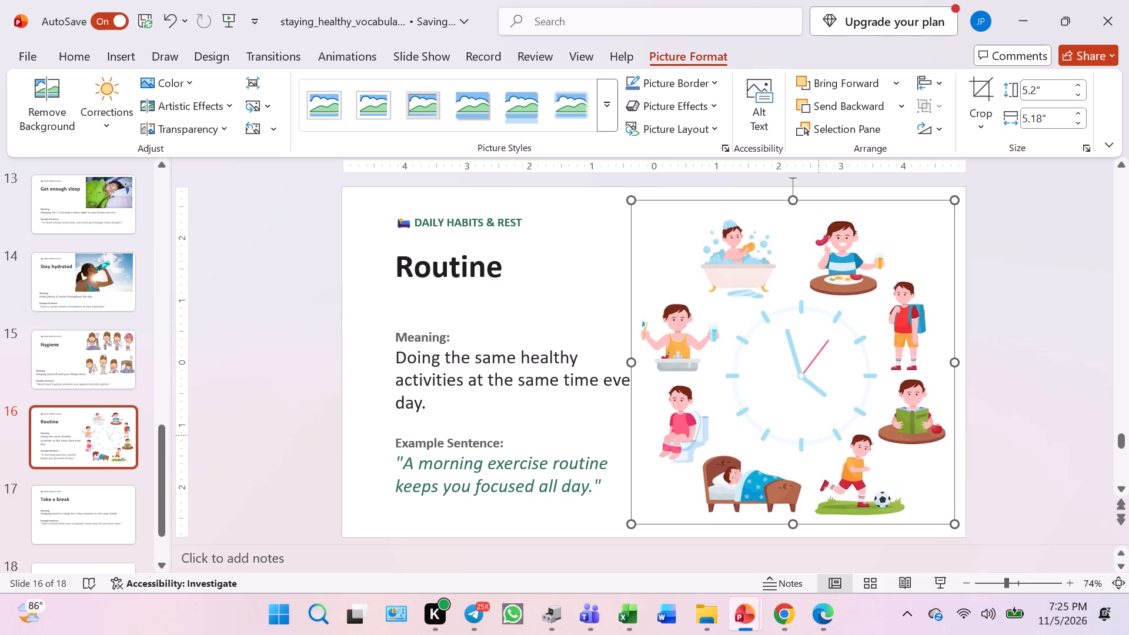
click(493, 416)
Go to the "Take a break" slide, and in Chrome search Google Images for "take a break".
click(68, 519)
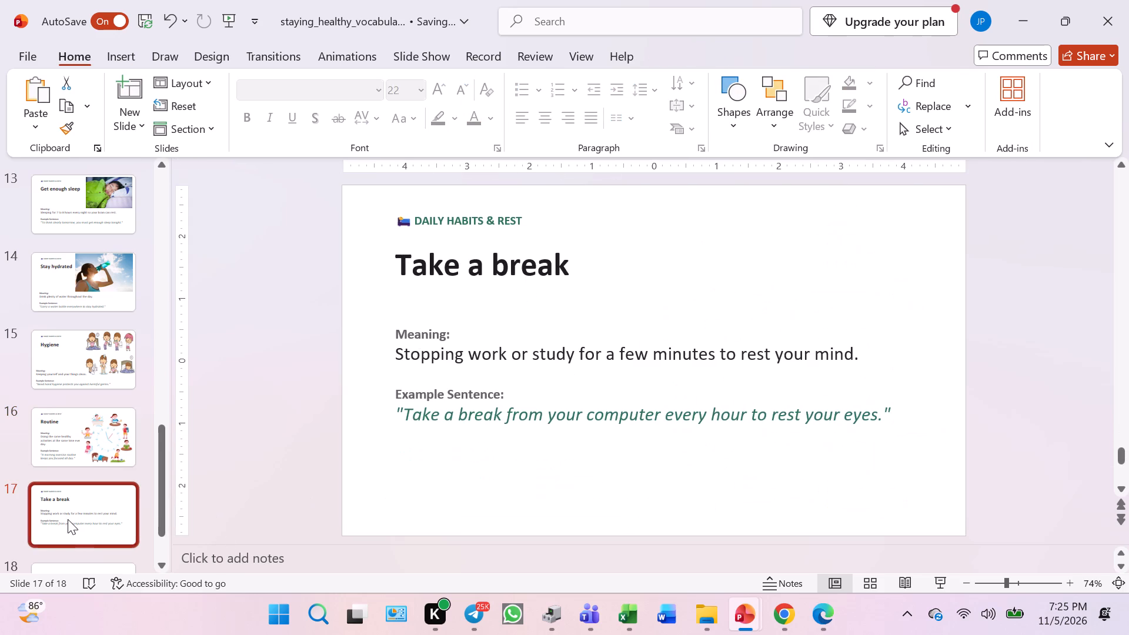
click(789, 616)
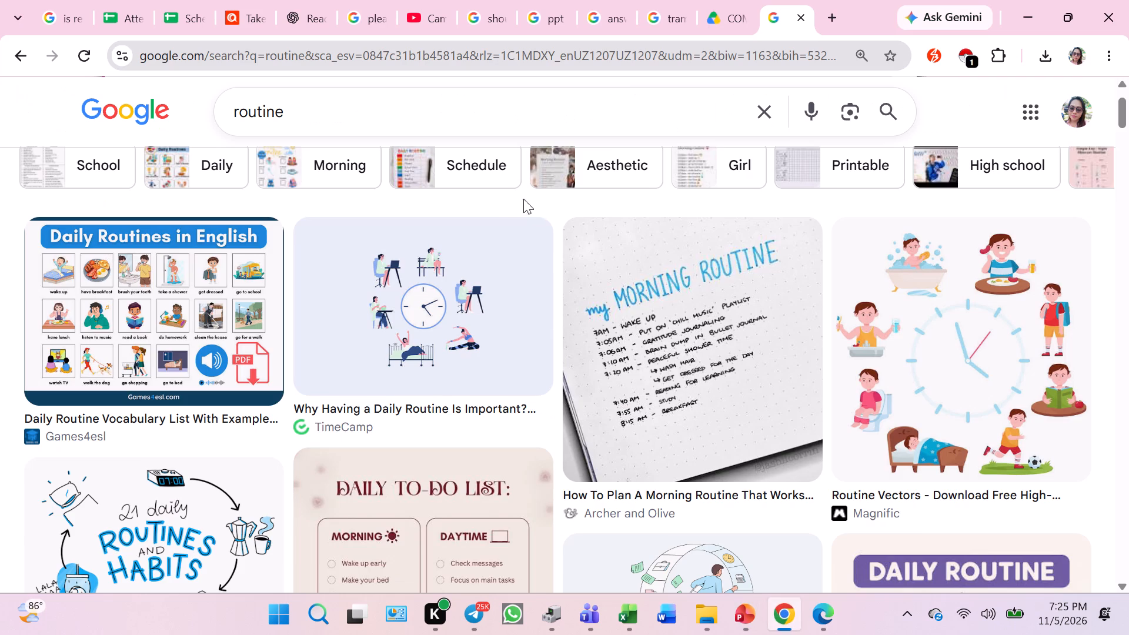
drag(328, 108, 12, 72)
text(at)
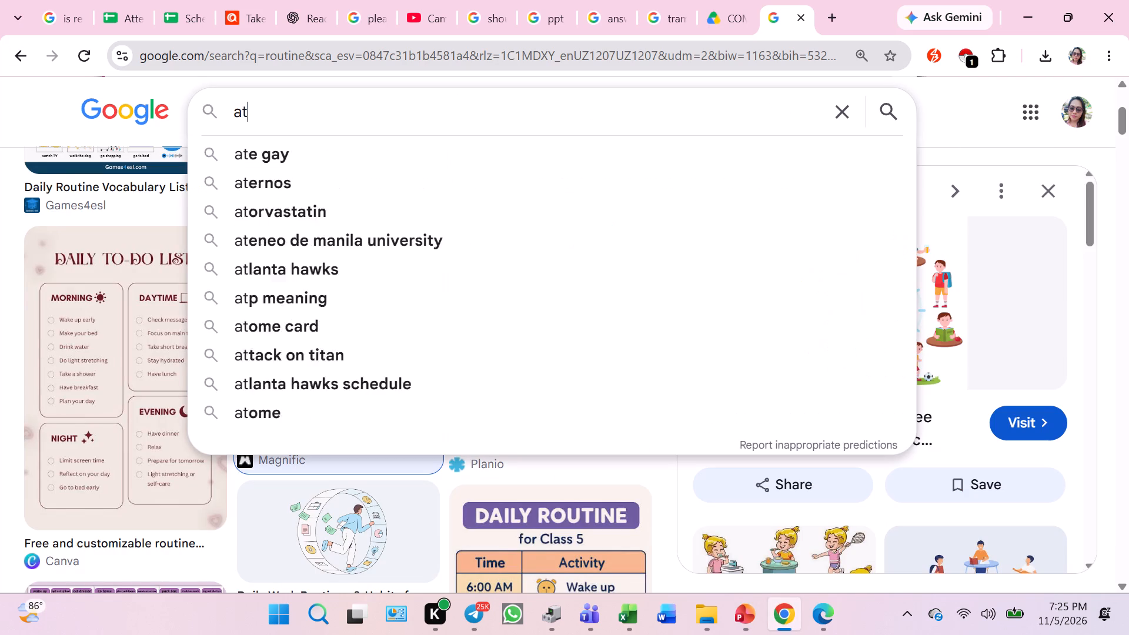
key(BackSpace)
key(BackSpace)
text(take a)
key(space)
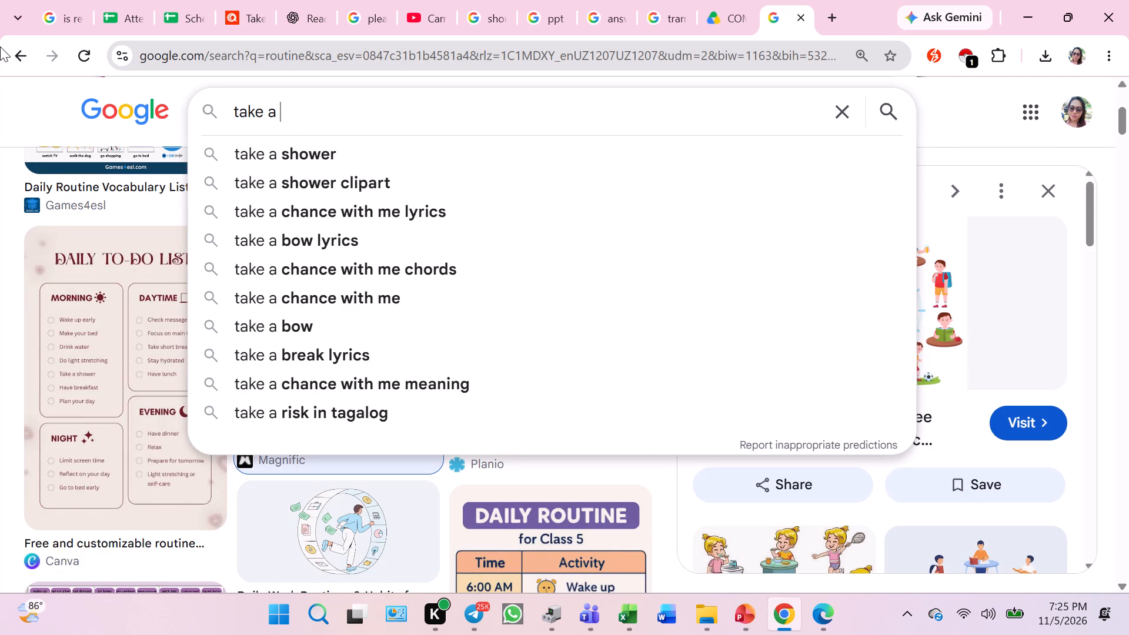
text(break)
key(Return)
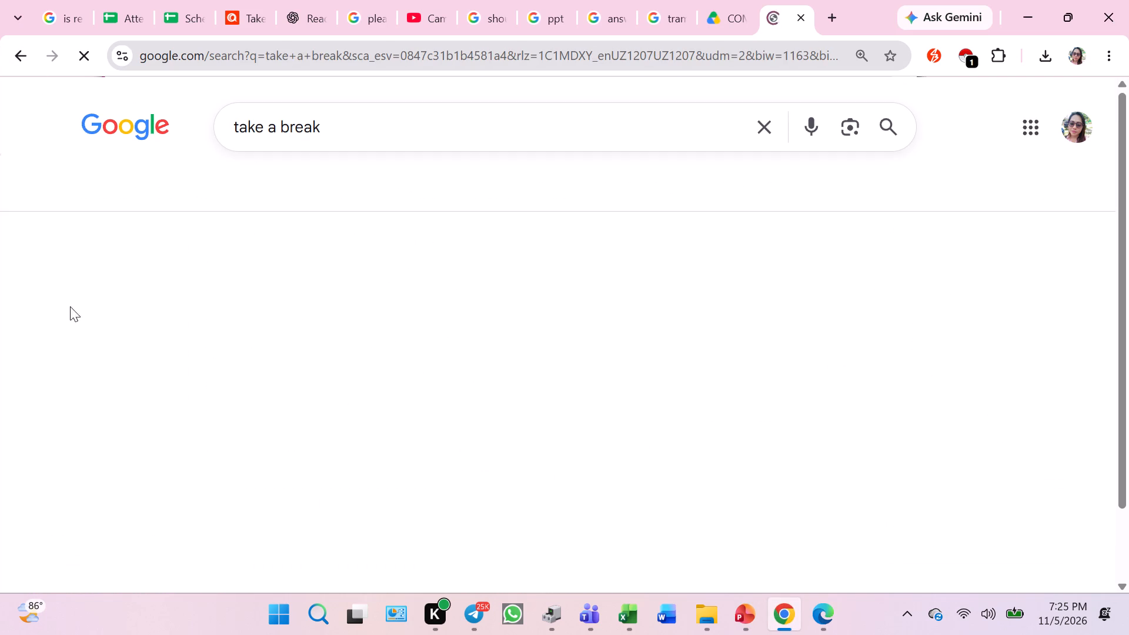
Look through the "take a break" image results for a picture that suits the slide.
scroll(630, 404, down, 1)
scroll(846, 357, down, 1)
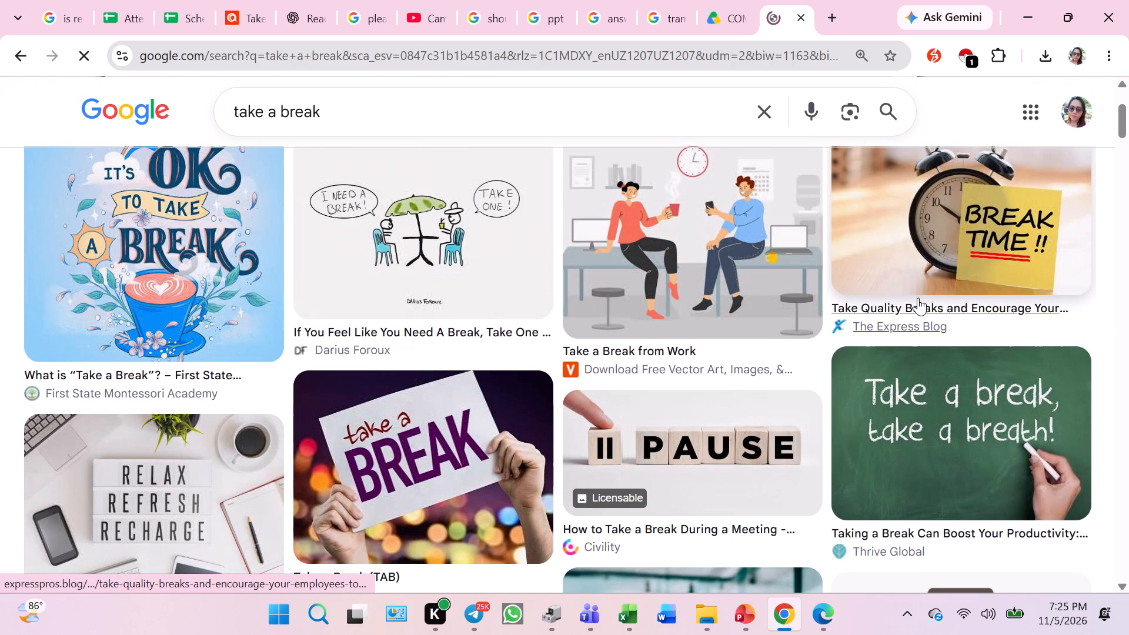
scroll(918, 298, down, 5)
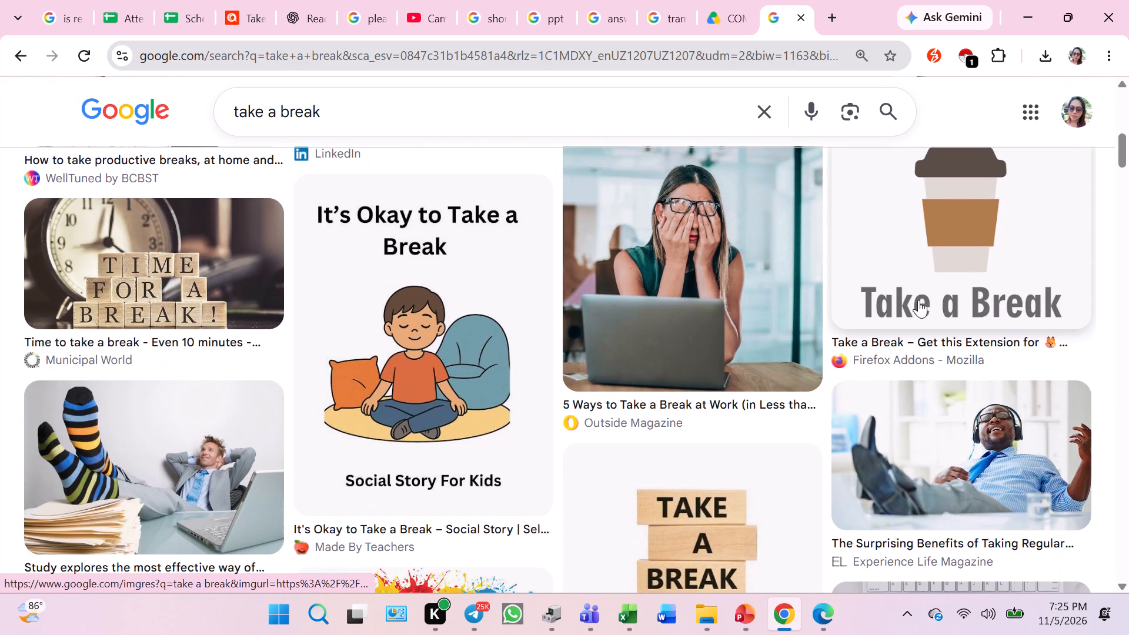
scroll(918, 300, down, 3)
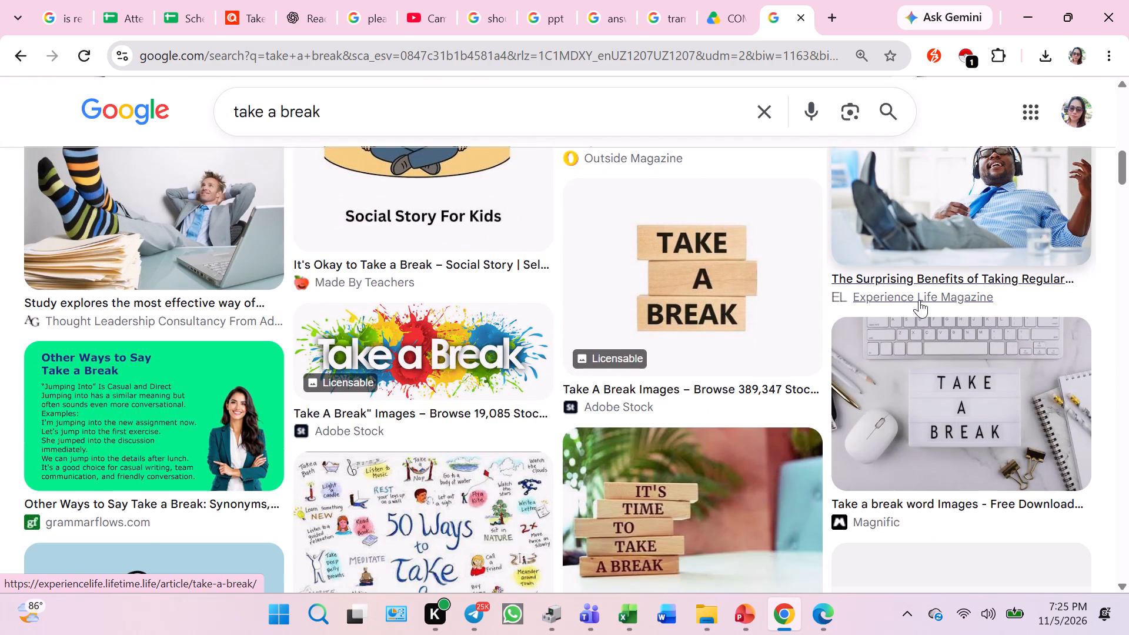
scroll(919, 300, down, 10)
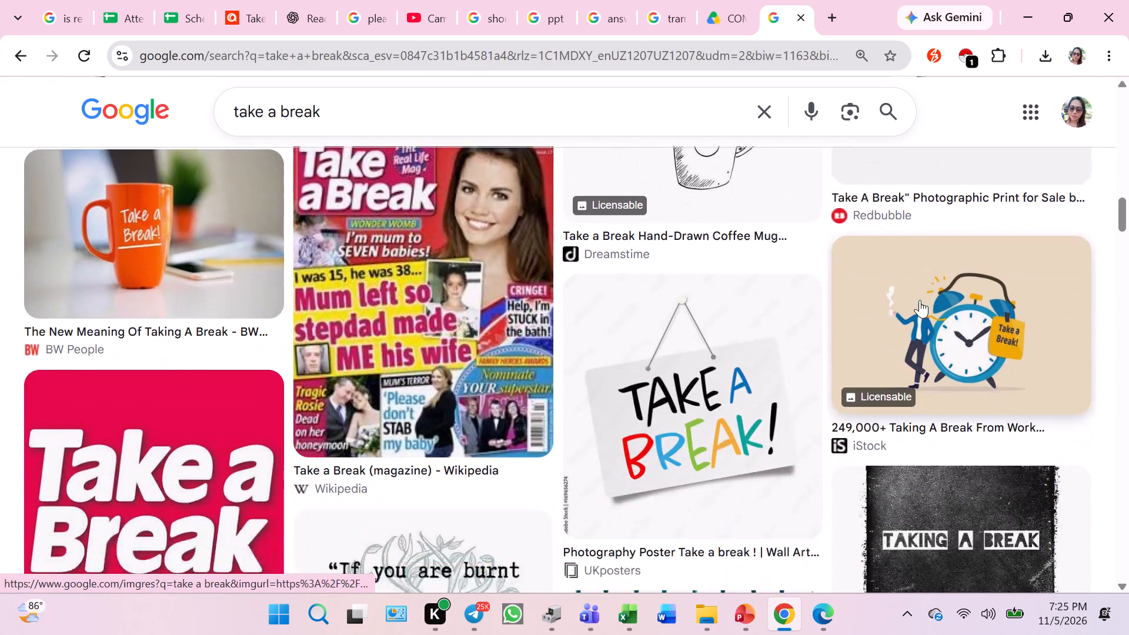
scroll(920, 300, down, 3)
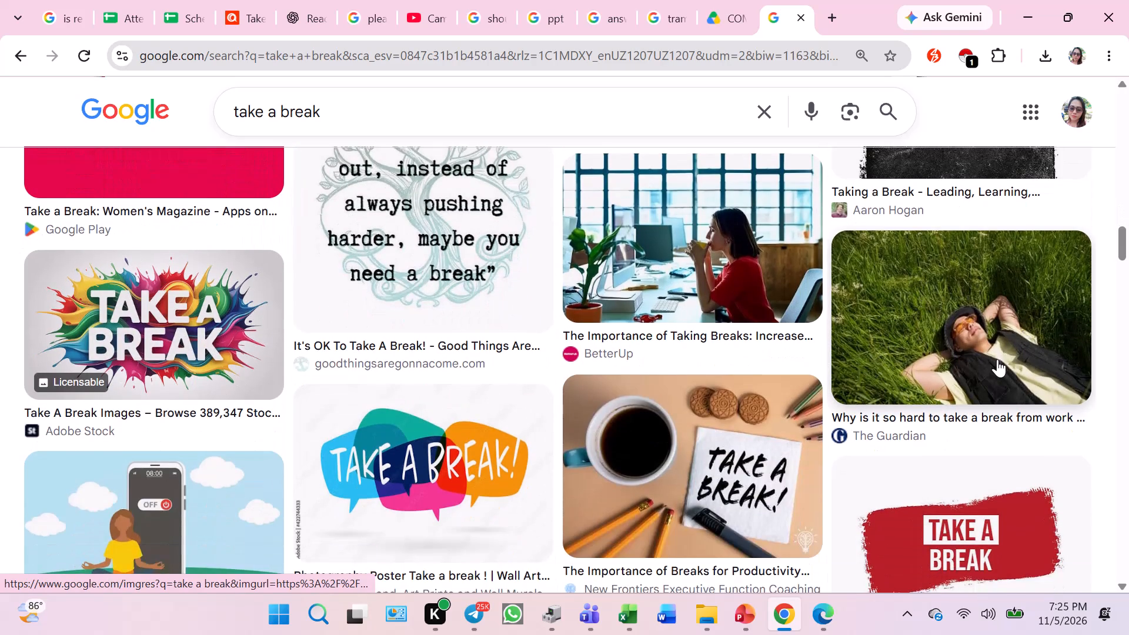
scroll(997, 359, down, 1)
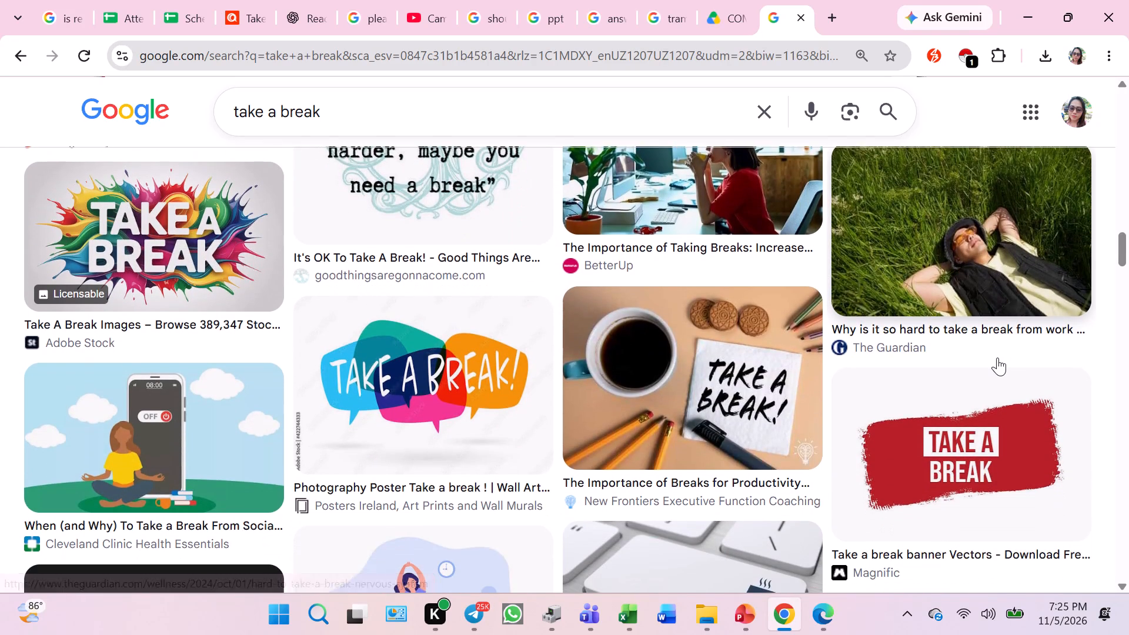
scroll(997, 357, down, 5)
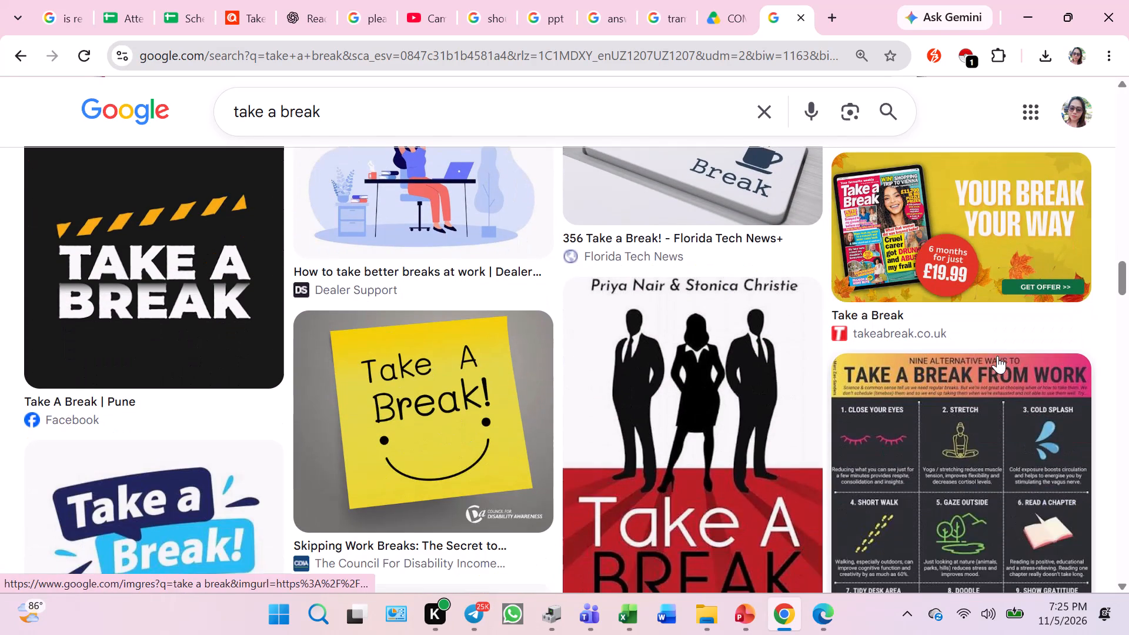
scroll(998, 355, up, 2)
scroll(998, 355, down, 5)
click(998, 355)
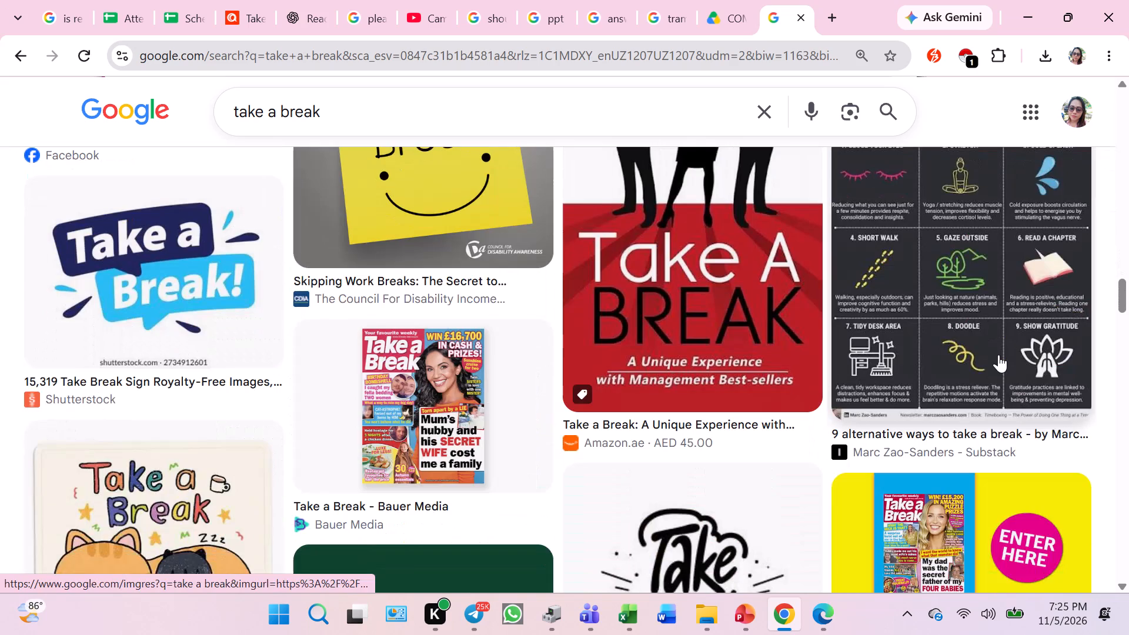
scroll(998, 355, down, 3)
scroll(738, 304, down, 4)
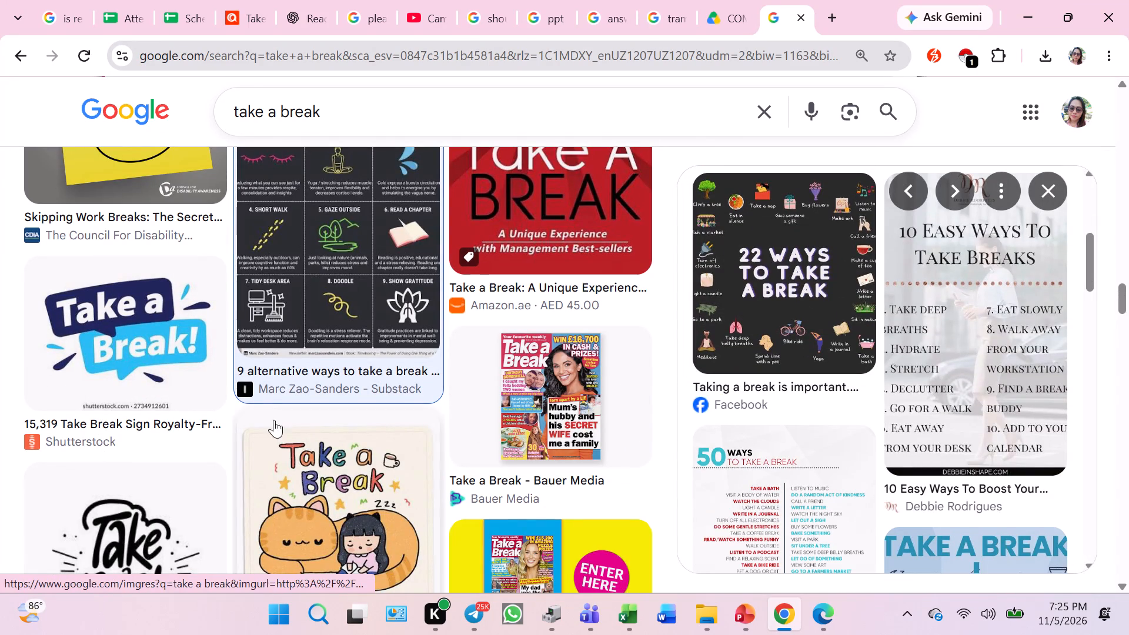
click(1046, 186)
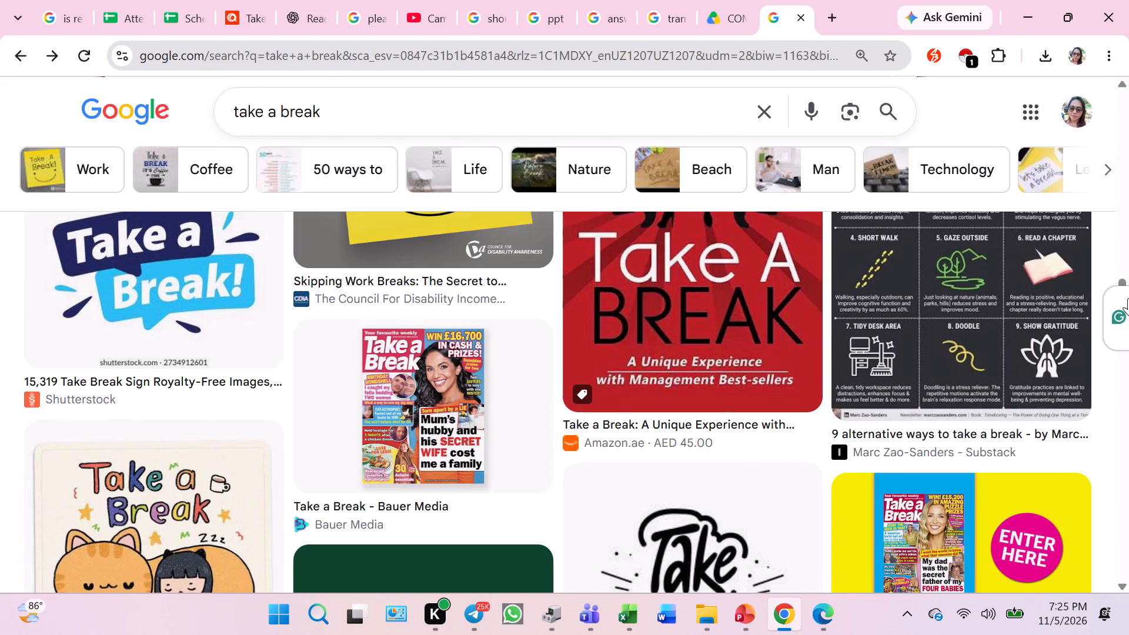
Find the BetterUp photo of a woman drinking at her desk among the "take a break" results and copy it.
drag(1118, 288, 1118, 329)
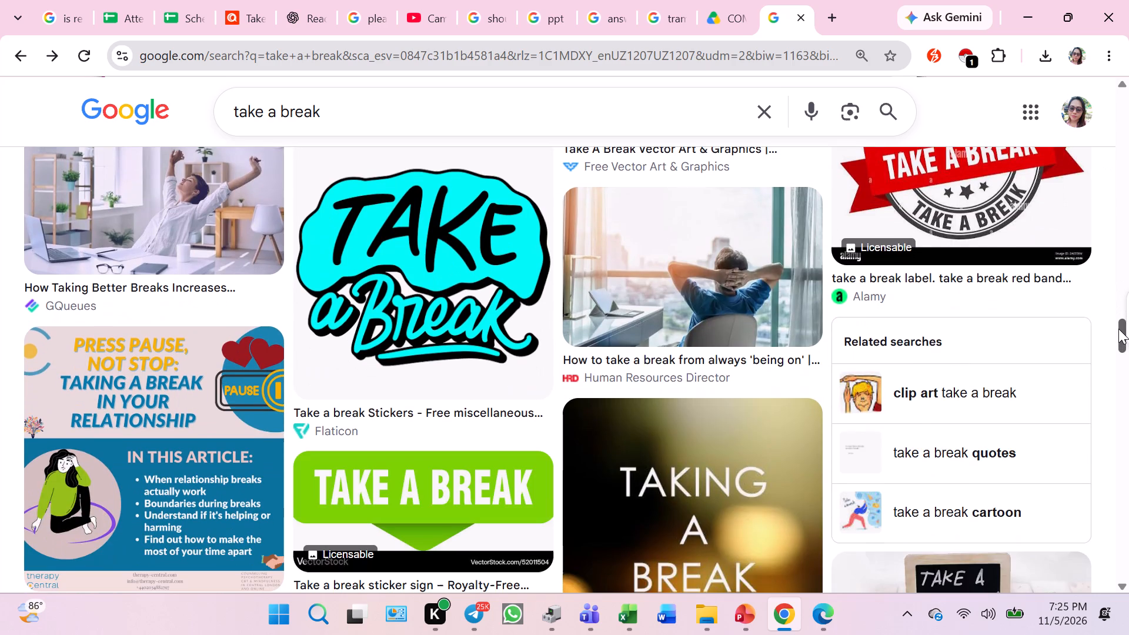
drag(1118, 329, 1119, 352)
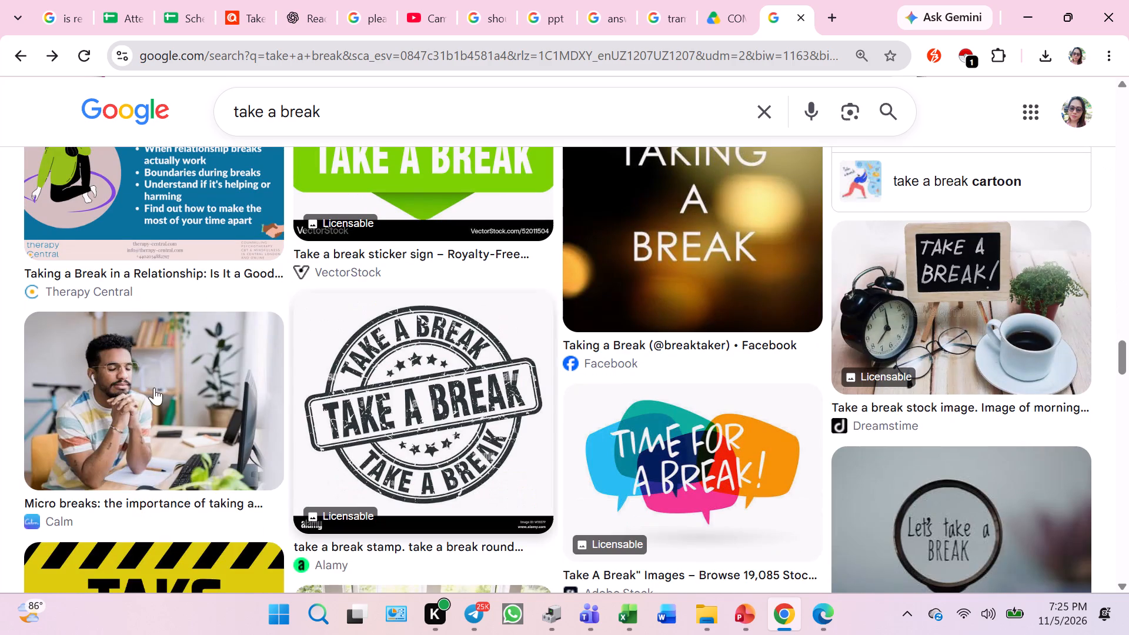
click(95, 412)
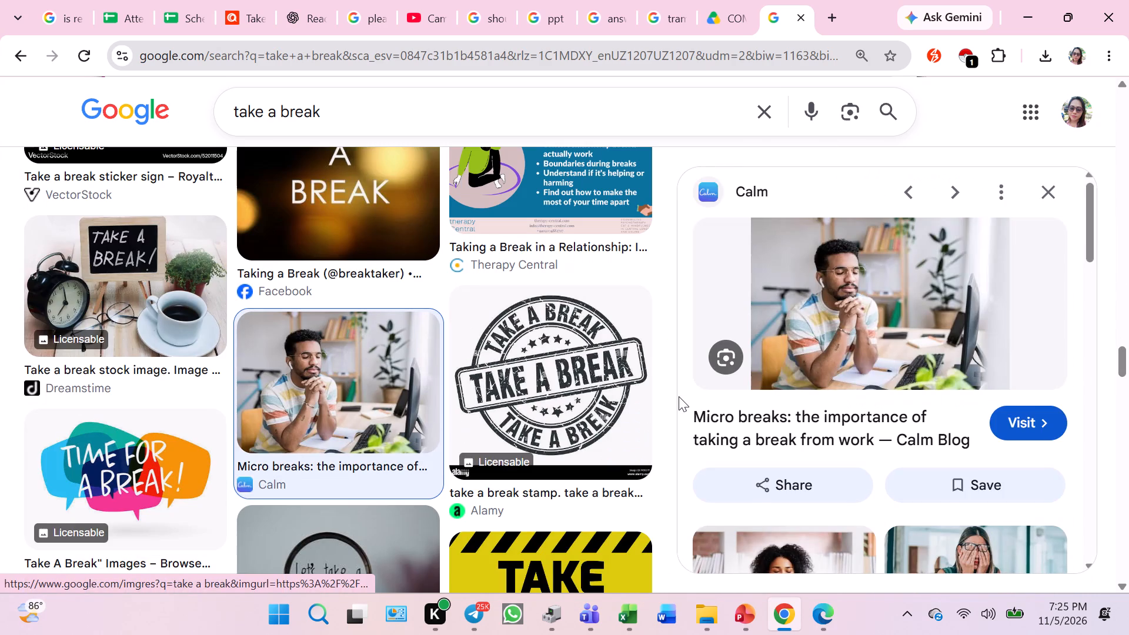
scroll(679, 396, down, 4)
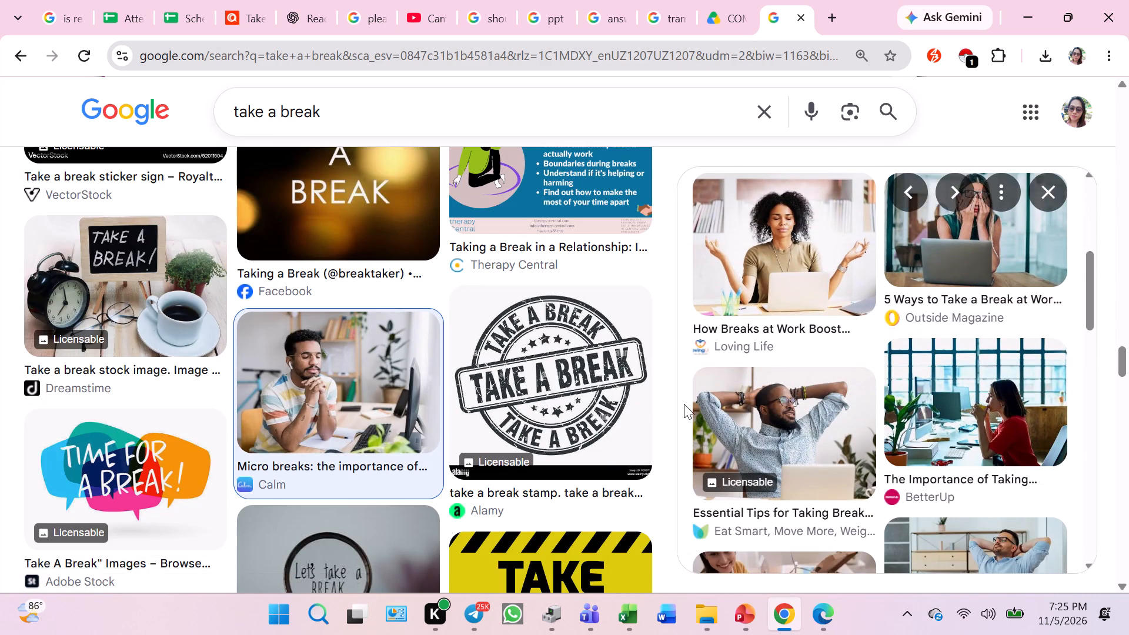
scroll(684, 404, down, 2)
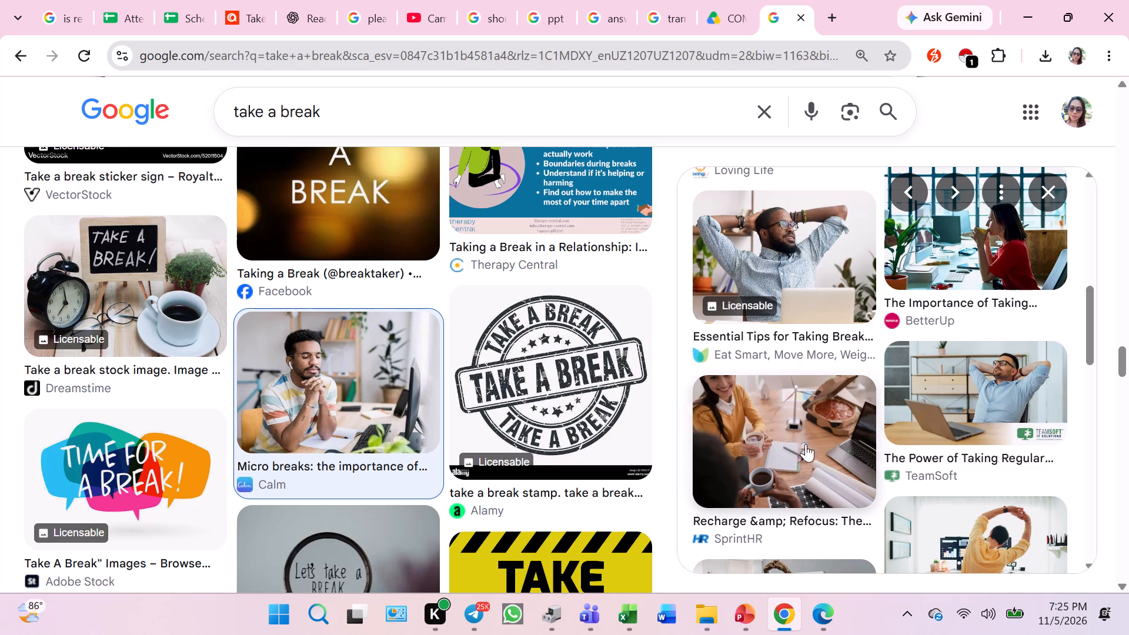
click(946, 262)
right_click(867, 292)
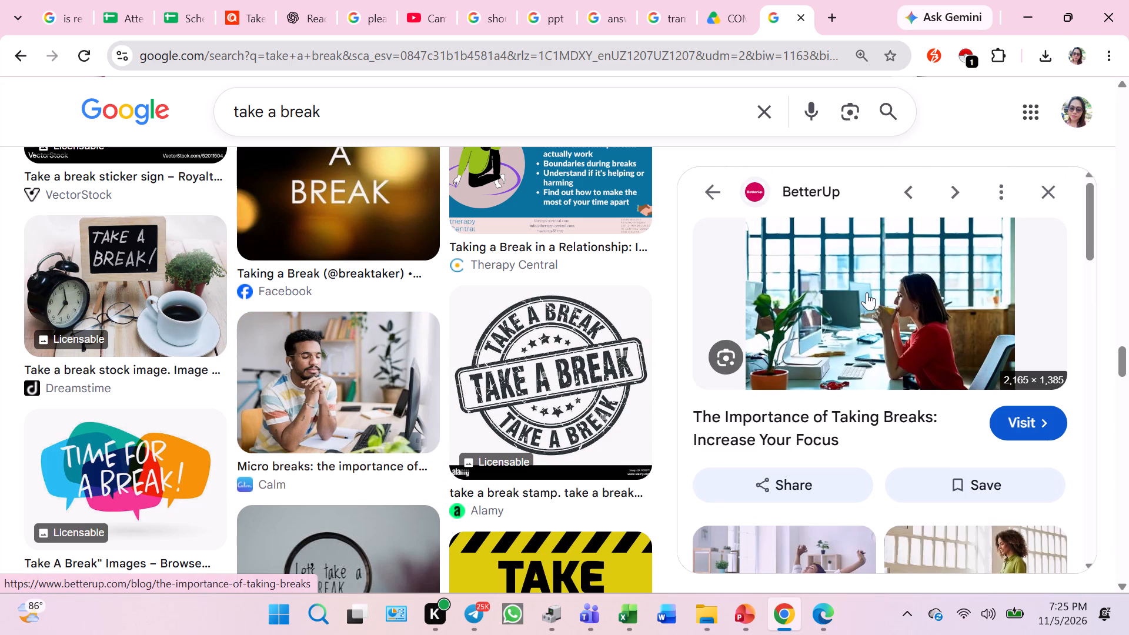
click(912, 477)
Back in the PowerPoint presentation, narrow the "Take a break" slide's meaning and example text block to about half its width.
click(785, 623)
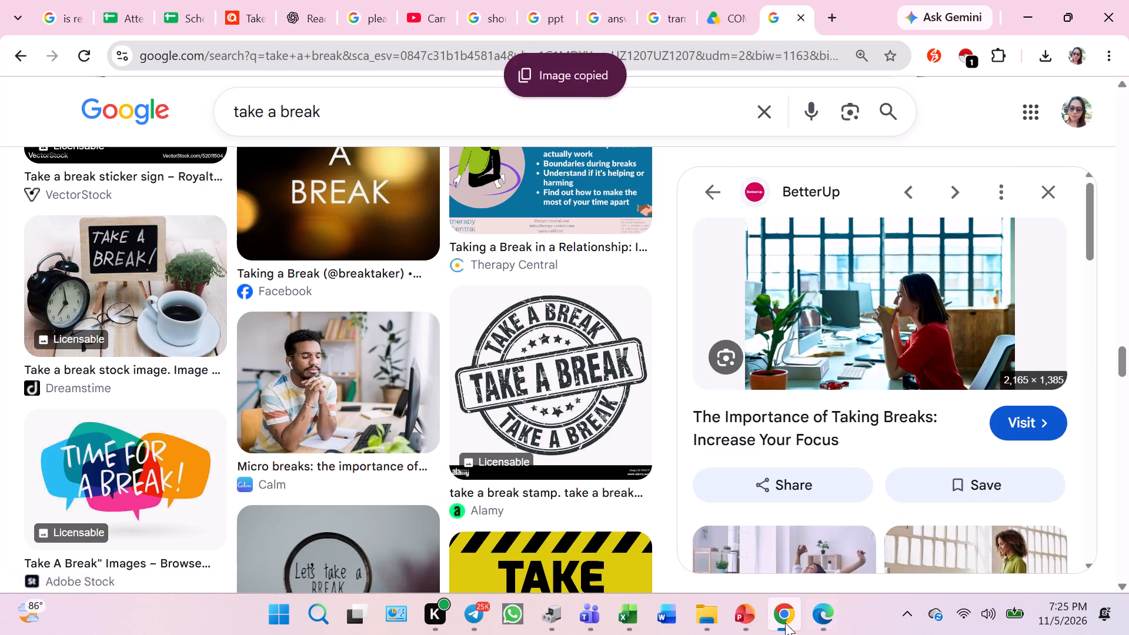
click(807, 272)
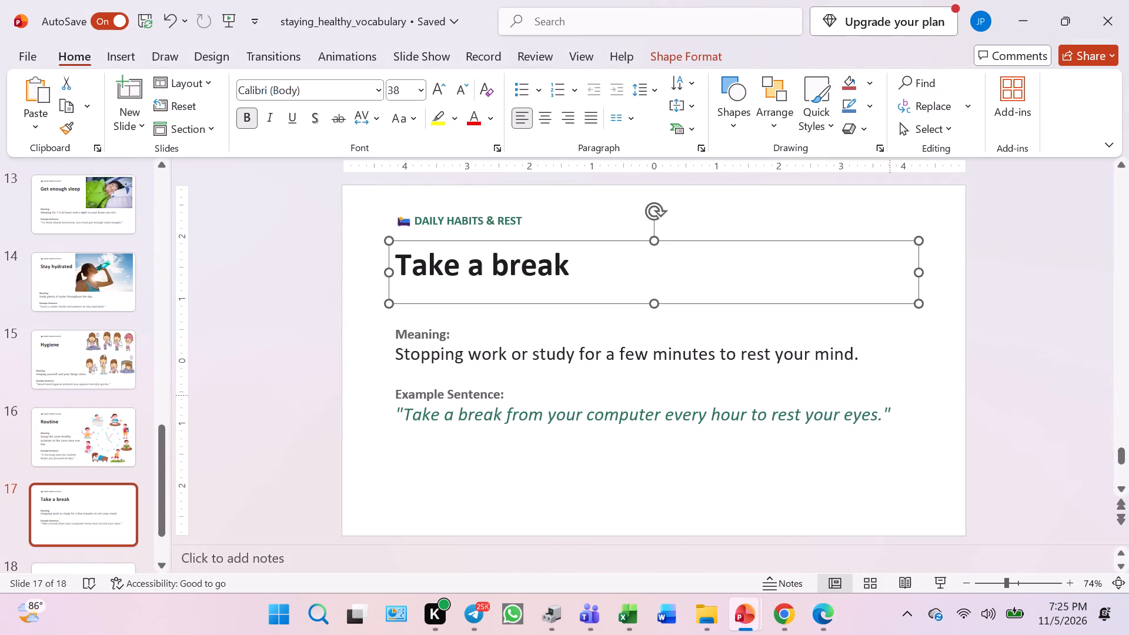
click(838, 393)
drag(923, 413, 616, 442)
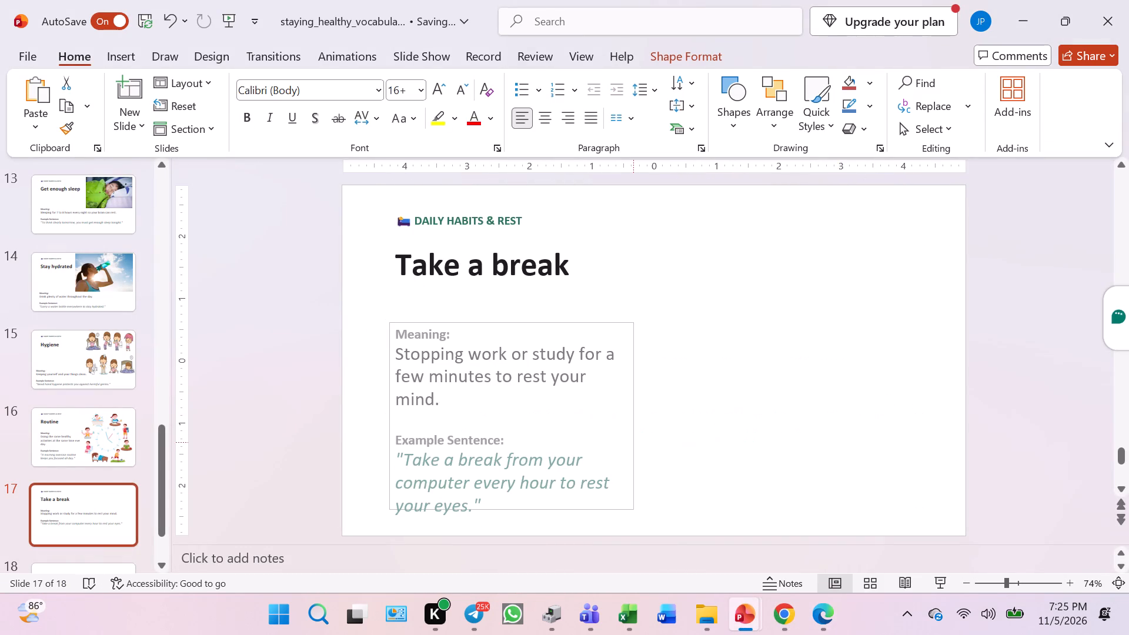
drag(616, 442, 624, 429)
Paste the desk photo onto the "Take a break" slide, narrow it to about 5.56" wide, and place it beside the text.
click(754, 365)
key(ctrl+v)
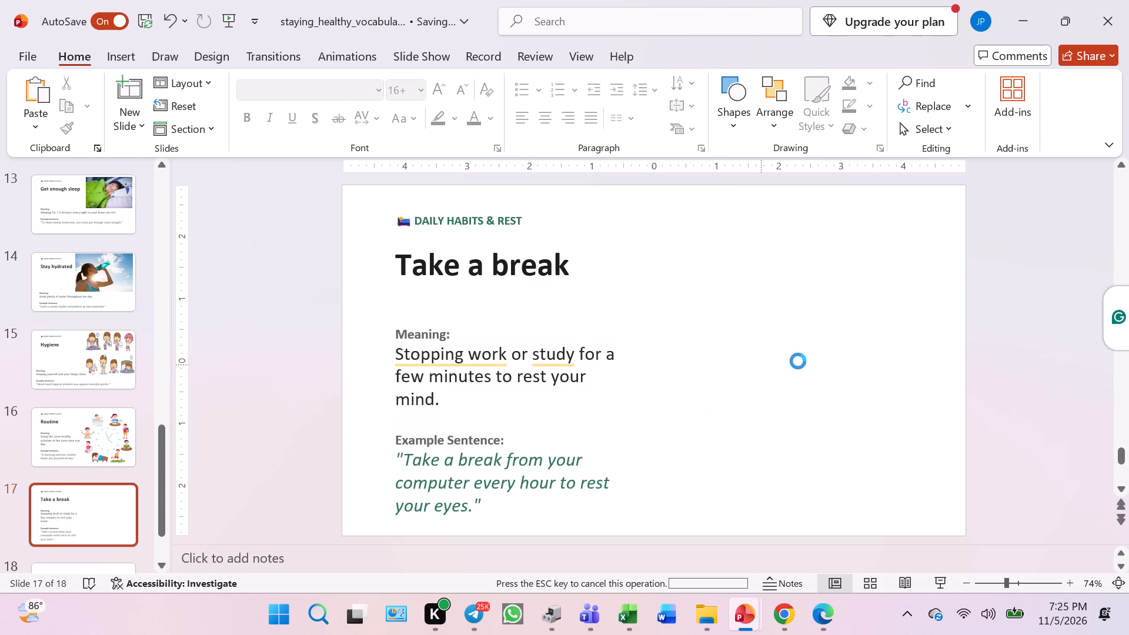
drag(700, 389, 811, 352)
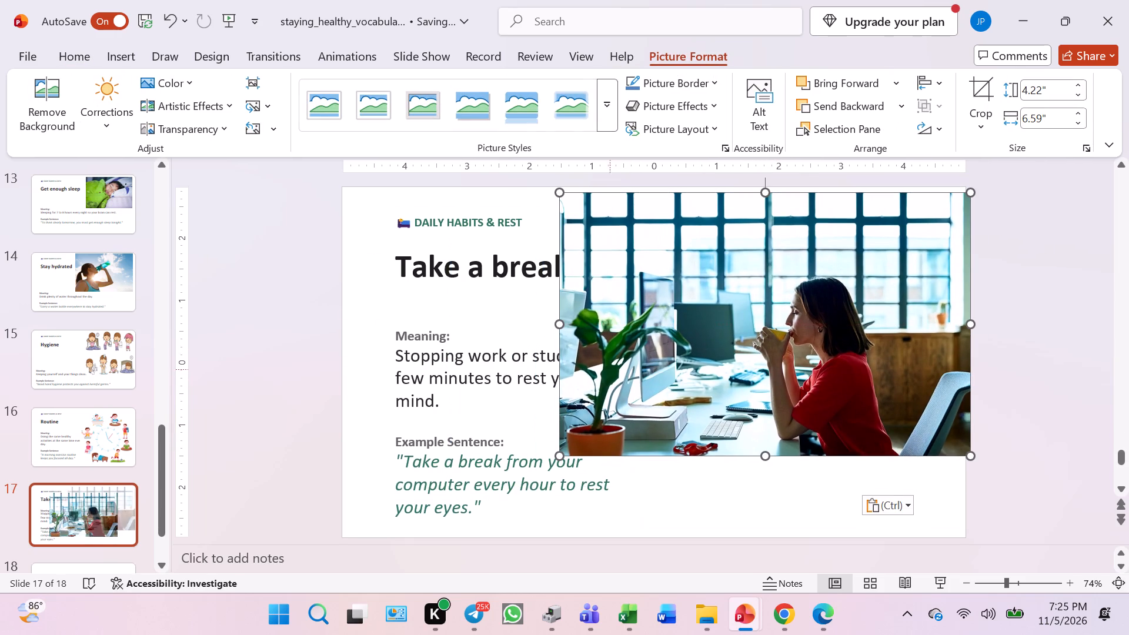
drag(557, 326, 644, 324)
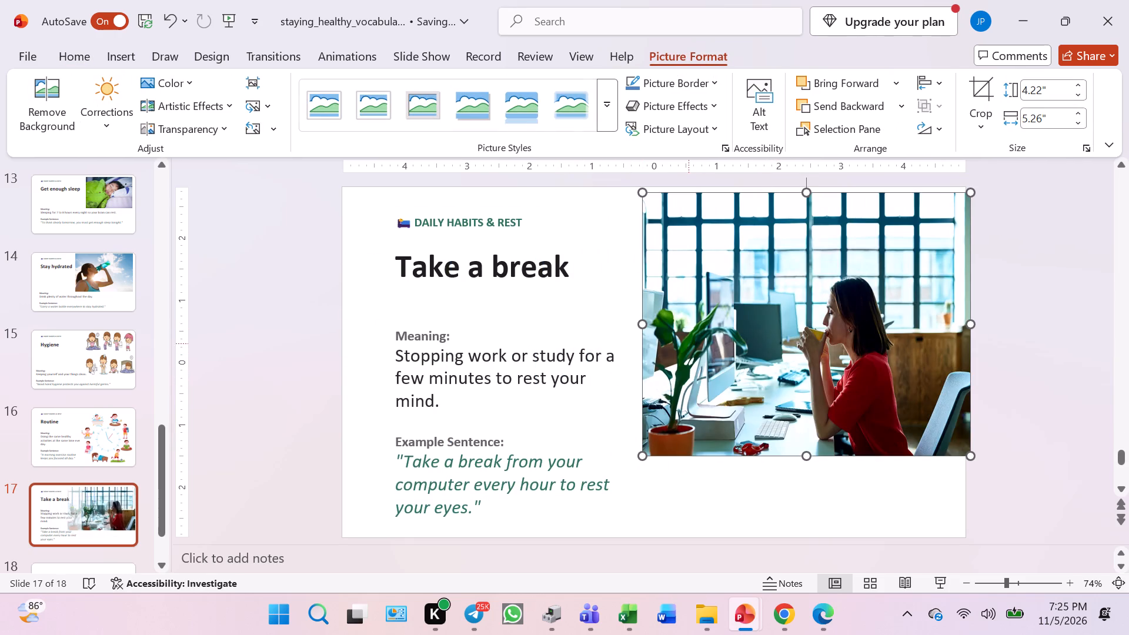
click(767, 359)
drag(642, 325, 622, 325)
drag(778, 343, 766, 380)
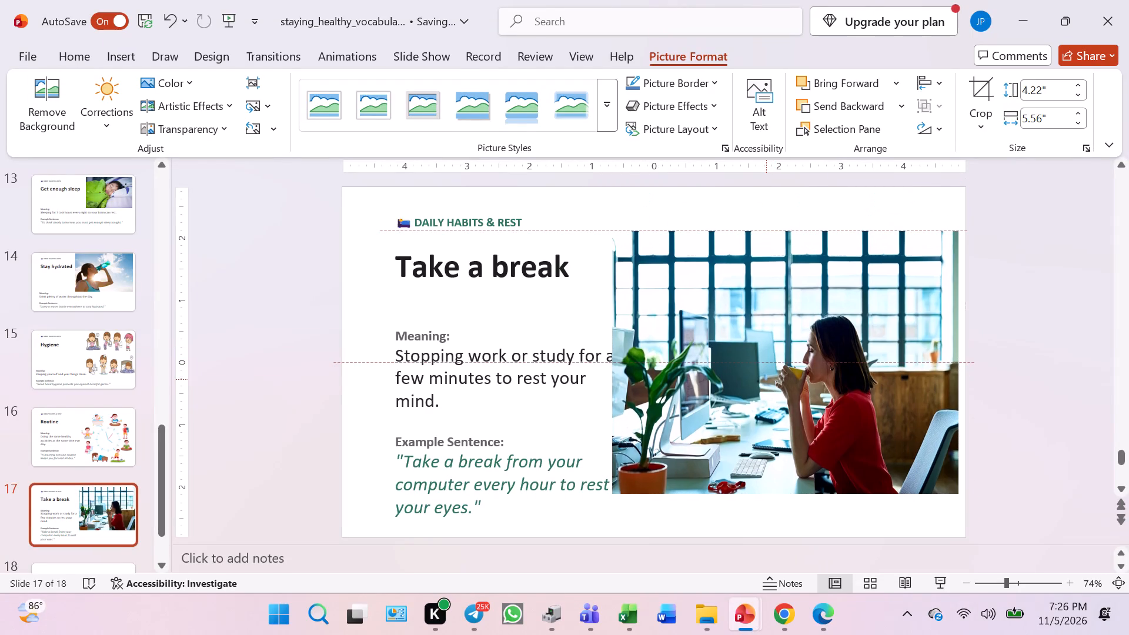
drag(766, 380, 766, 383)
Shift the meaning and example text block towards the slide's left edge, clear of the photo, and move it up slightly.
click(570, 532)
click(526, 482)
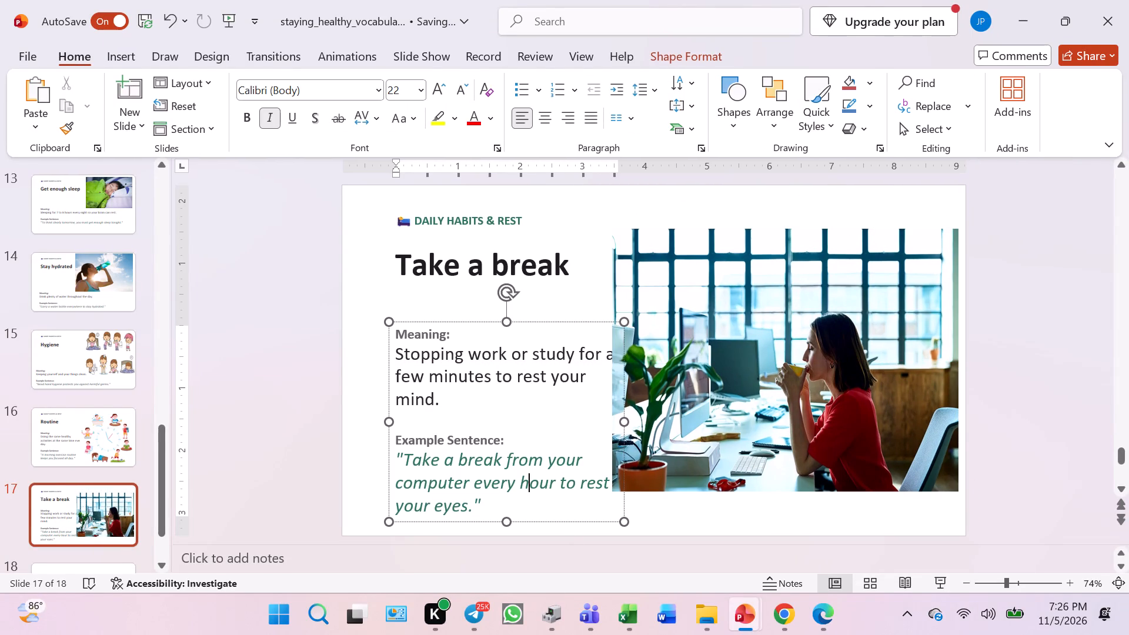
drag(388, 422, 368, 420)
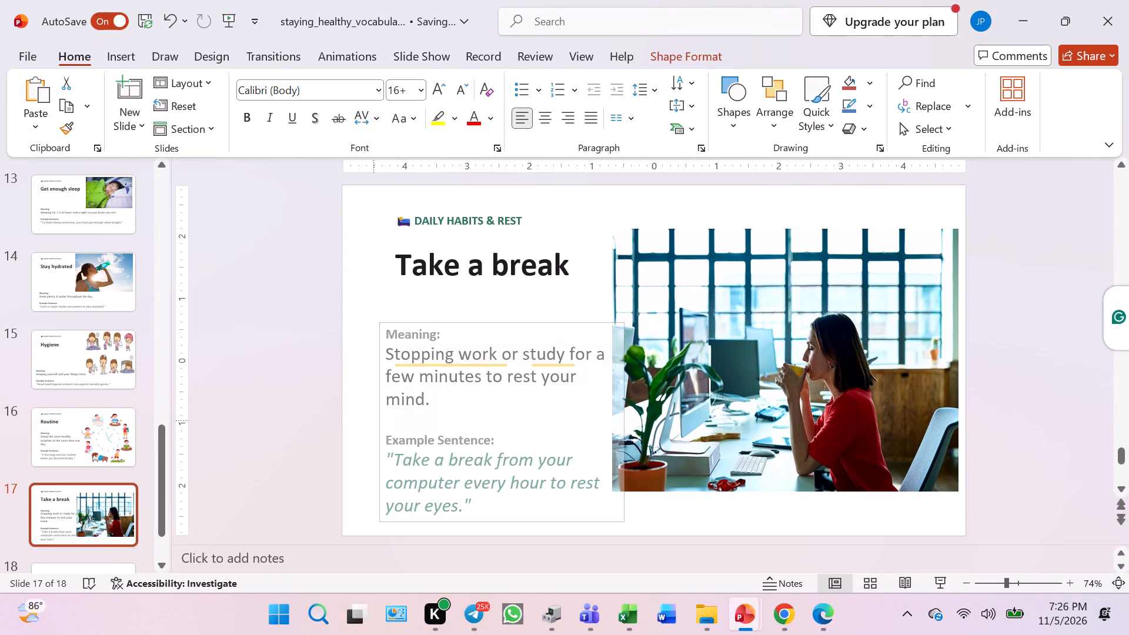
drag(368, 420, 355, 420)
drag(623, 412, 594, 415)
click(664, 539)
click(495, 366)
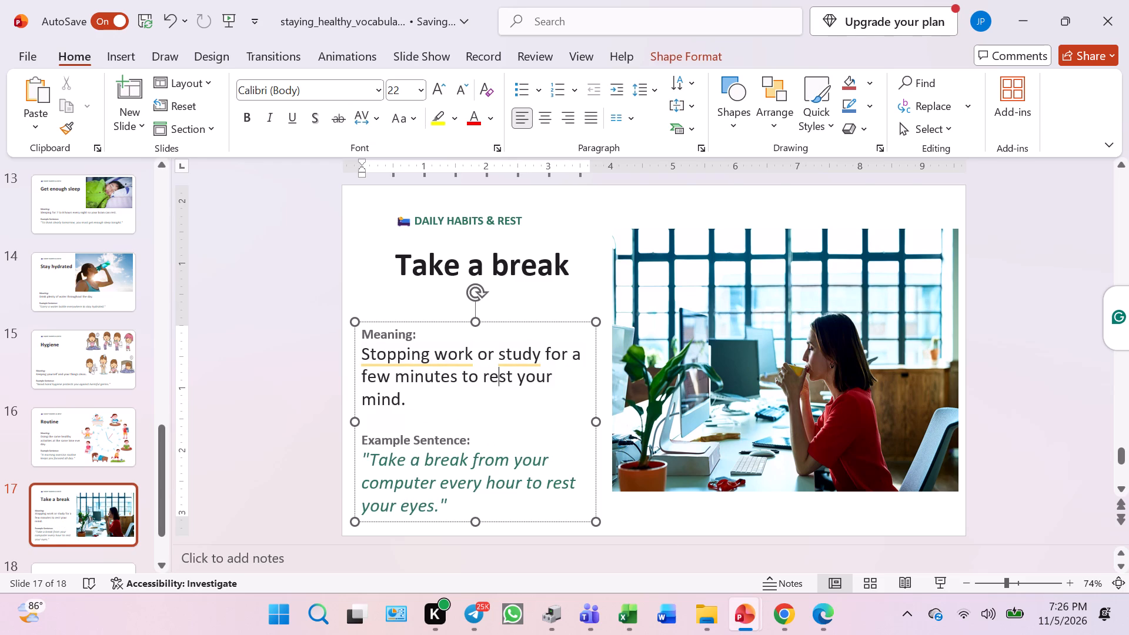
drag(460, 323, 460, 300)
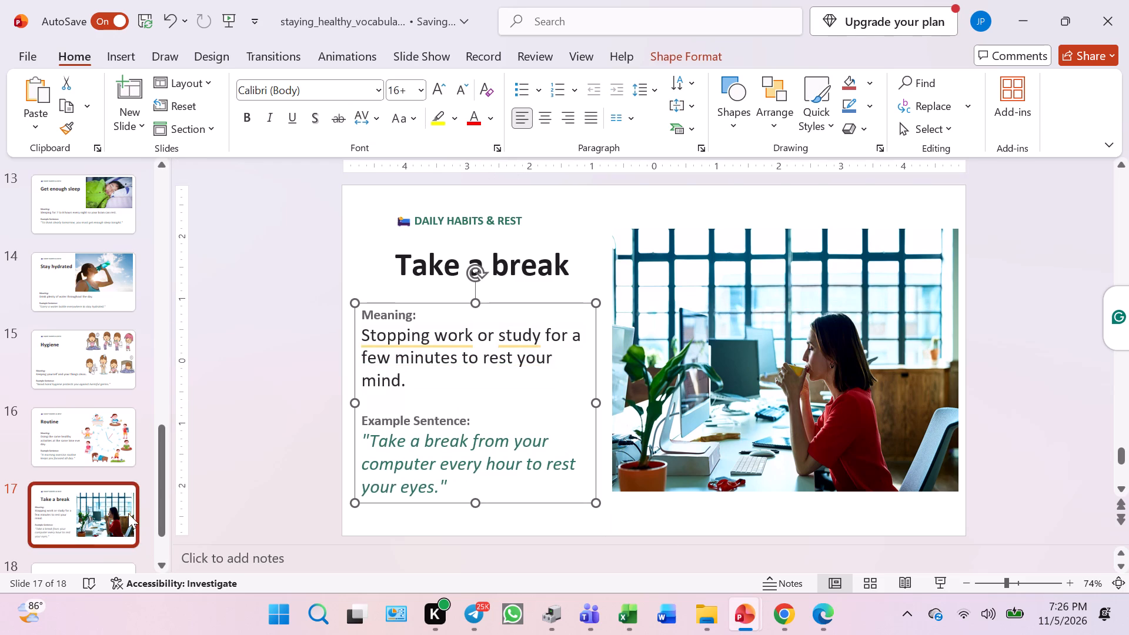
Copy the YouTube link from slide 18 and open it in a new Chrome tab.
click(122, 512)
scroll(133, 515, down, 3)
click(91, 518)
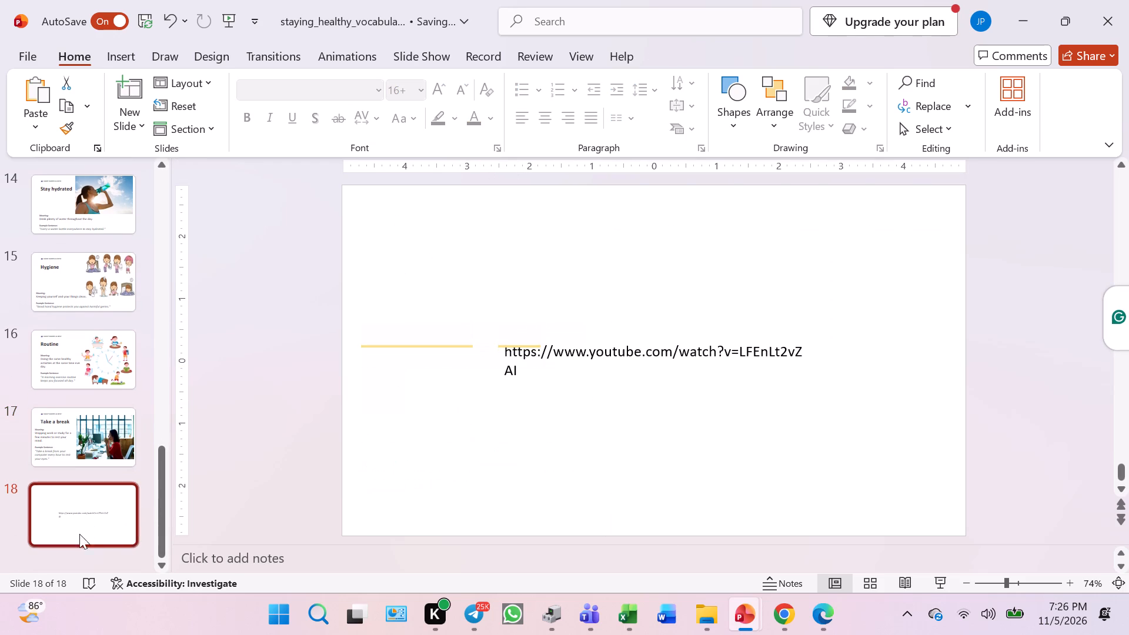
click(757, 417)
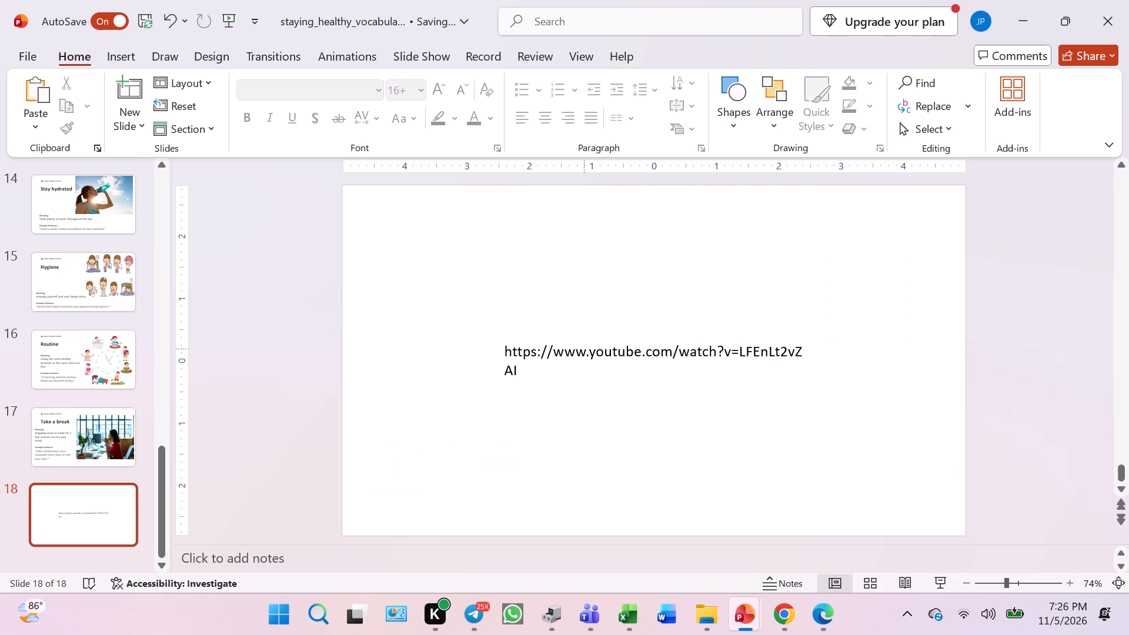
shift+click(584, 349)
drag(519, 372, 495, 342)
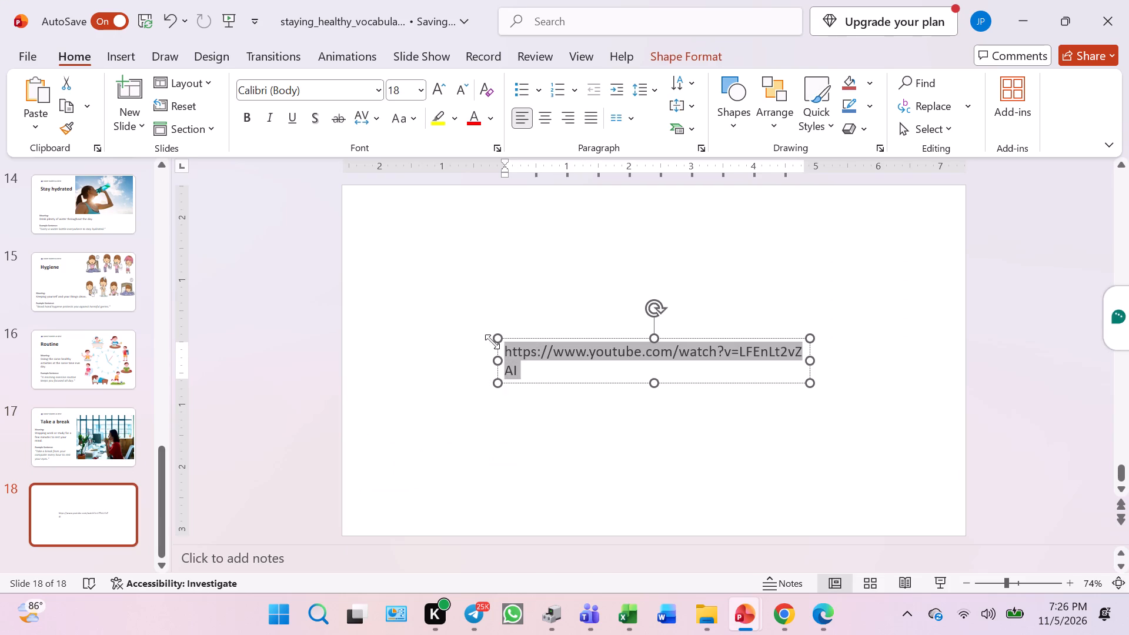
key(ctrl+c)
click(771, 611)
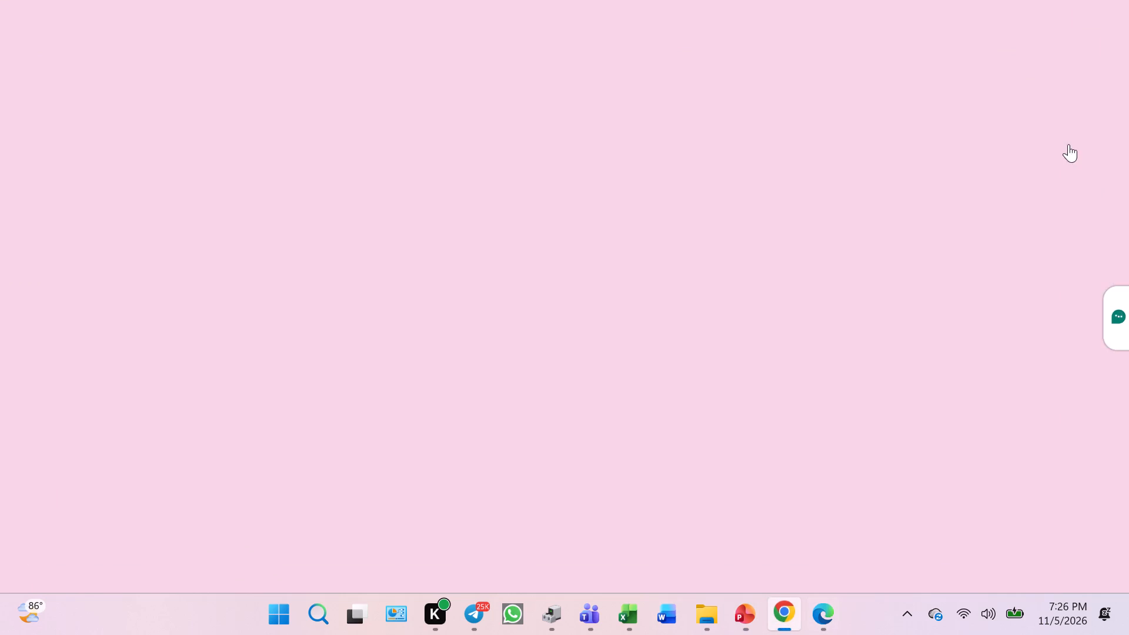
click(831, 15)
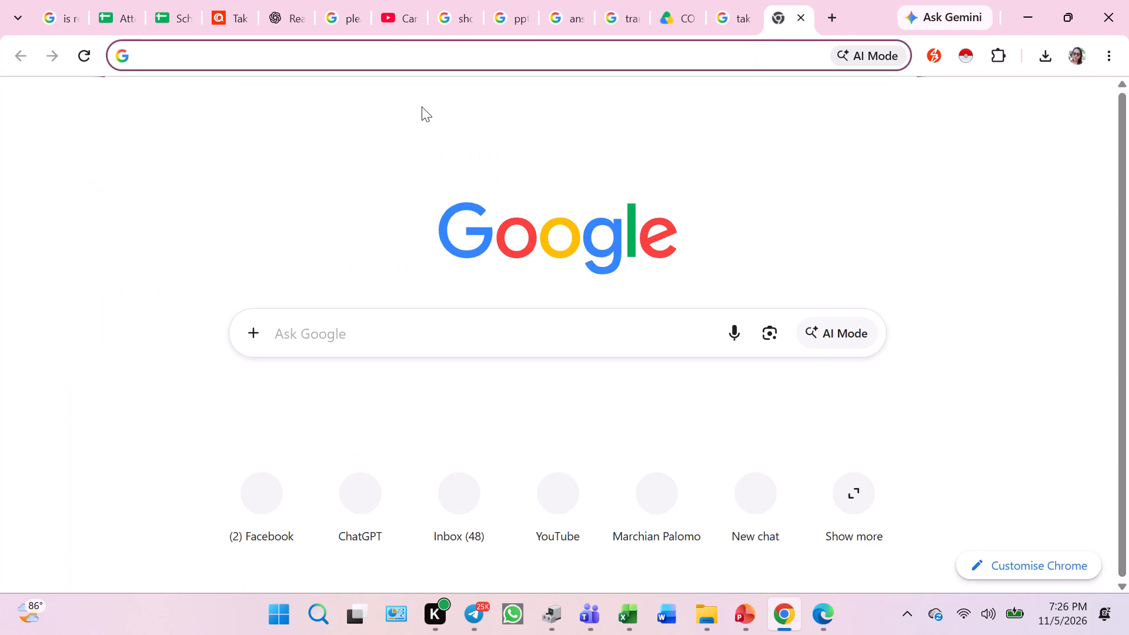
key(ctrl+v)
key(Return)
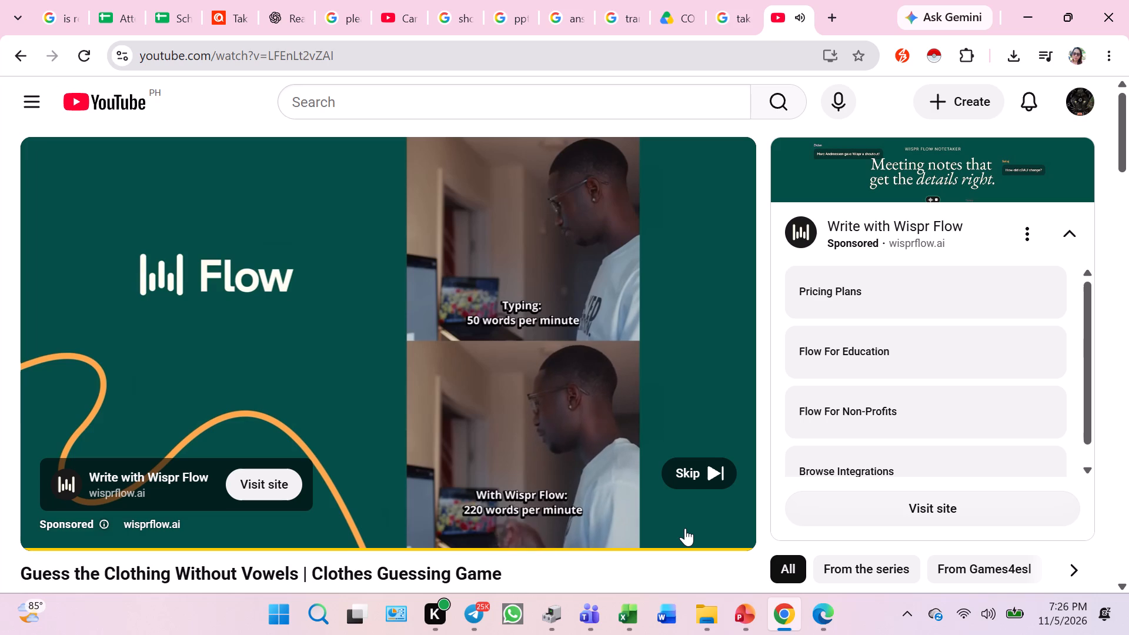
Skip the advert and try to play the "Guess the Clothing Without Vowels" video.
click(704, 479)
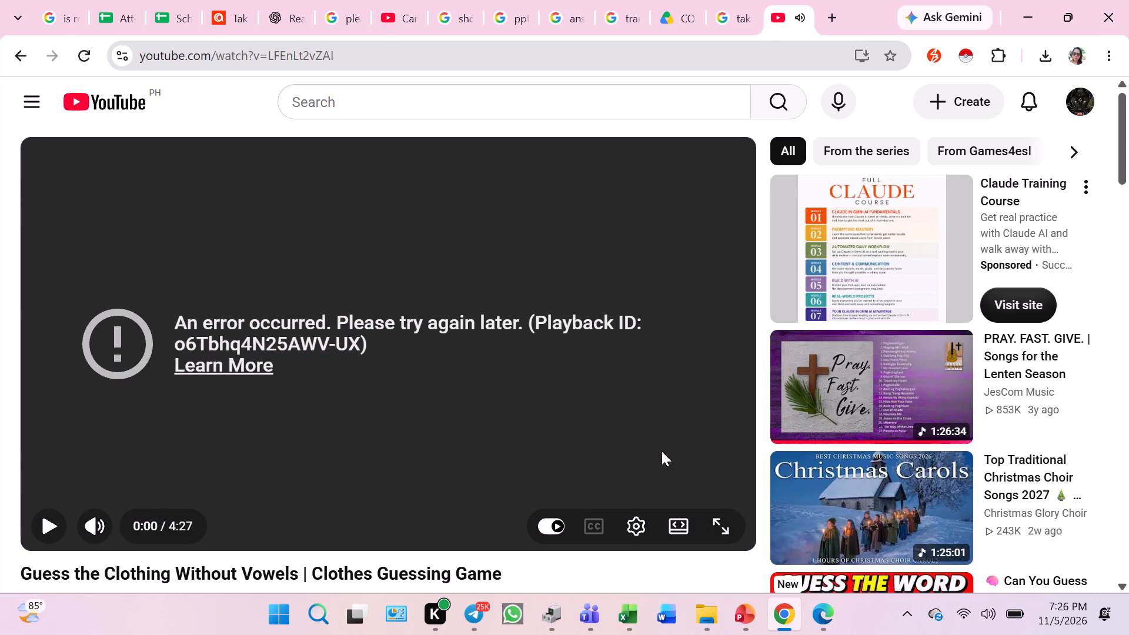
click(662, 451)
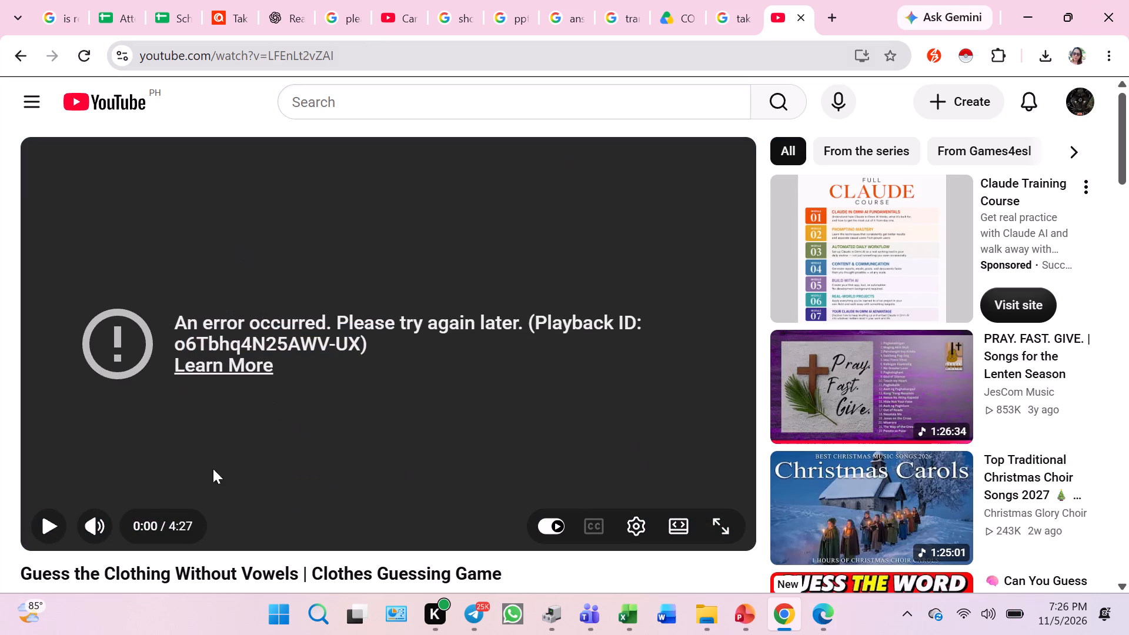
click(45, 518)
click(47, 537)
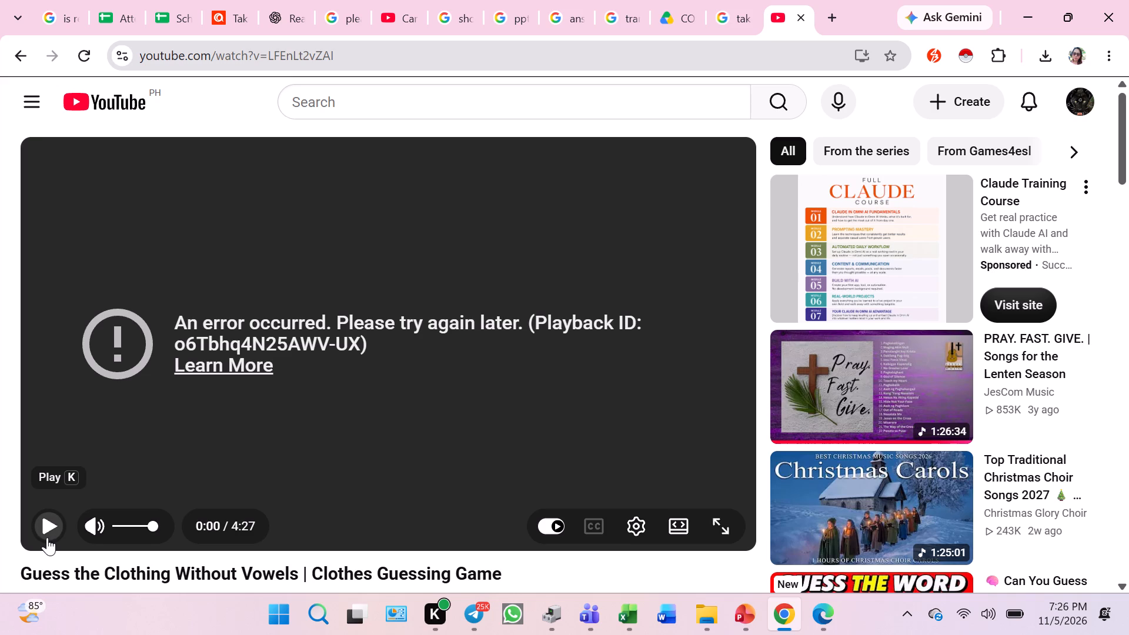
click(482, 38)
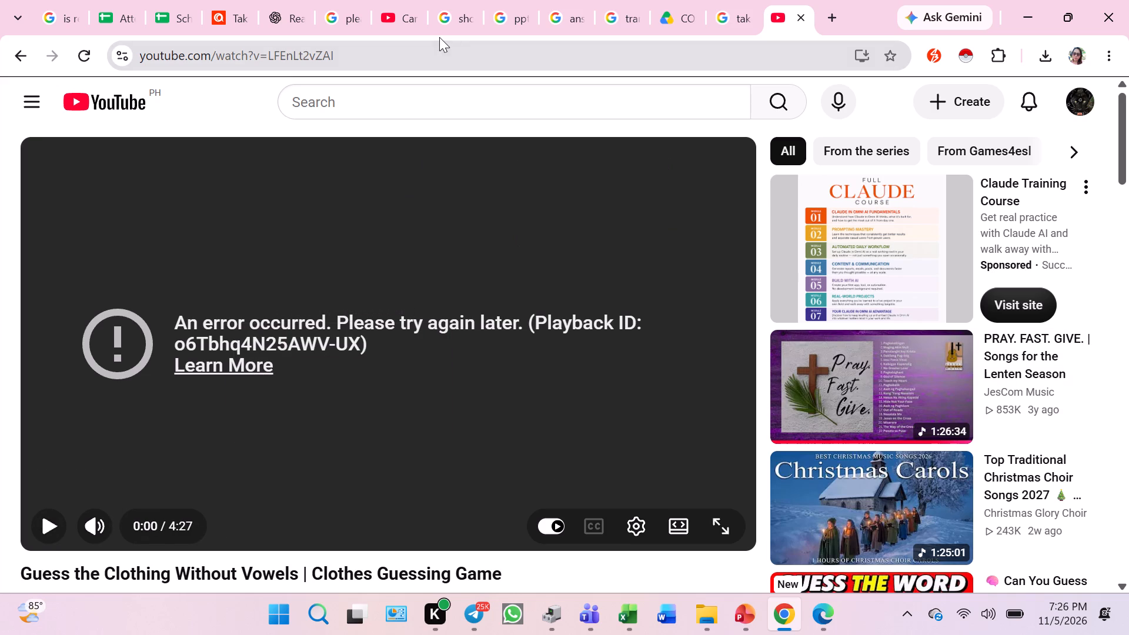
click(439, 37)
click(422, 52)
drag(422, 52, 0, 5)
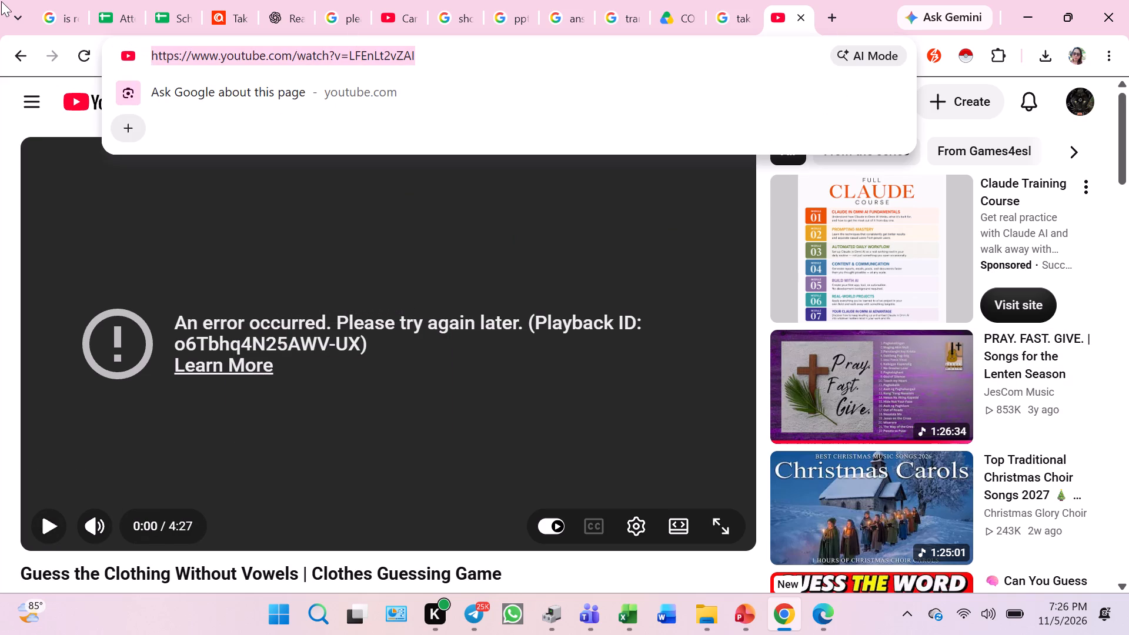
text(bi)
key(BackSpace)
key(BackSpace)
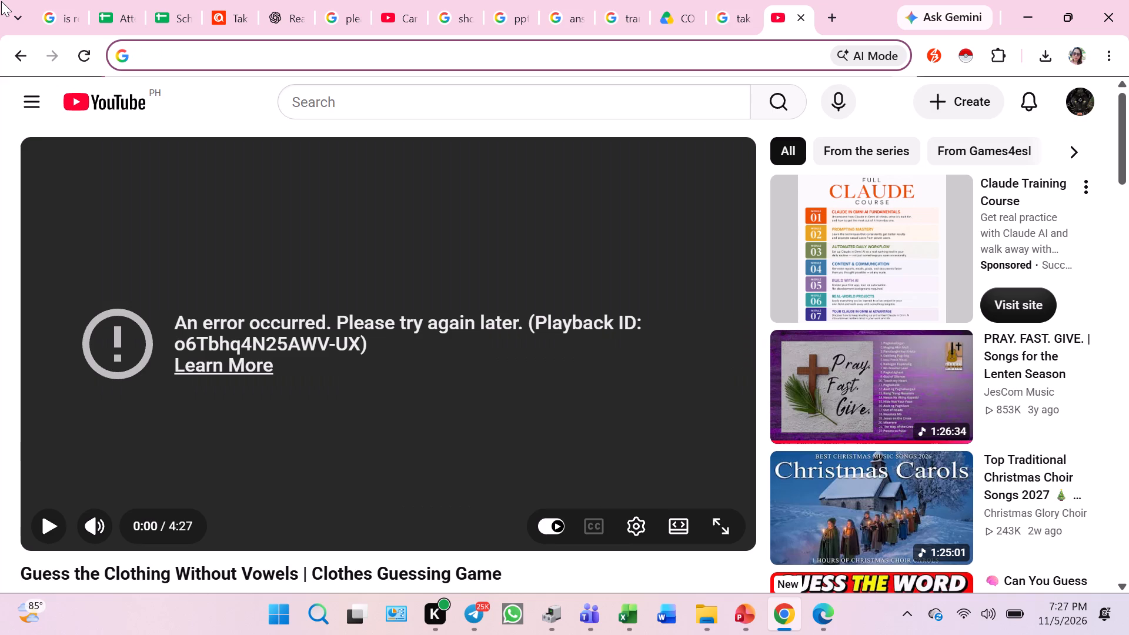
Close the YouTube video tab and the "take a break" image search tab.
click(806, 18)
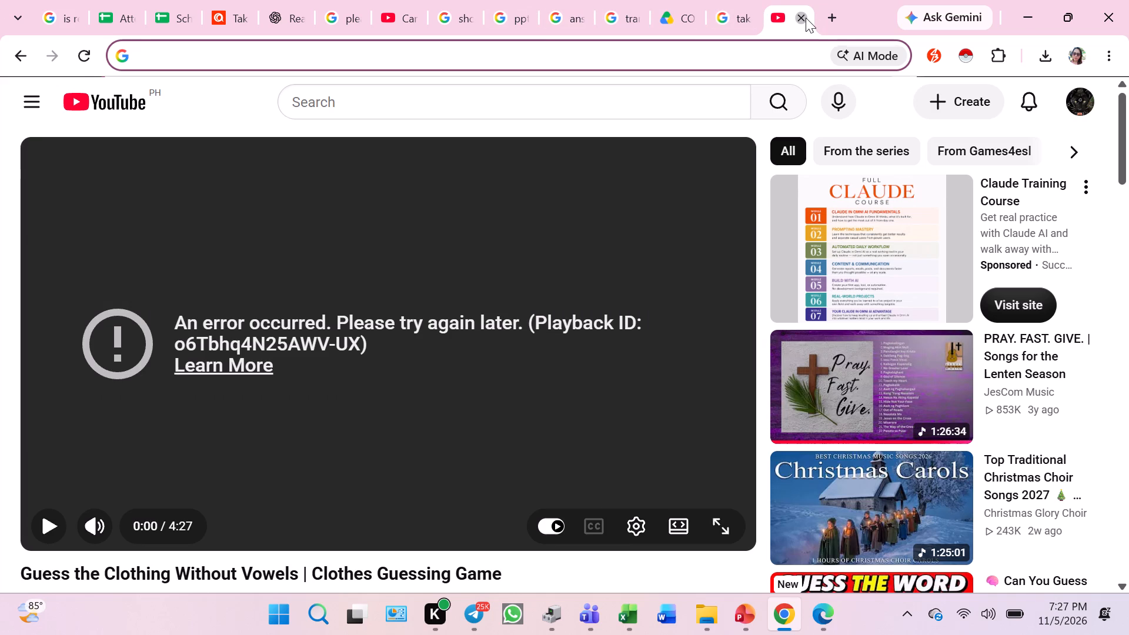
click(806, 18)
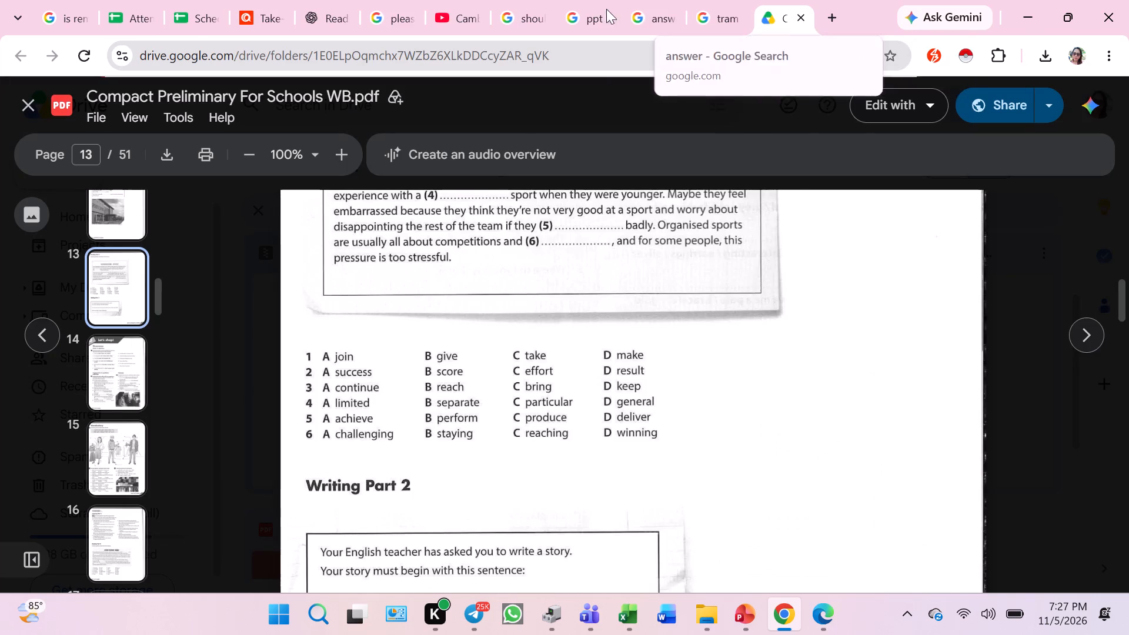
Move the Google Drive tab with the Compact Preliminary For Schools workbook to second place among the open tabs.
drag(764, 24, 122, 0)
click(122, 0)
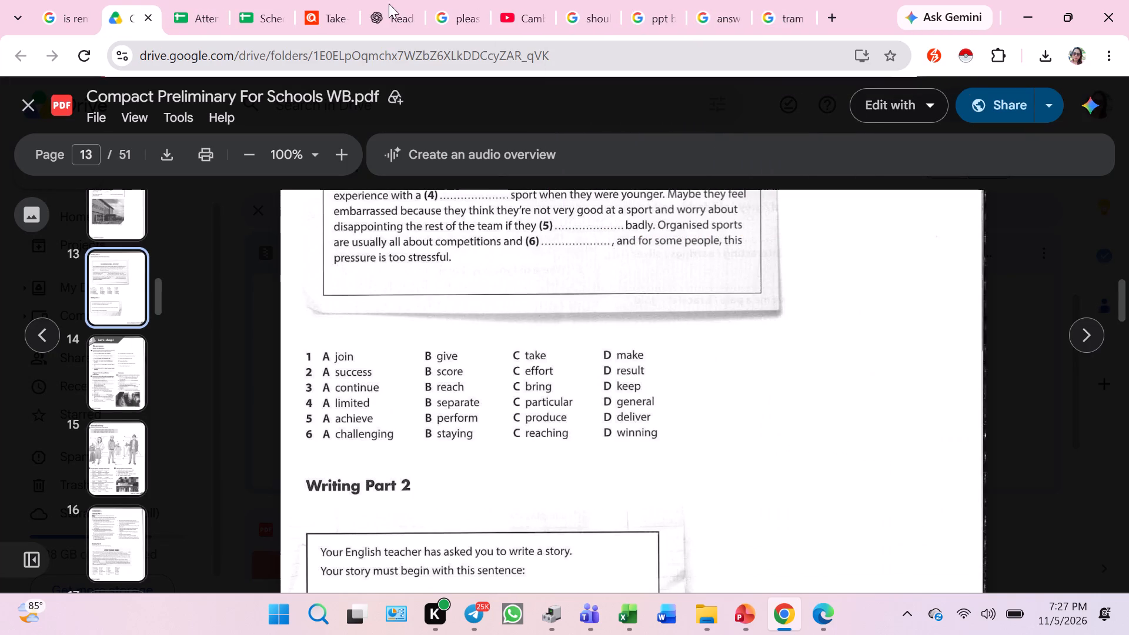
Switch the tram image search to AI Mode and read the definition of a tram.
click(777, 16)
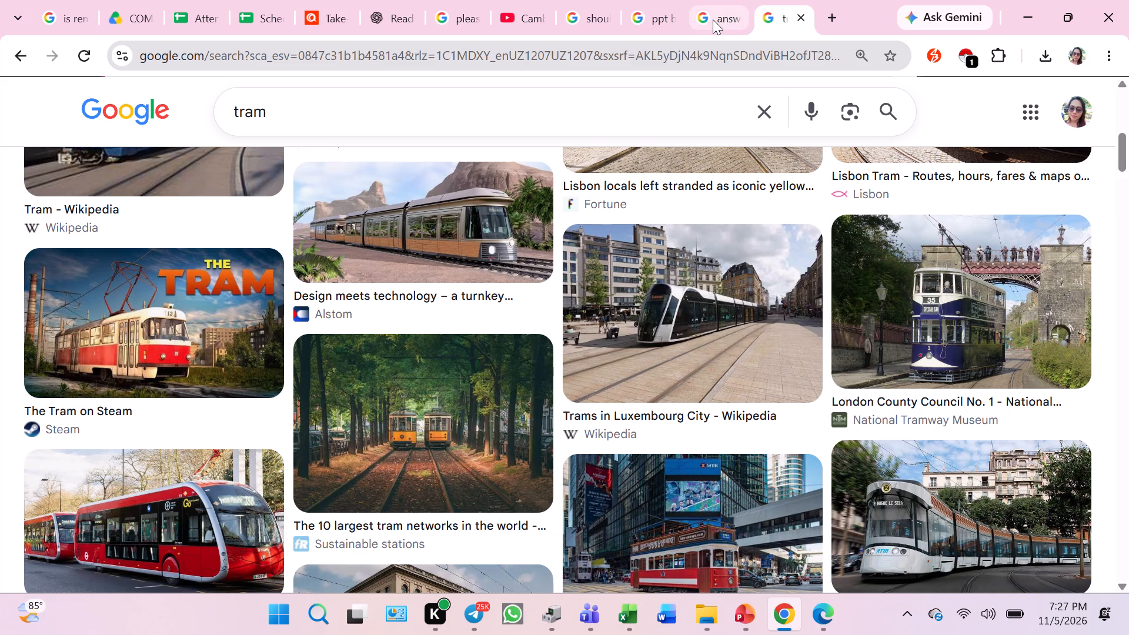
scroll(787, 205, up, 15)
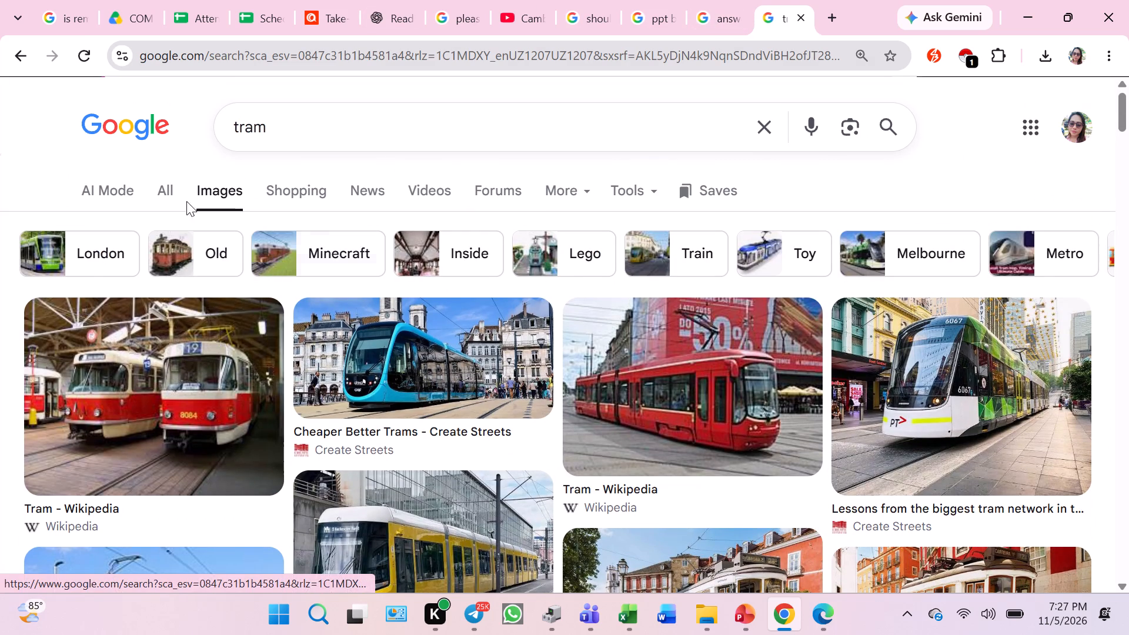
click(99, 192)
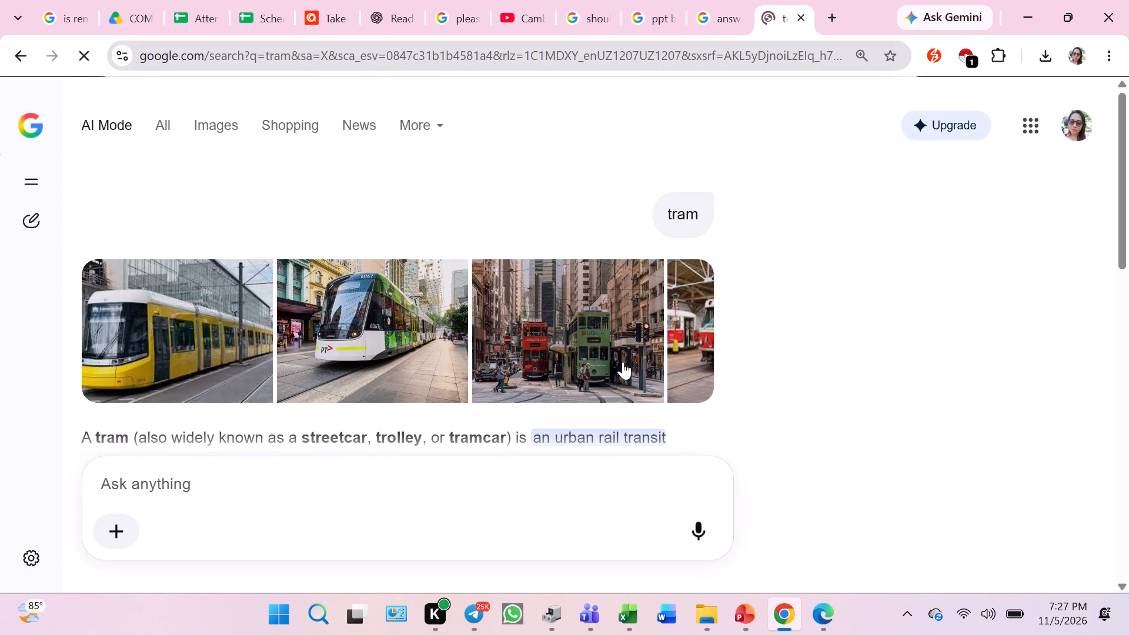
scroll(623, 362, down, 2)
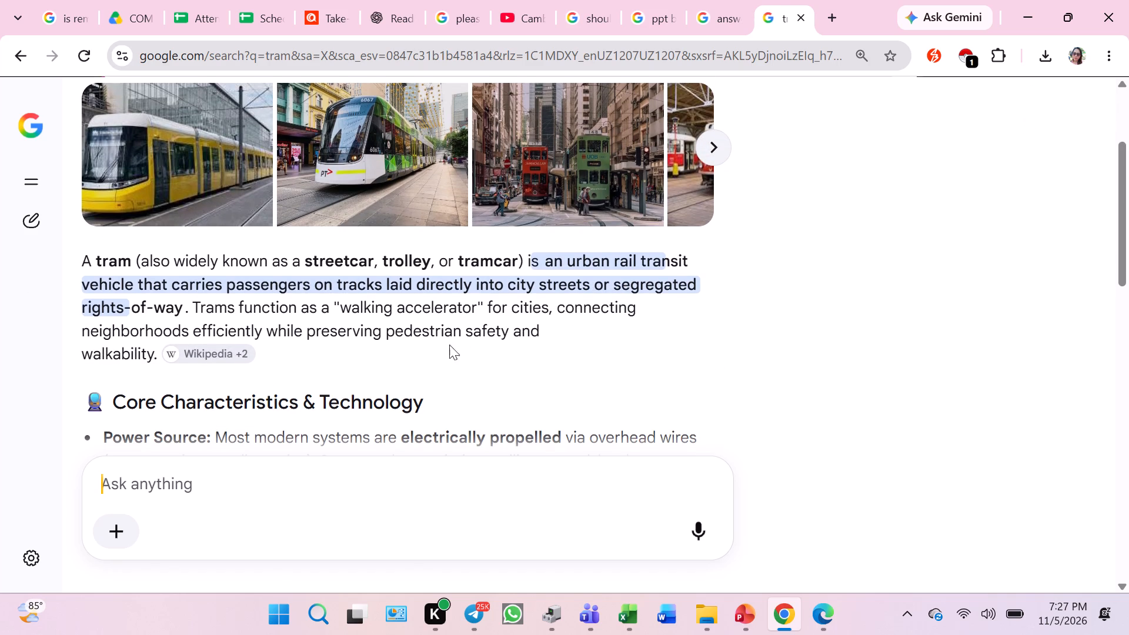
drag(79, 257, 253, 272)
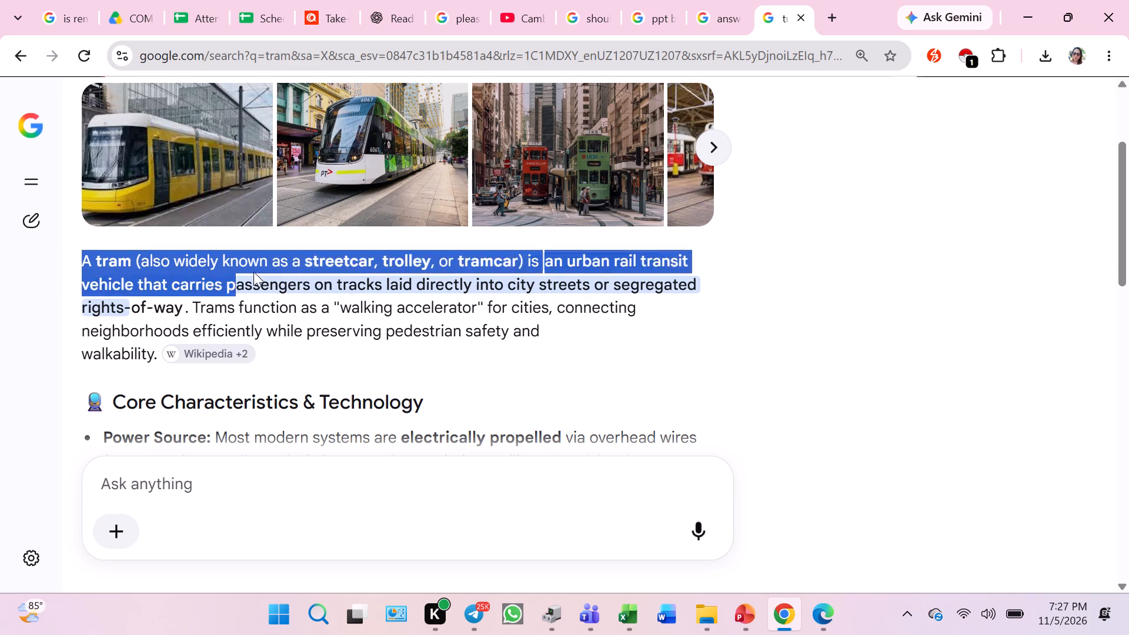
drag(253, 272, 399, 297)
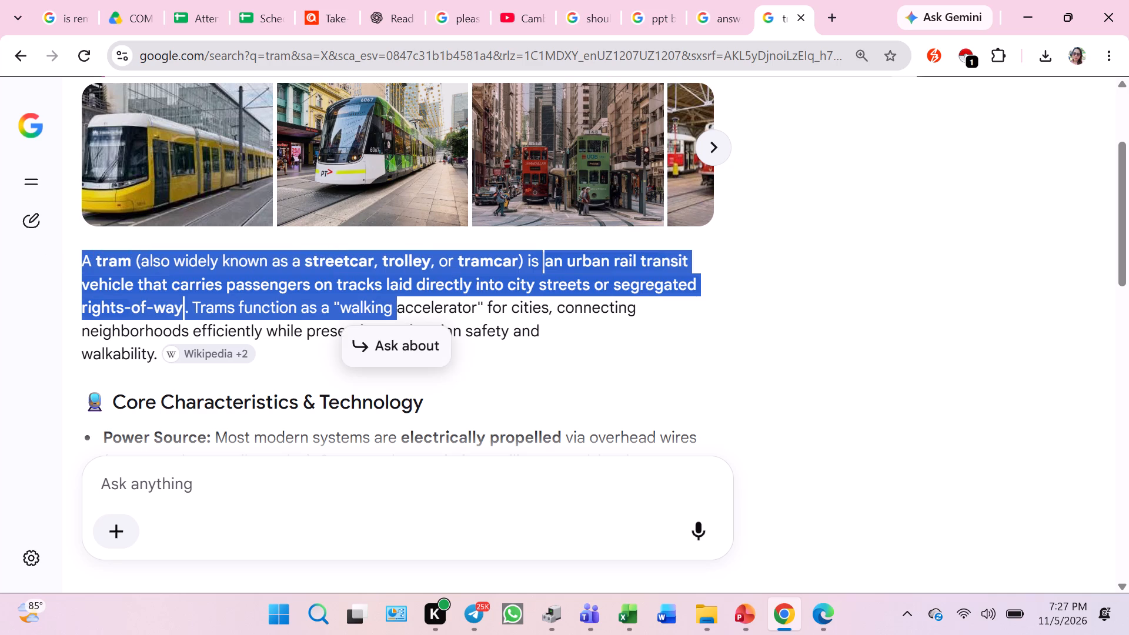
drag(399, 297, 172, 276)
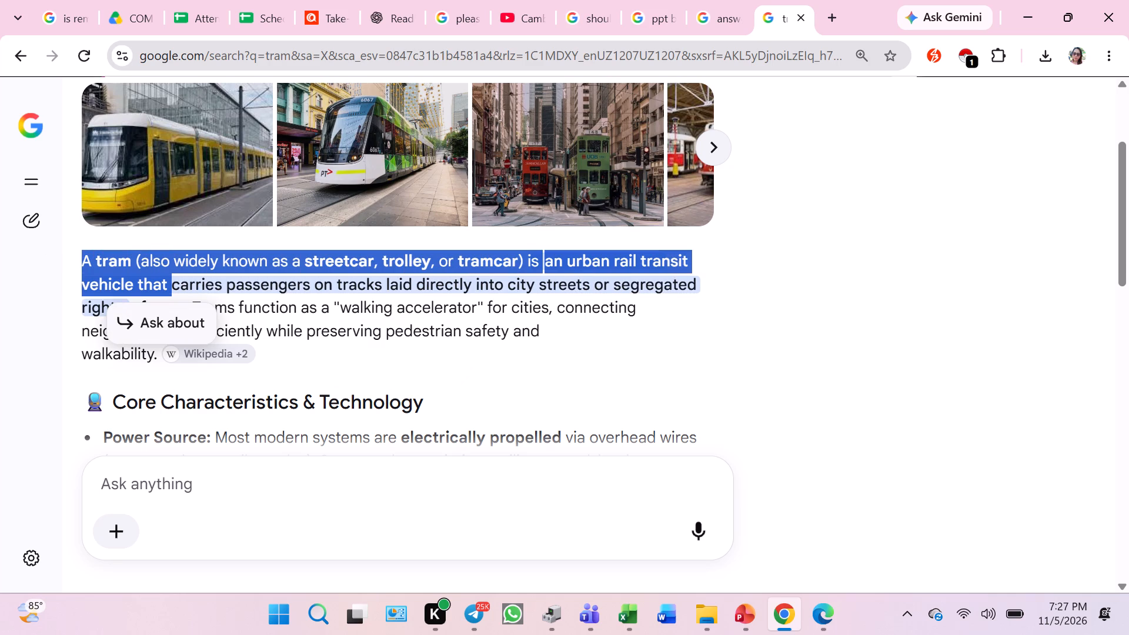
drag(172, 276, 189, 286)
click(869, 356)
scroll(845, 392, up, 4)
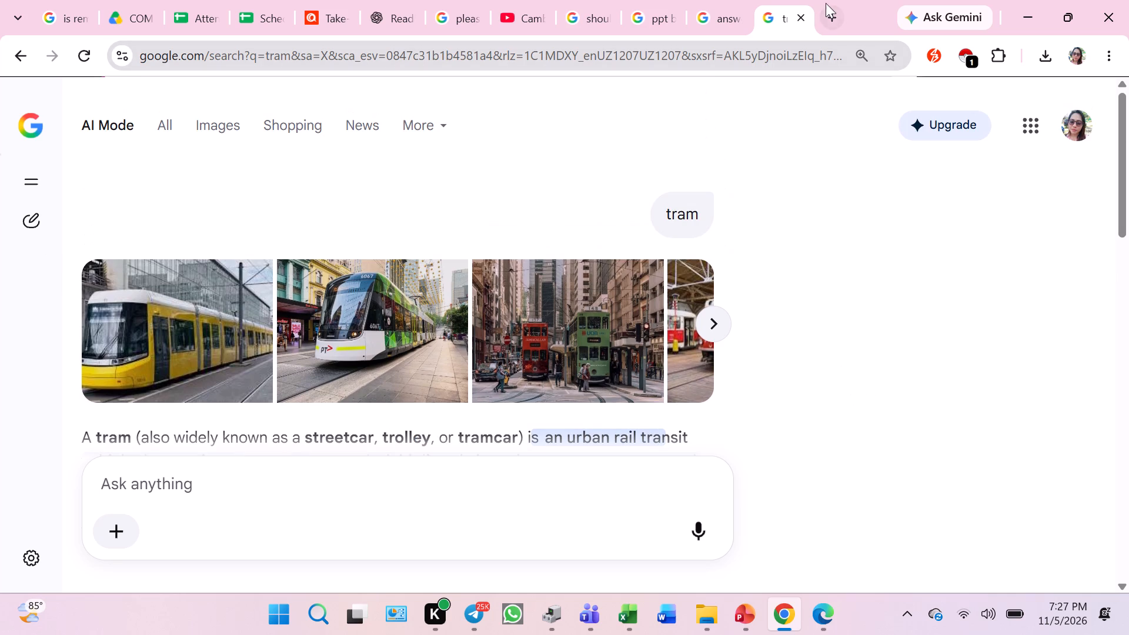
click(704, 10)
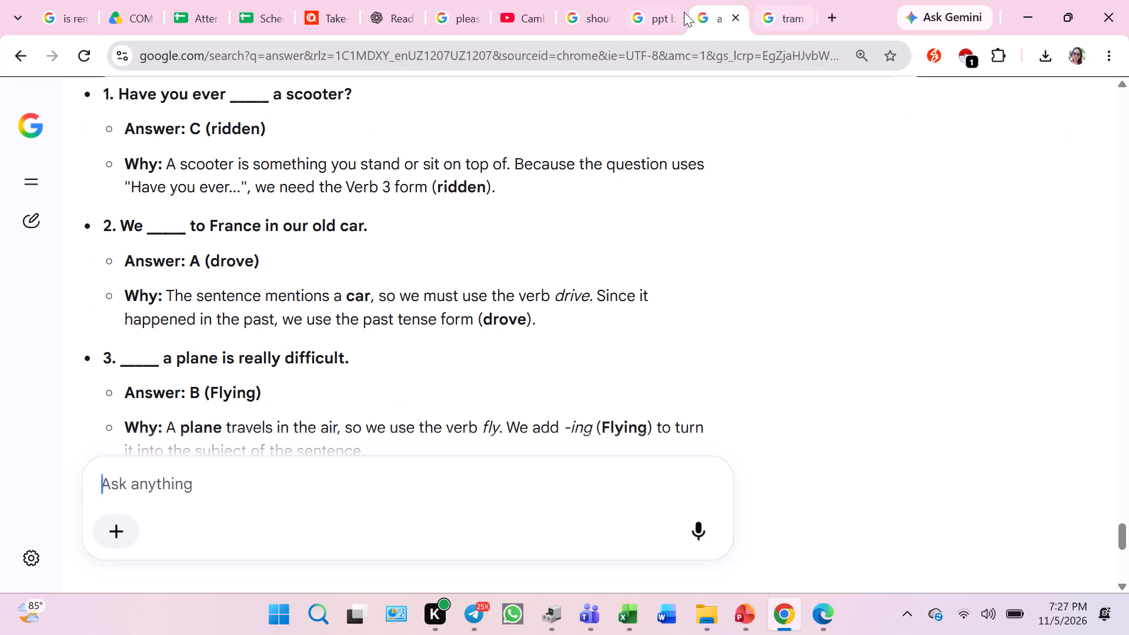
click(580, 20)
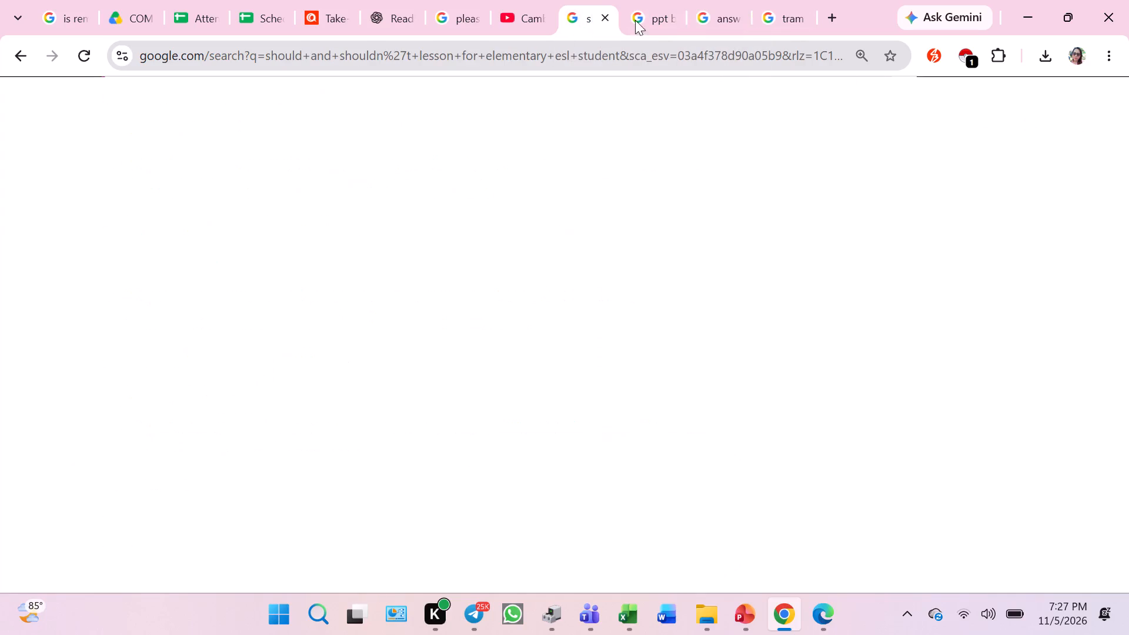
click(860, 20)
Search Google in a new tab for "interactive quiz for being healthy".
click(826, 14)
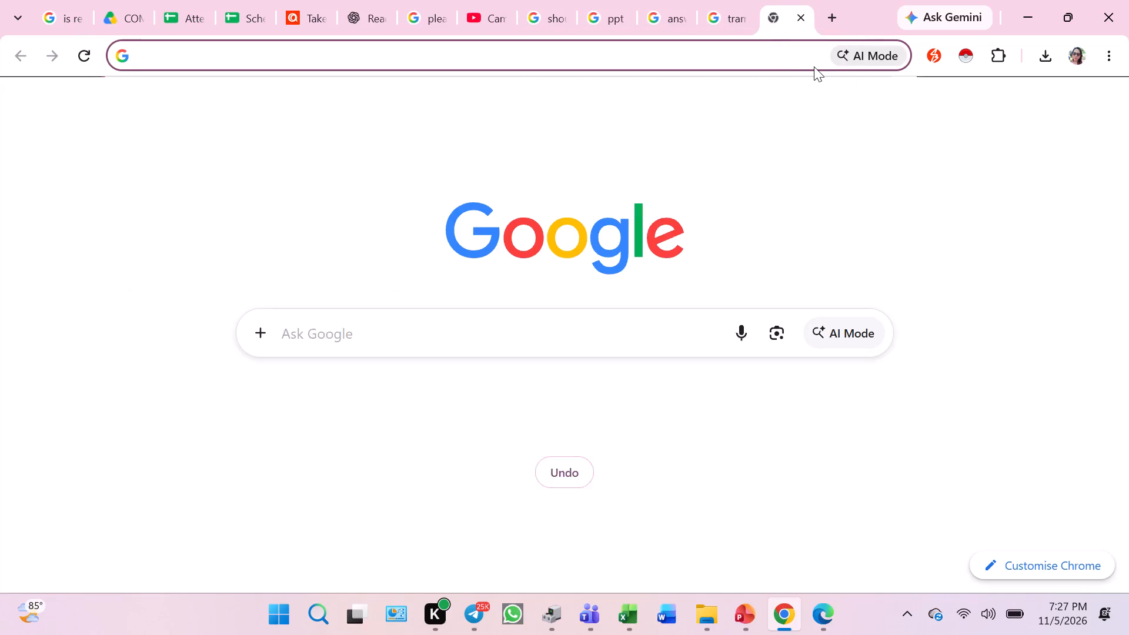
text(interactive)
key(space)
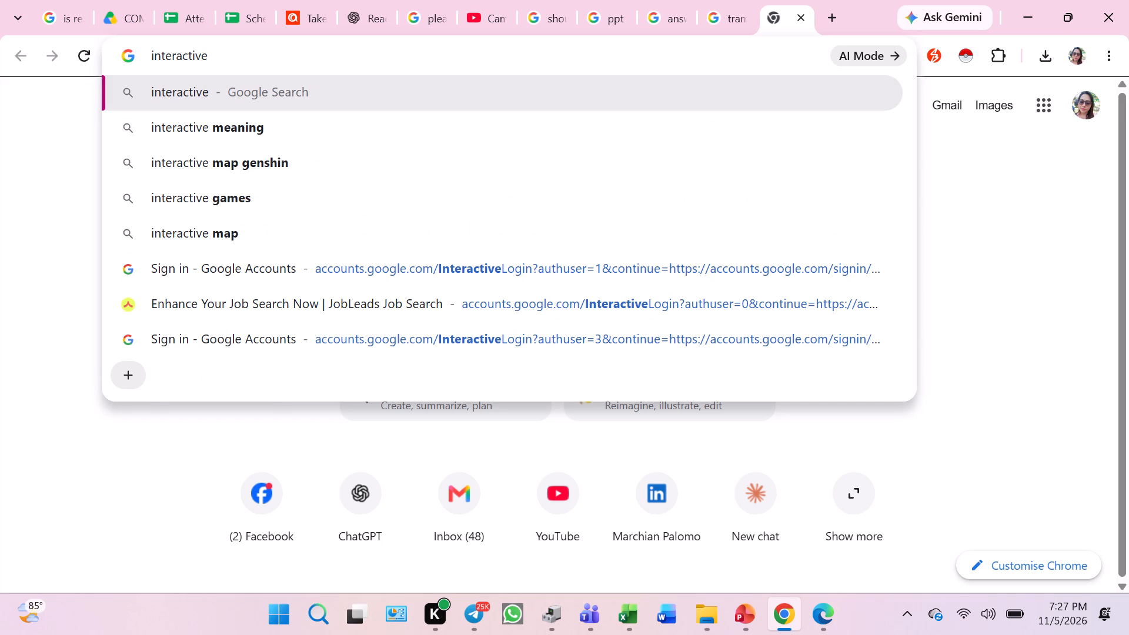
text(qu)
text(iz)
key(space)
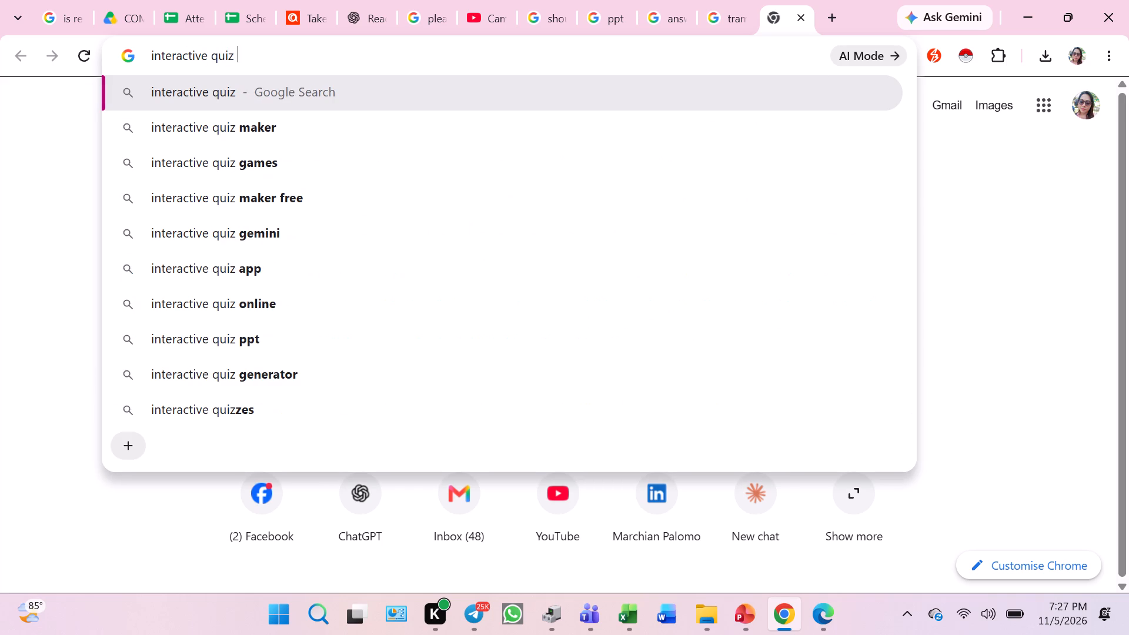
text(for beign h)
key(BackSpace)
key(BackSpace)
key(BackSpace)
key(BackSpace)
text(ng he)
key(l)
key(BackSpace)
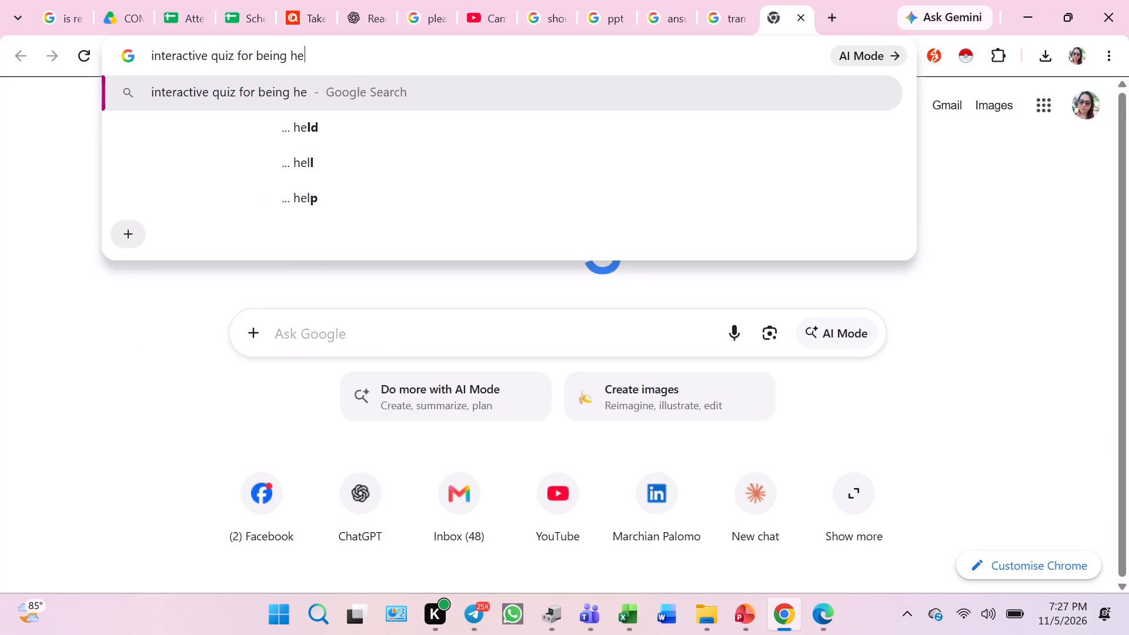
key(BackSpace)
key(BackSpace)
text(healthy)
key(Return)
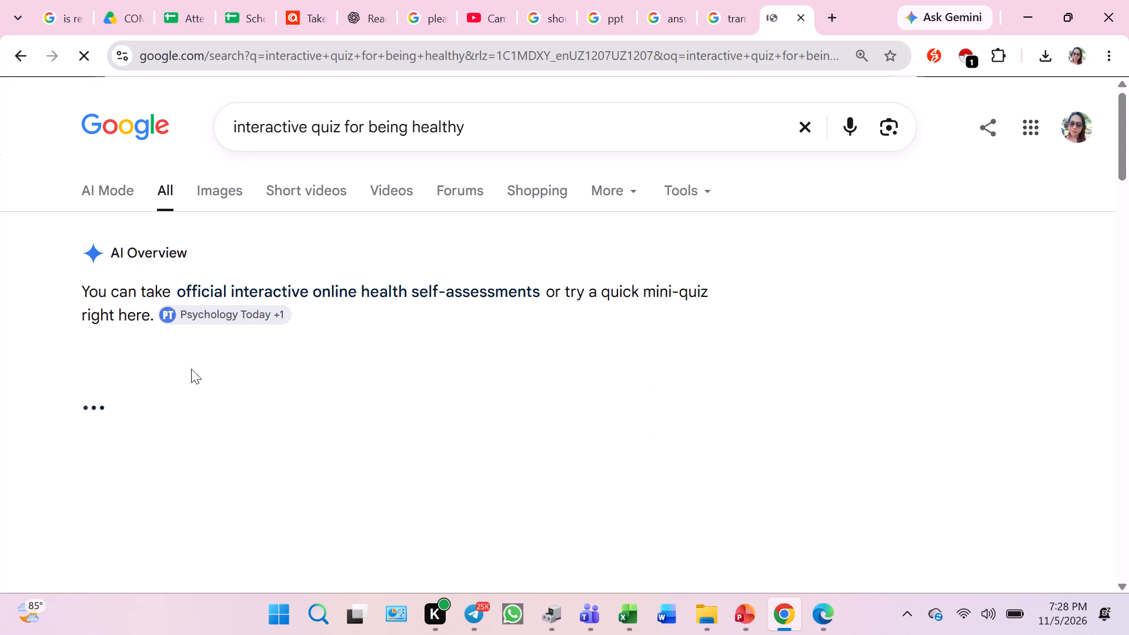
Open the "Health & Hygiene Quiz for Kids! Be Smart, Stay Healthy!" video result in a new tab and preview it.
scroll(475, 337, down, 5)
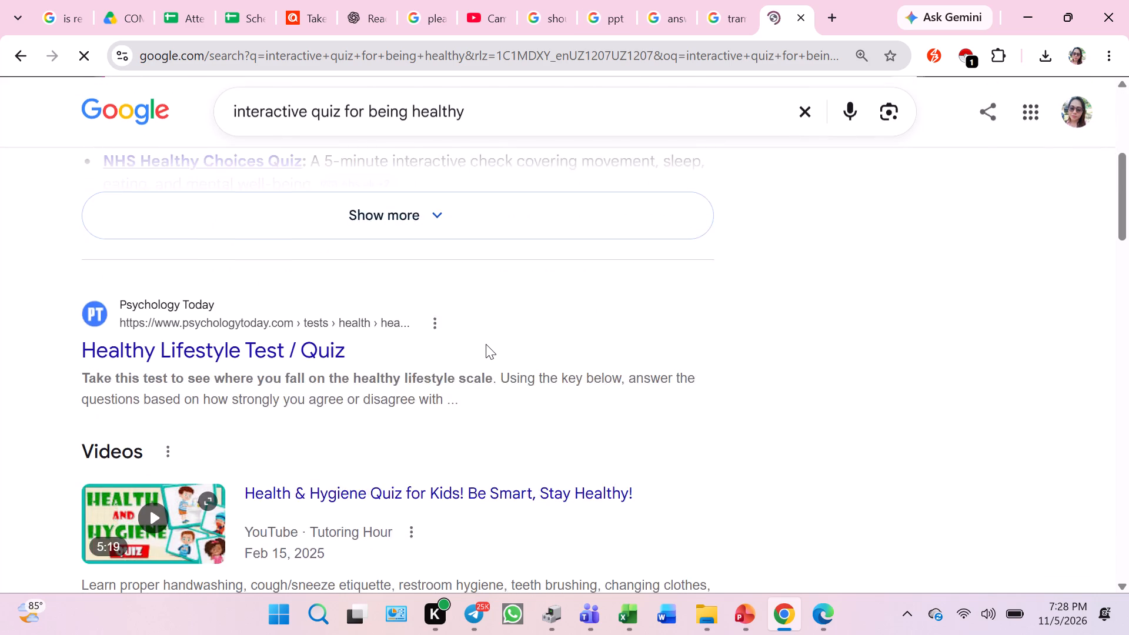
scroll(486, 344, down, 1)
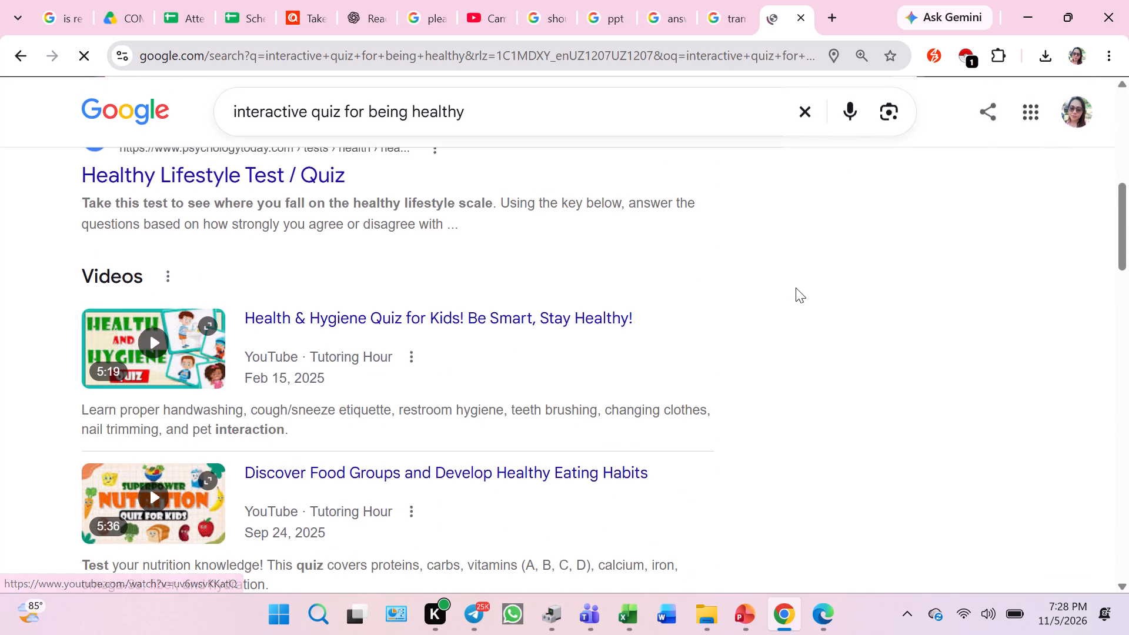
scroll(797, 292, down, 1)
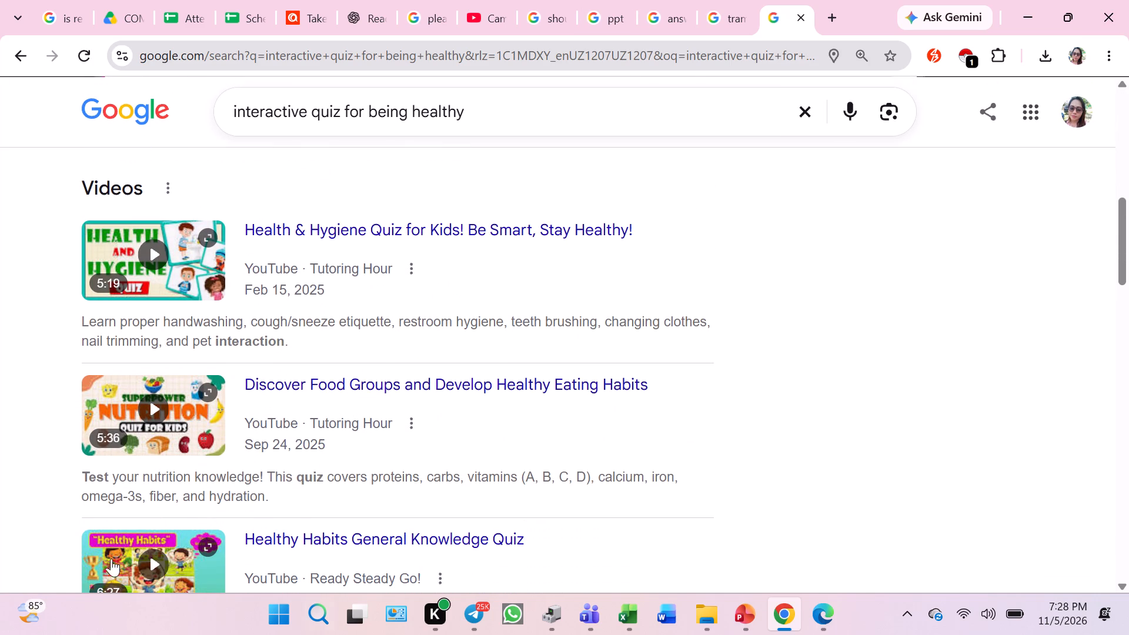
right_click(316, 233)
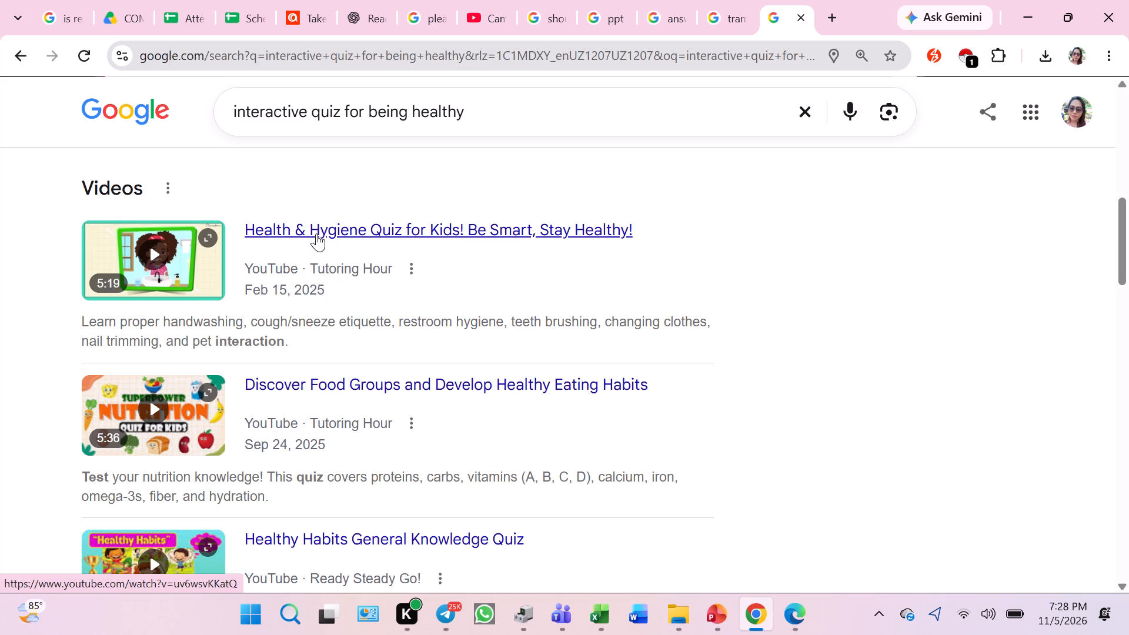
click(345, 262)
click(794, 11)
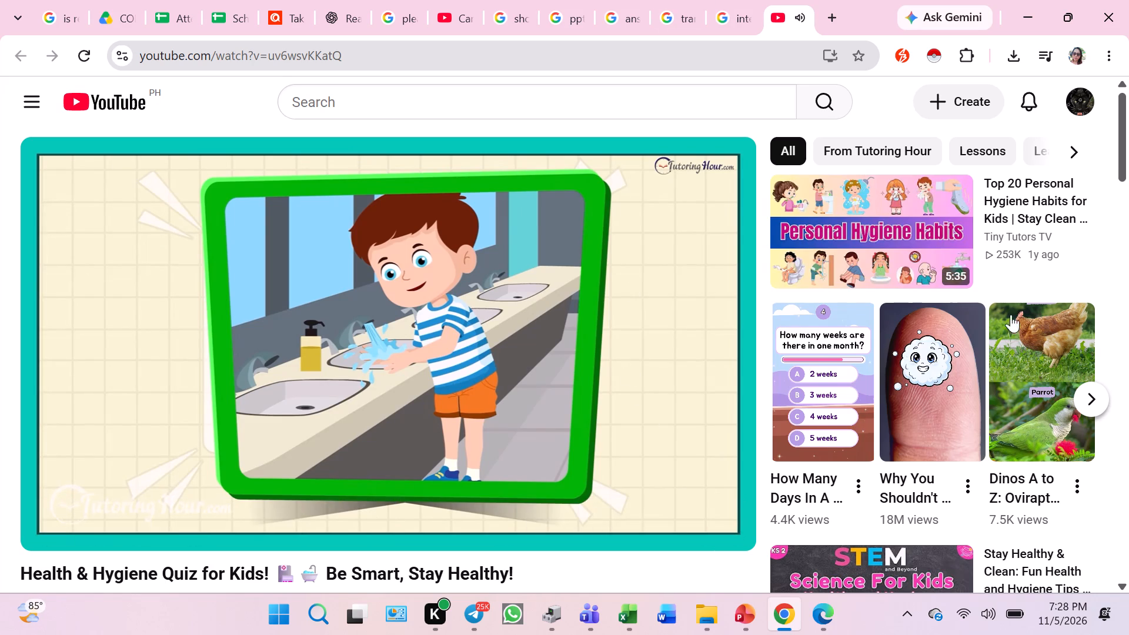
scroll(939, 426, down, 1)
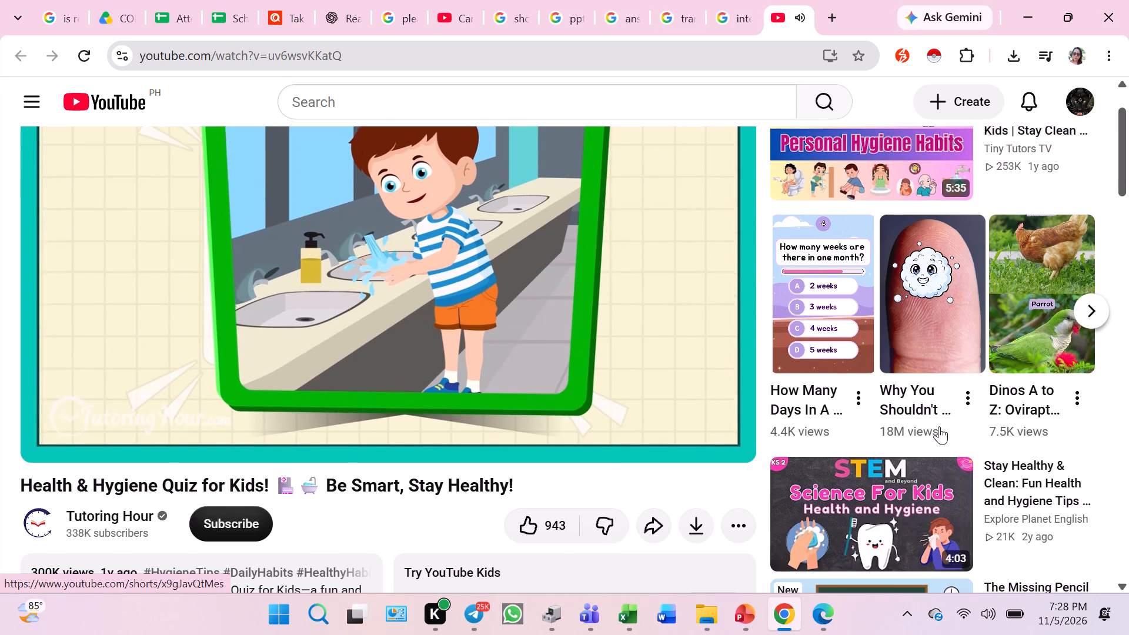
scroll(939, 426, up, 2)
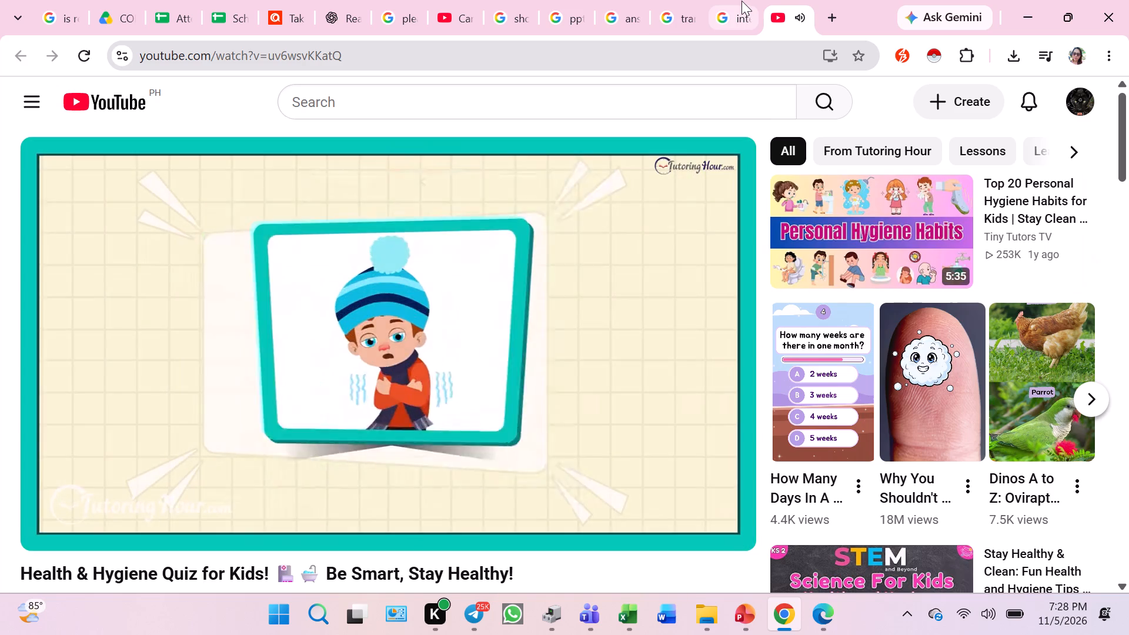
Examine the remaining video and website results of the healthy quiz search for other suitable quizzes.
click(740, 7)
scroll(333, 457, down, 1)
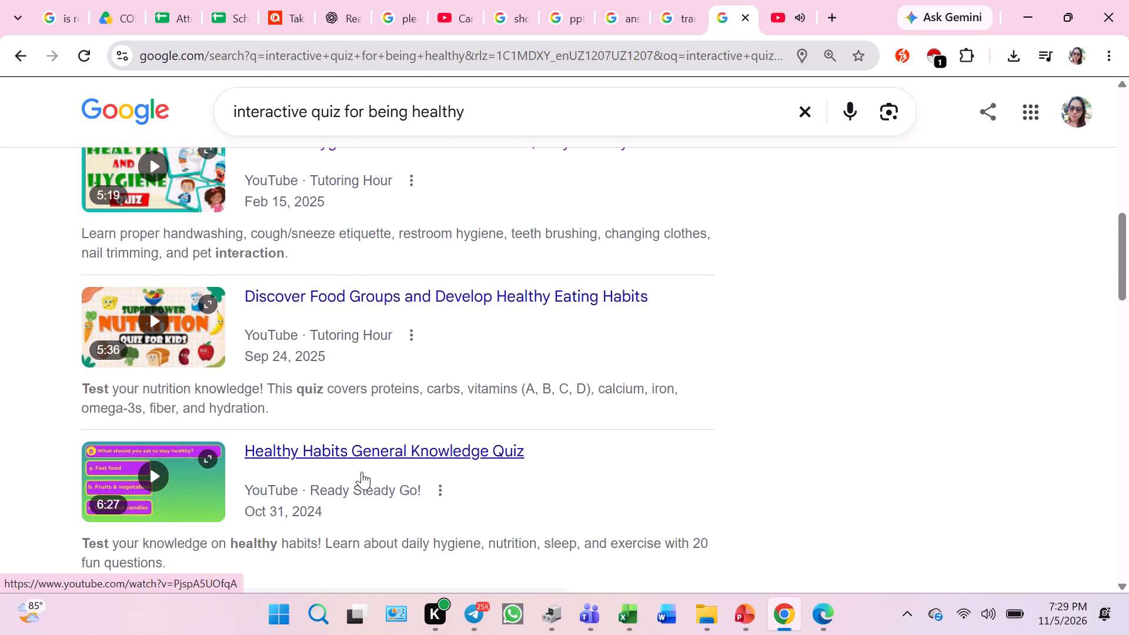
scroll(376, 489, down, 1)
scroll(481, 488, down, 2)
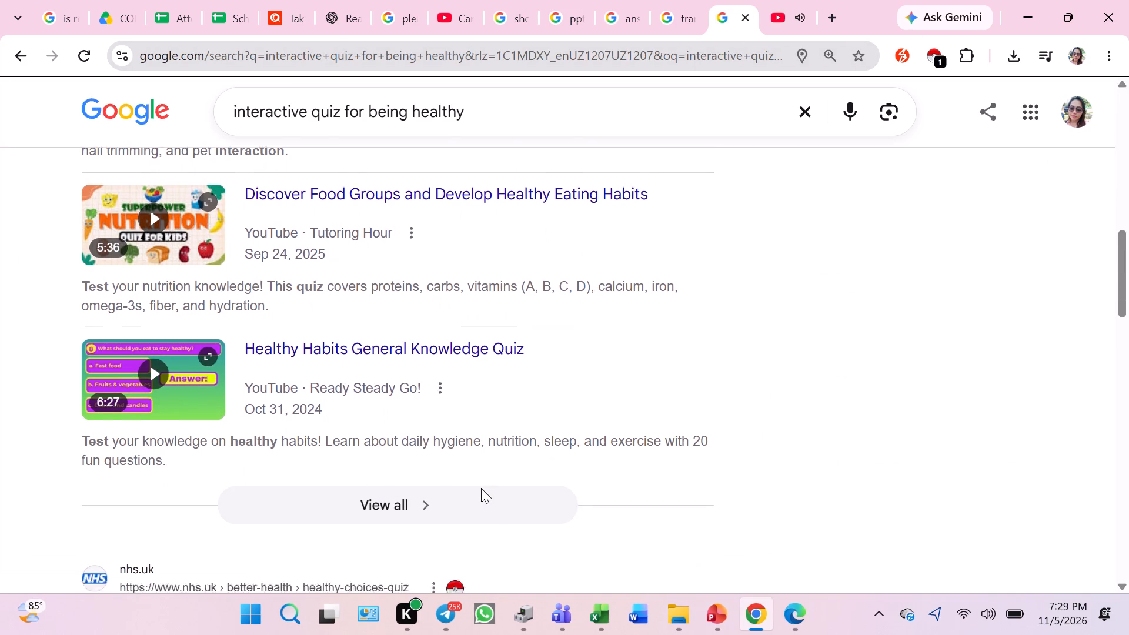
scroll(481, 488, down, 3)
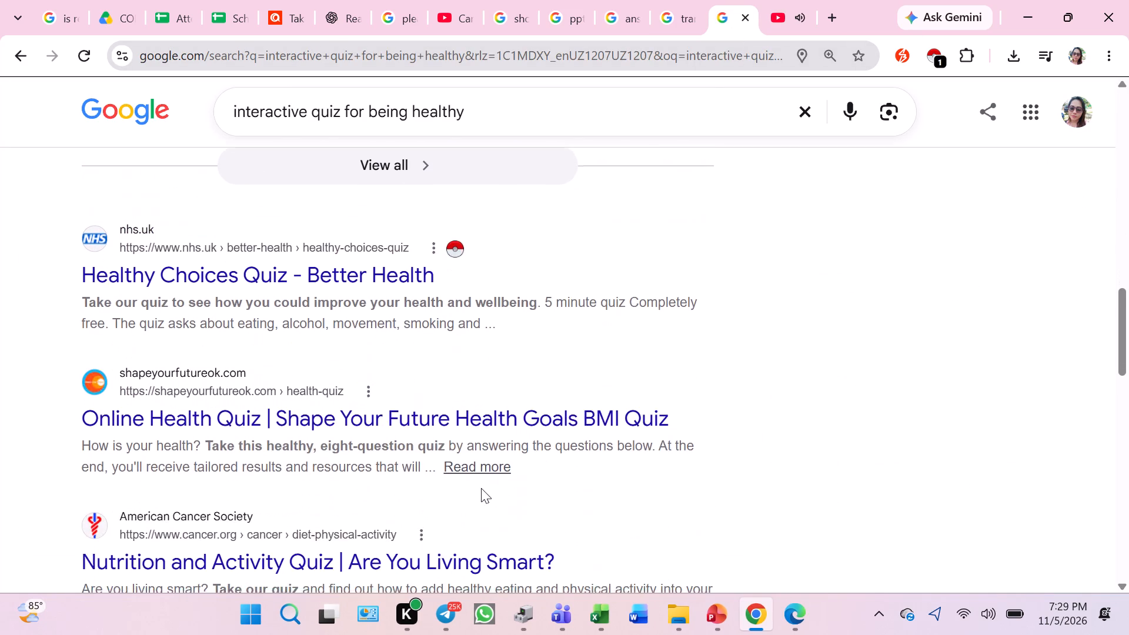
scroll(481, 488, down, 1)
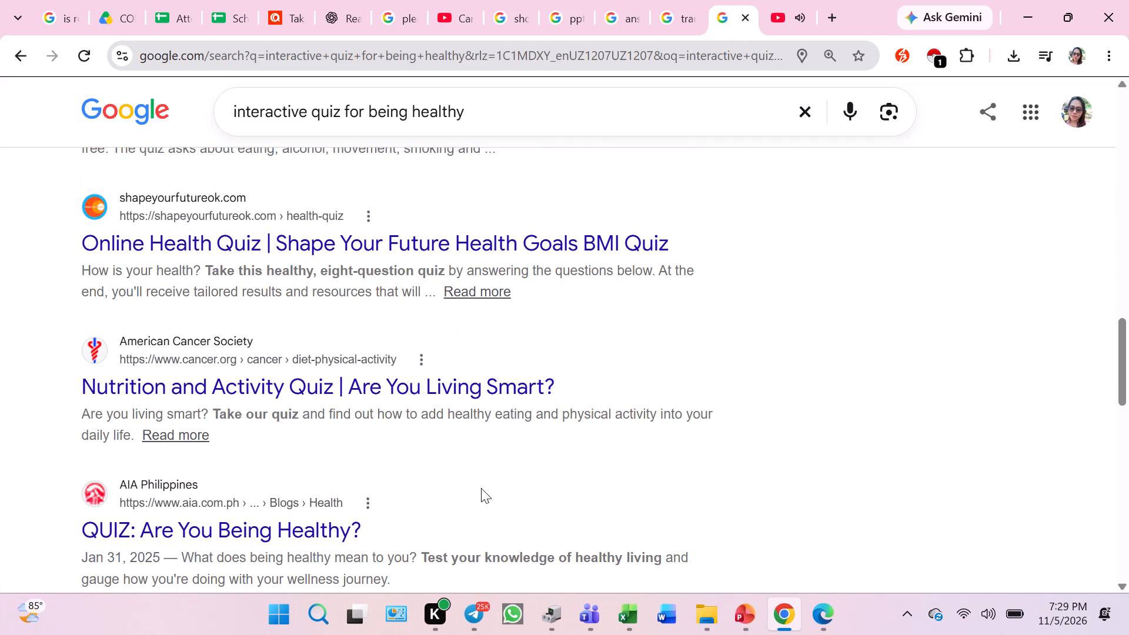
scroll(481, 488, up, 4)
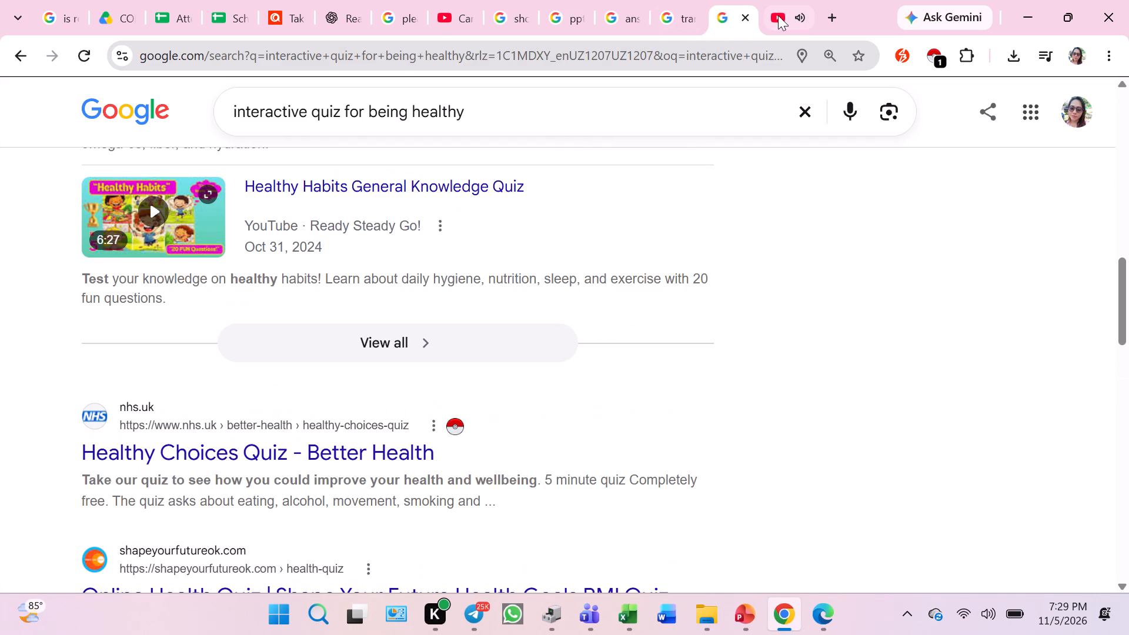
From the quiz video's suggestions, open "Top 20 Personal Hygiene Habits for Kids" by Tiny Tutors TV in a new tab.
click(779, 15)
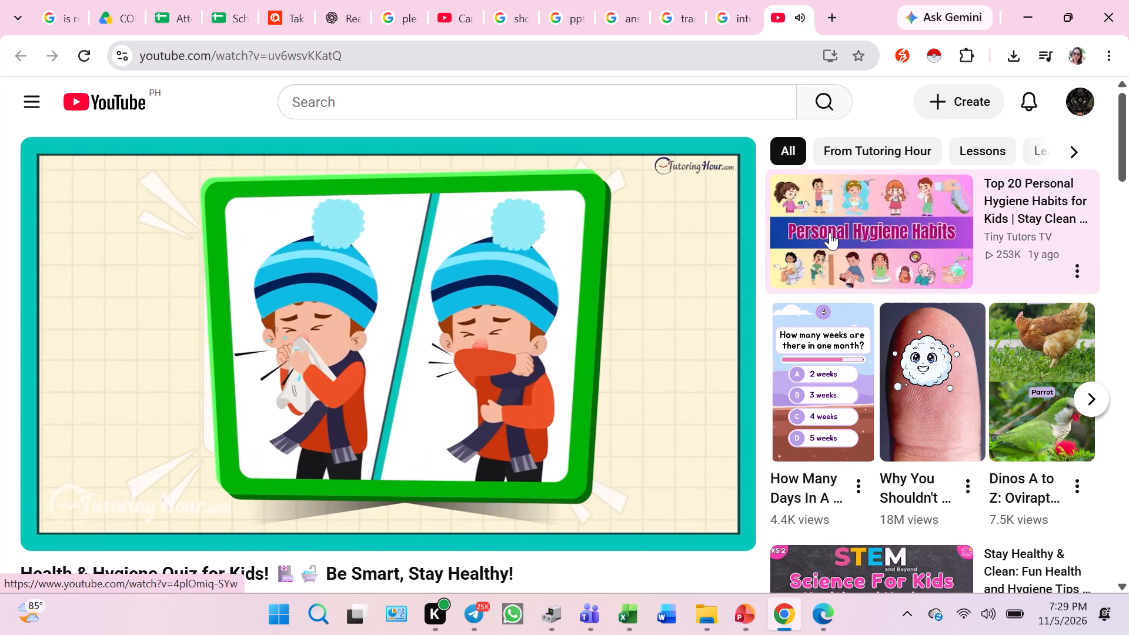
right_click(830, 232)
click(864, 203)
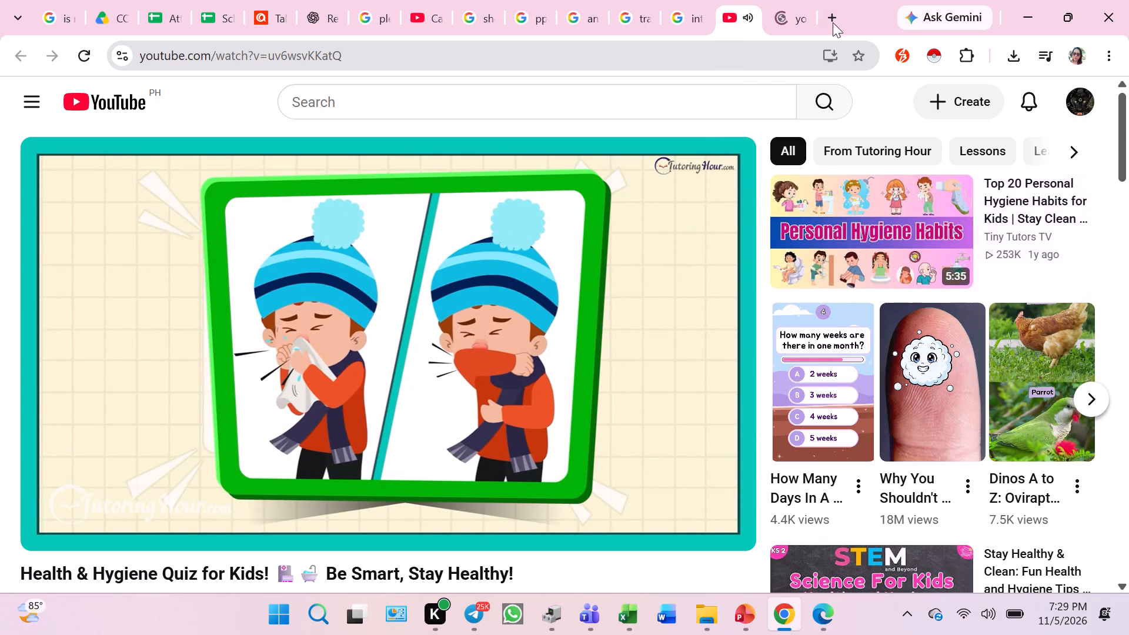
click(784, 21)
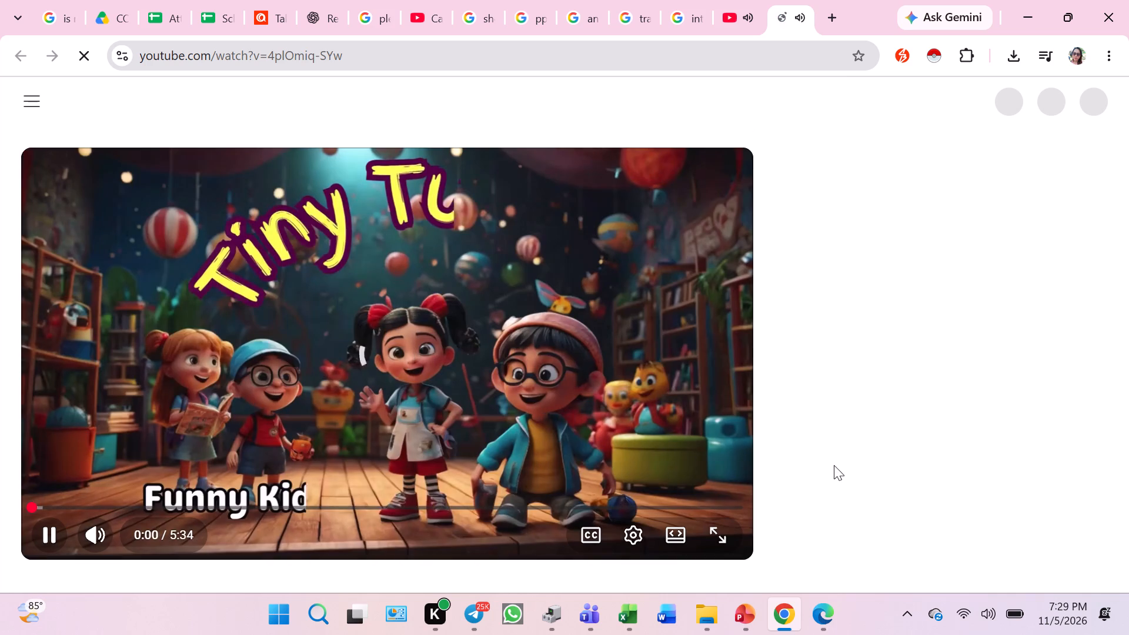
Preview several parts of the "Top 20 Personal Hygiene Habits for Kids" video, comparing it with the quiz video, and close its tab.
click(741, 11)
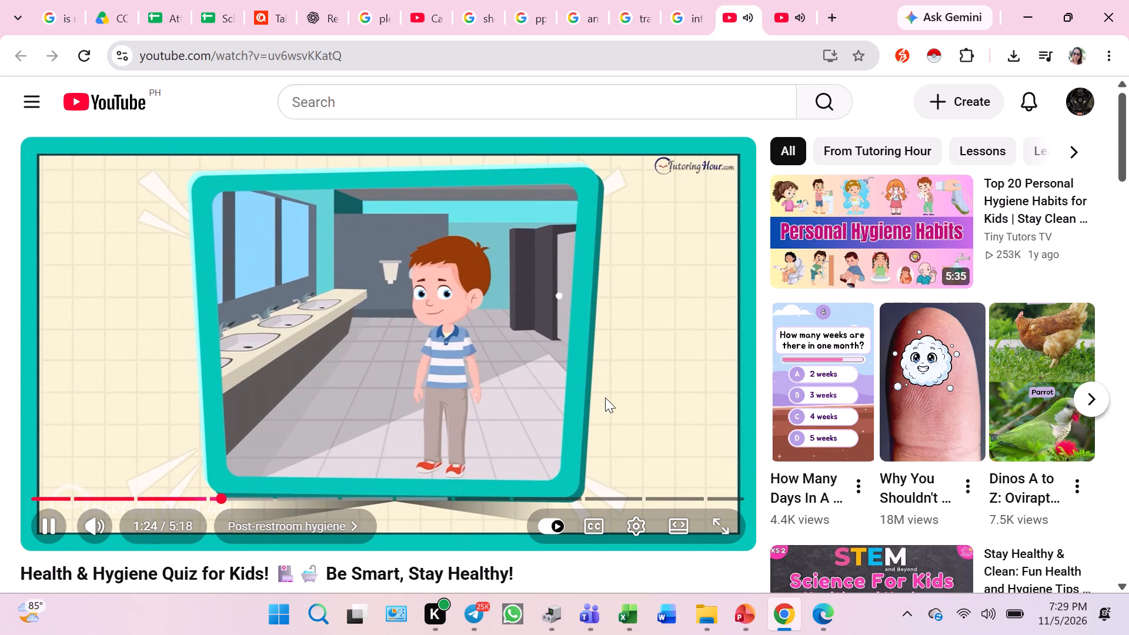
click(792, 23)
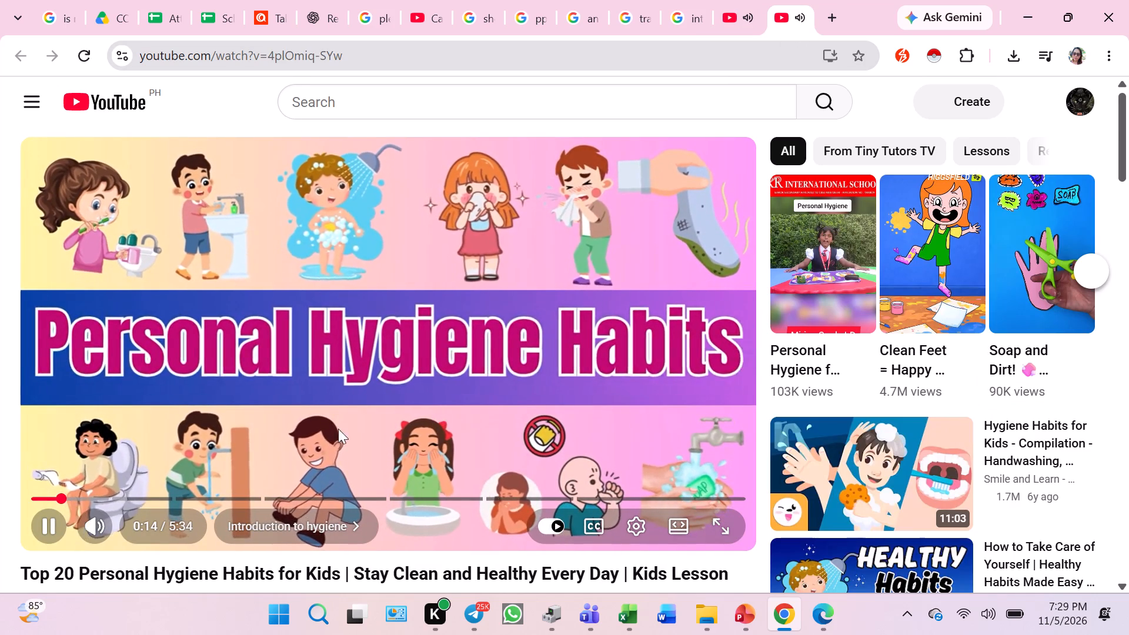
click(95, 497)
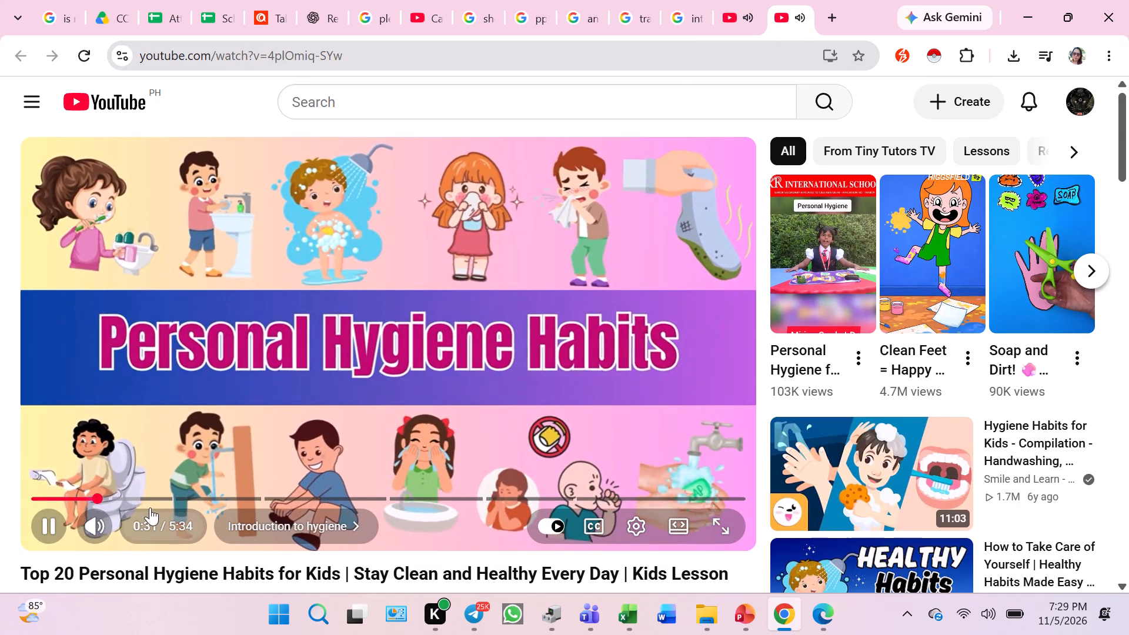
click(154, 497)
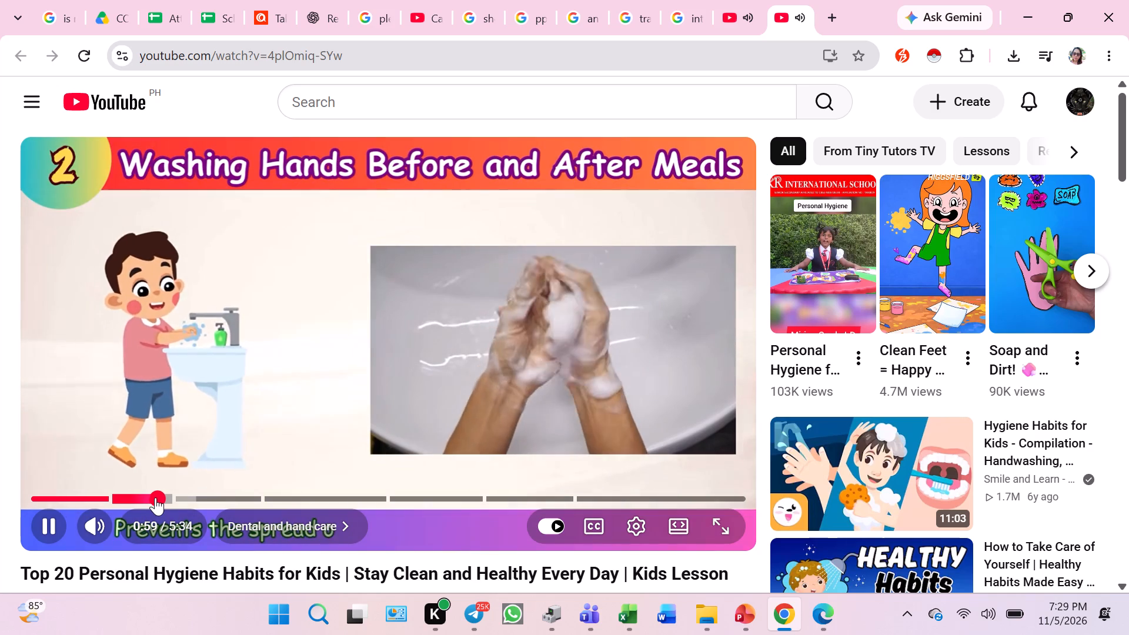
click(241, 498)
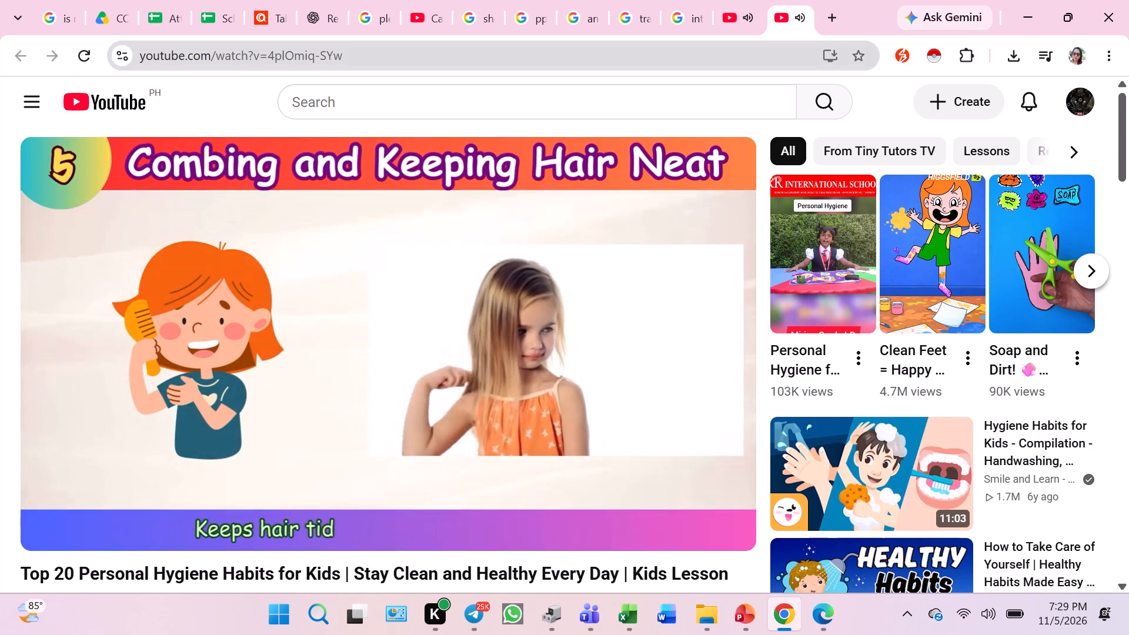
click(800, 18)
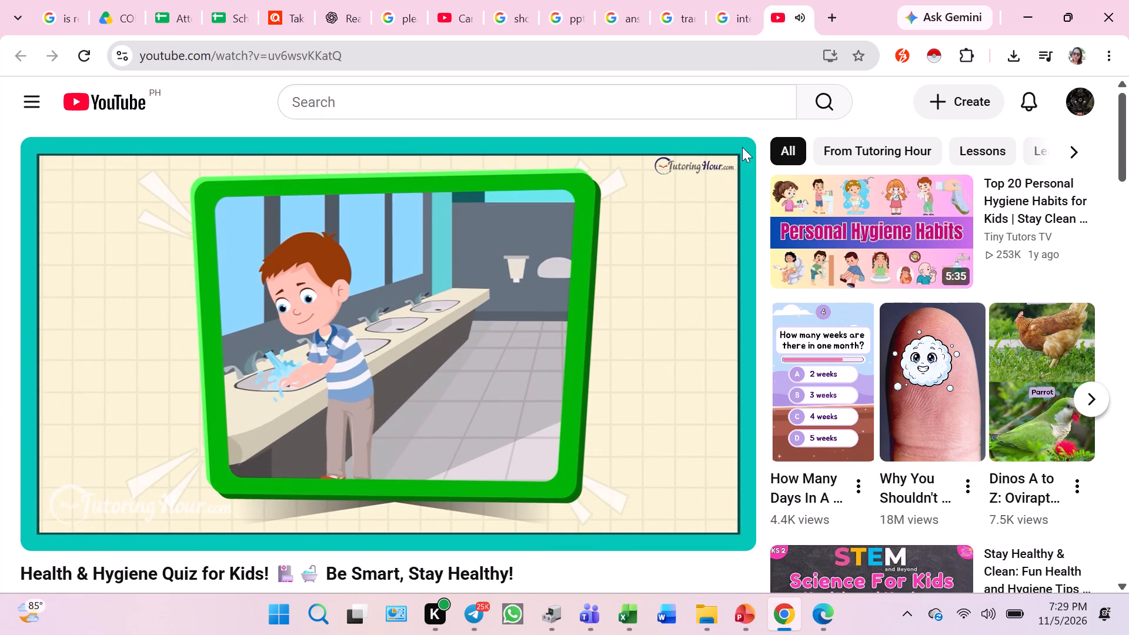
Examine the remaining results of the healthy quiz search for other suitable quizzes and return to the "Health & Hygiene Quiz for Kids!" video.
scroll(883, 336, down, 1)
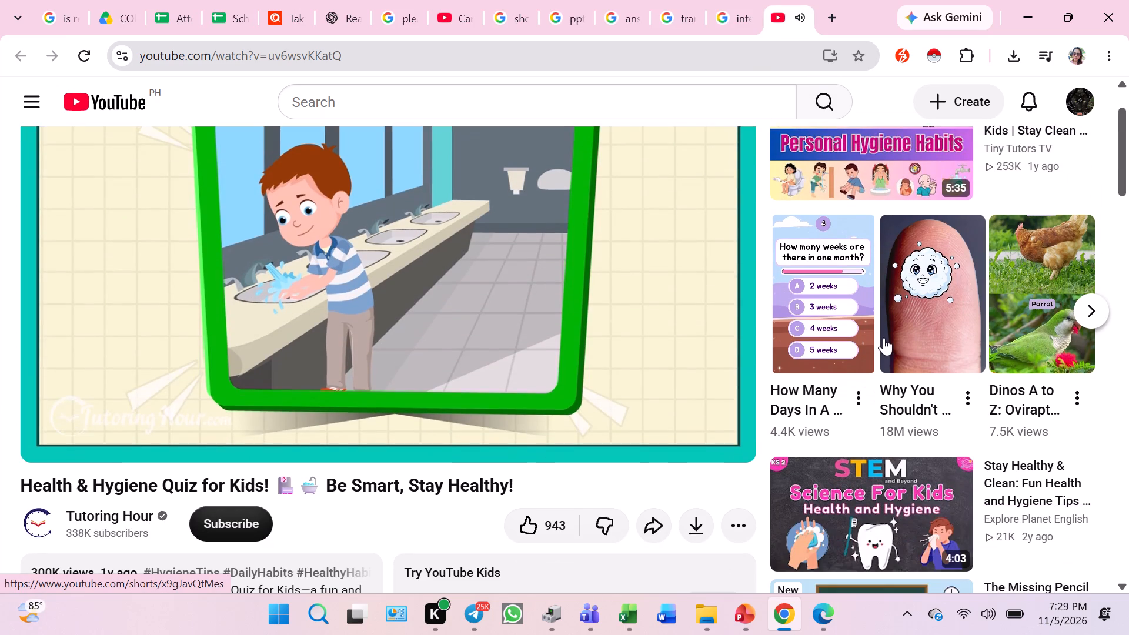
scroll(884, 337, up, 1)
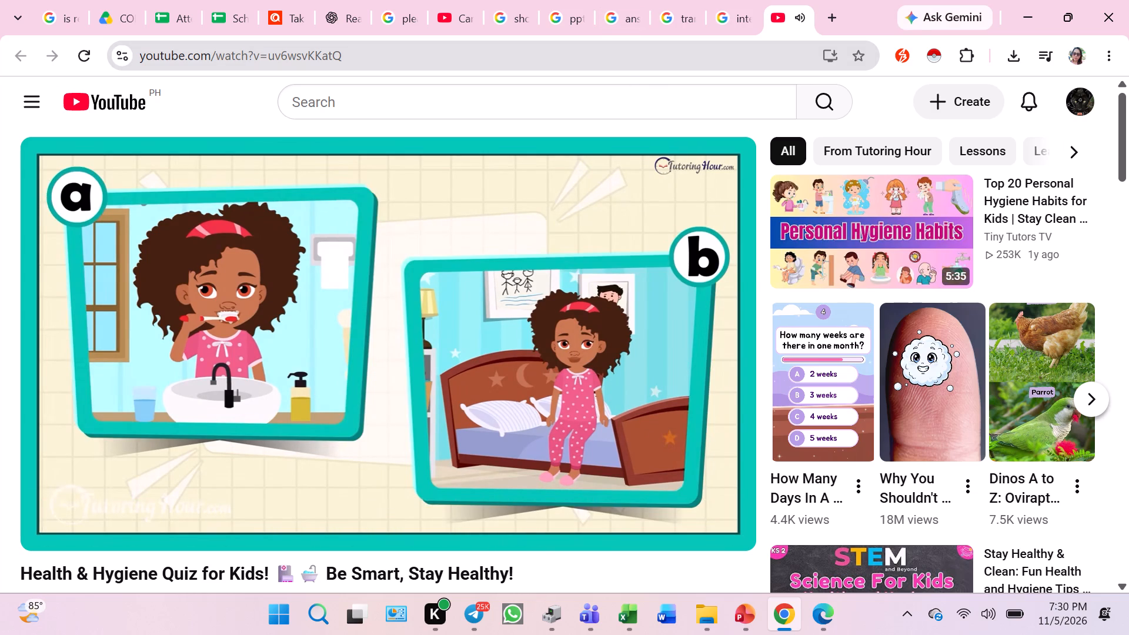
click(730, 24)
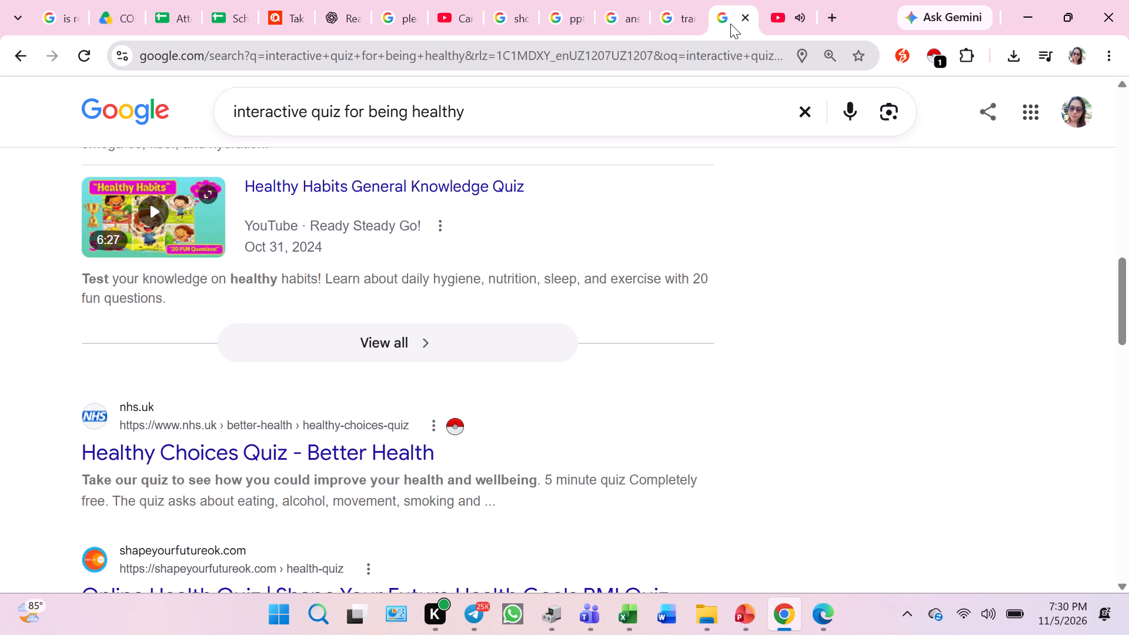
scroll(713, 310, down, 6)
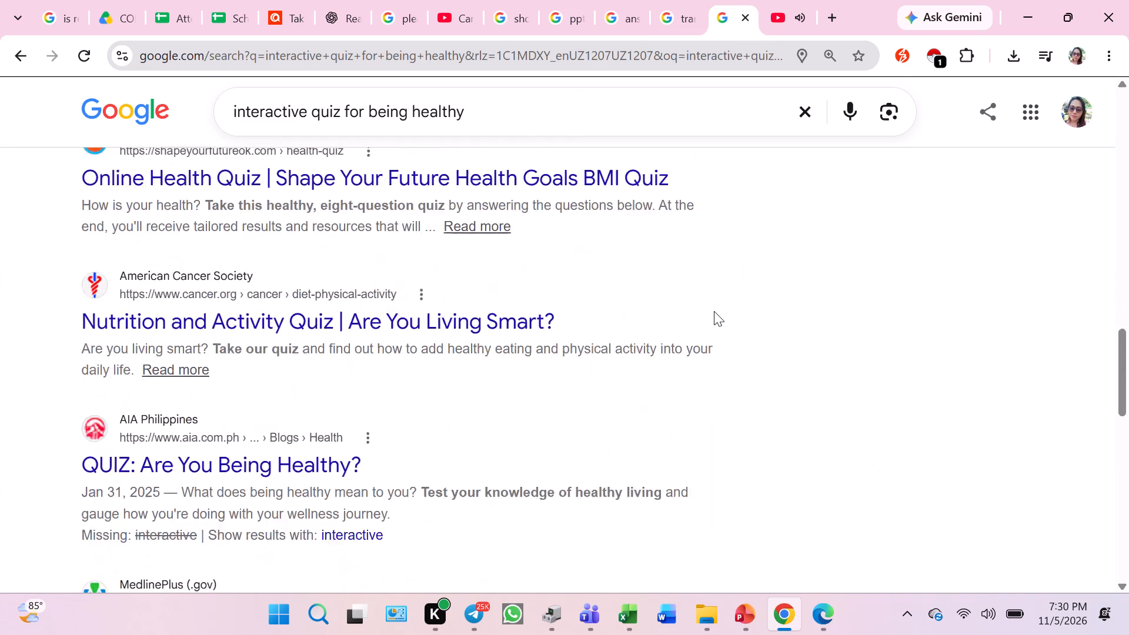
scroll(714, 311, down, 2)
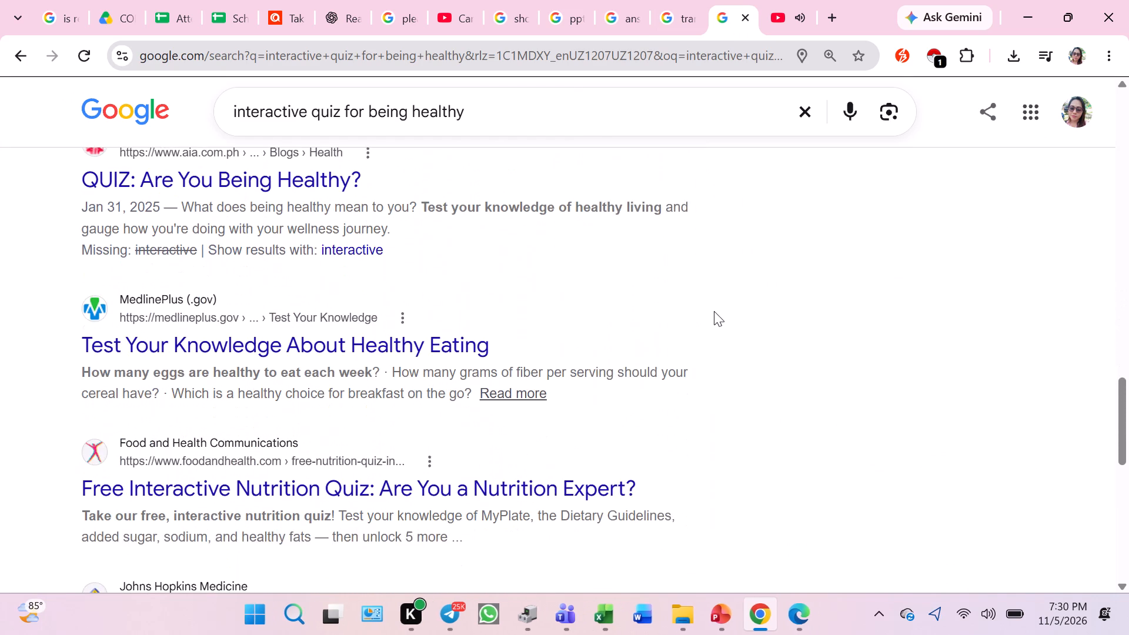
scroll(714, 311, down, 3)
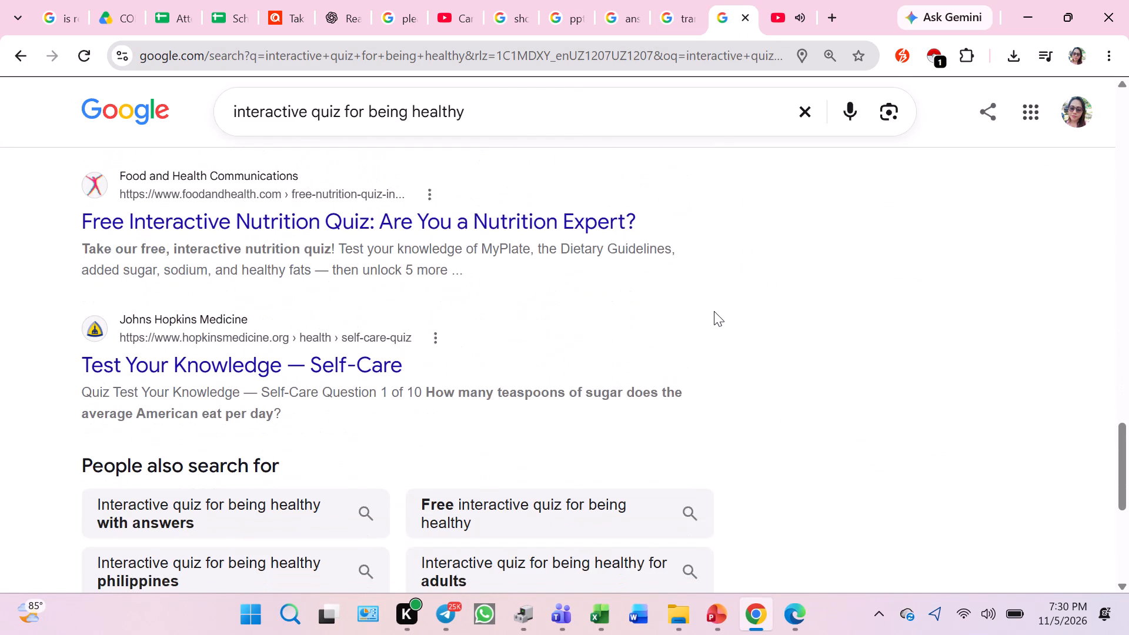
scroll(714, 311, down, 4)
scroll(714, 311, up, 6)
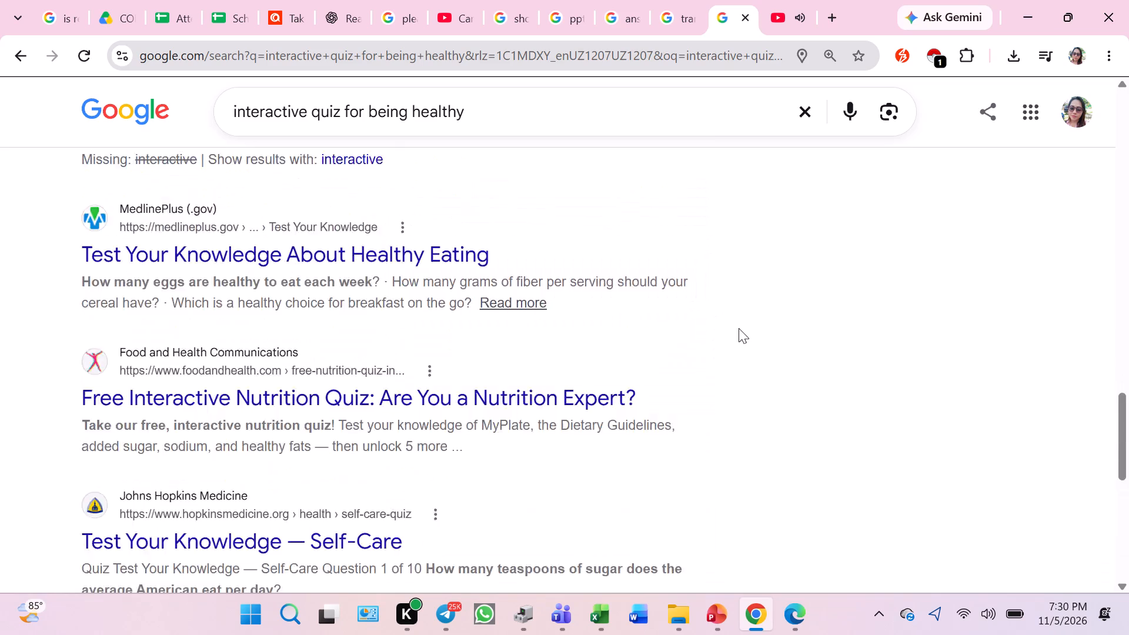
scroll(739, 328, up, 20)
scroll(739, 328, up, 2)
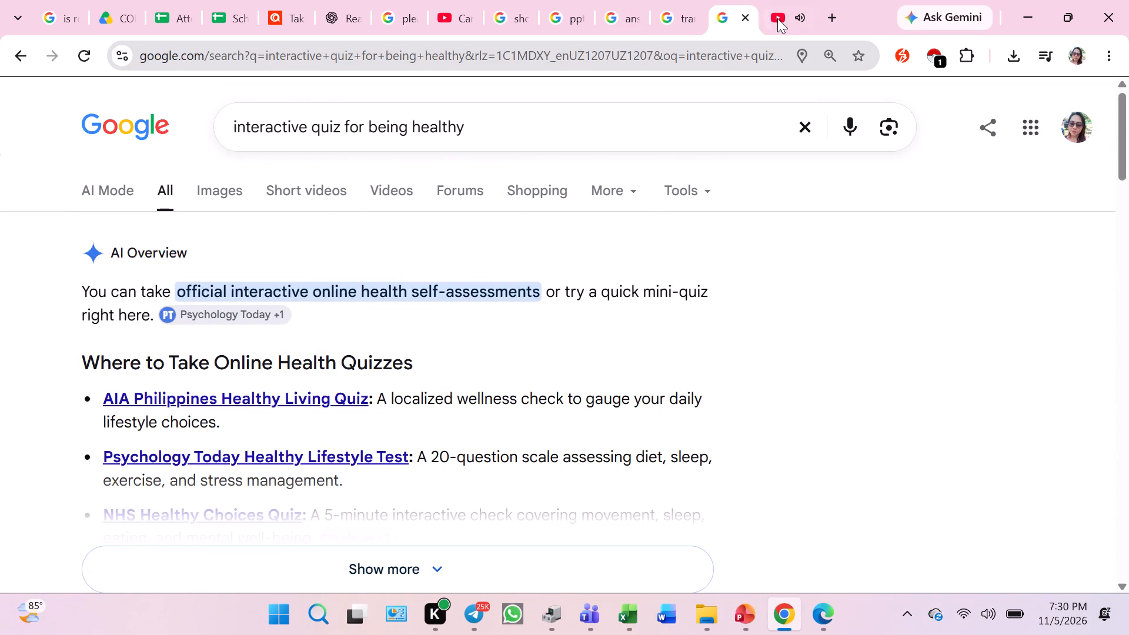
click(797, 12)
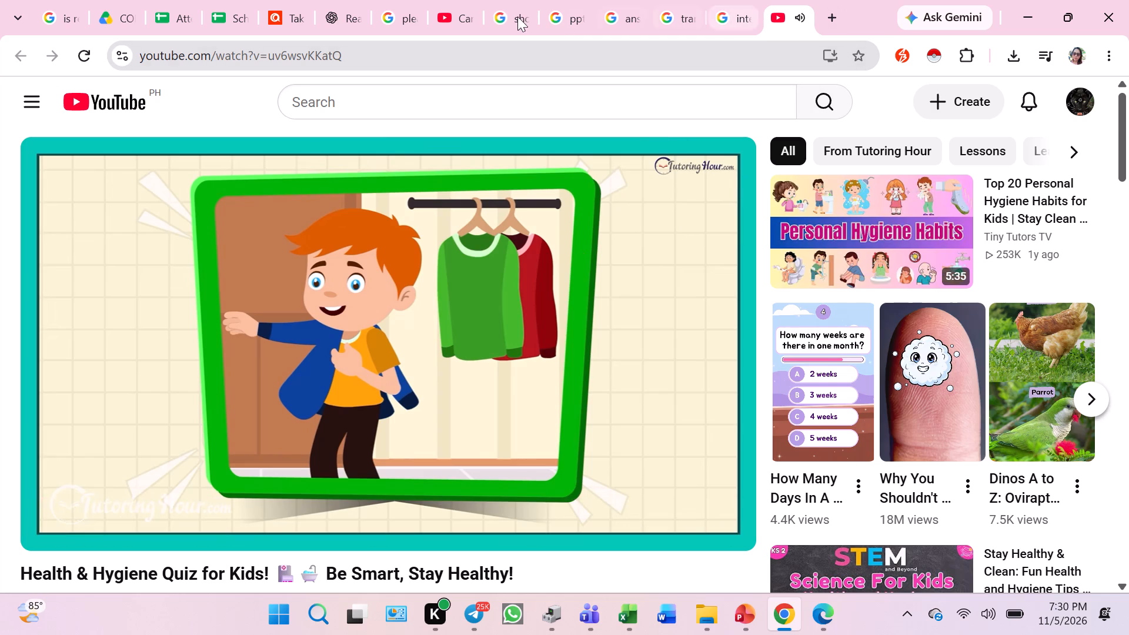
Close the five Google search tabs between the Cambridge video and the health quiz video, from the should/shouldn't lesson to the healthy quiz search.
click(503, 18)
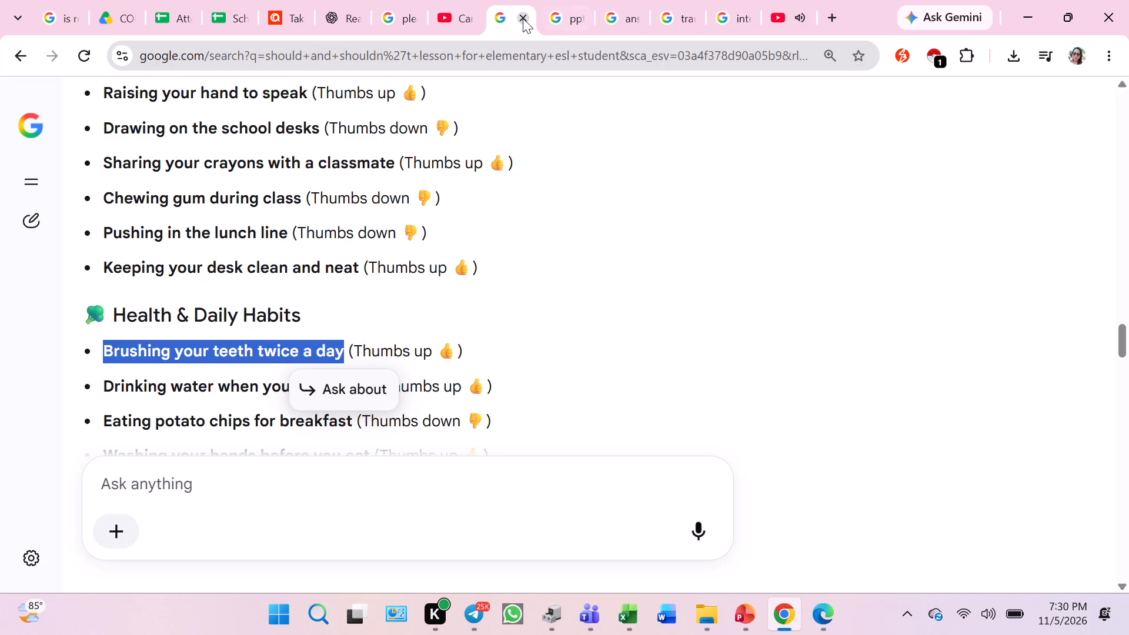
click(523, 19)
click(523, 18)
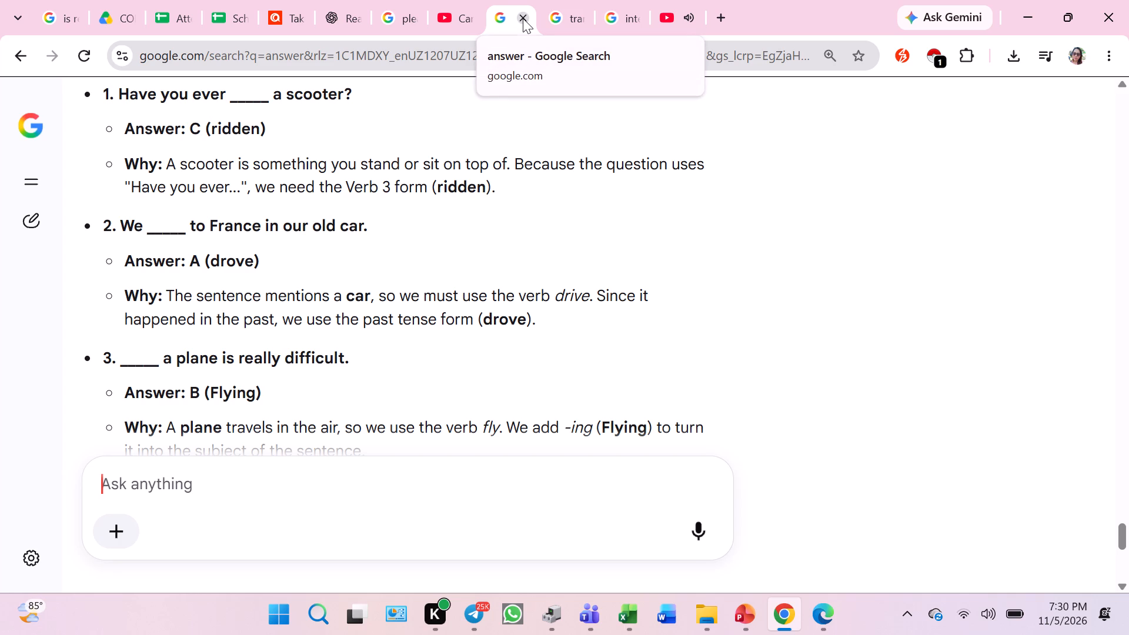
click(523, 18)
click(523, 18)
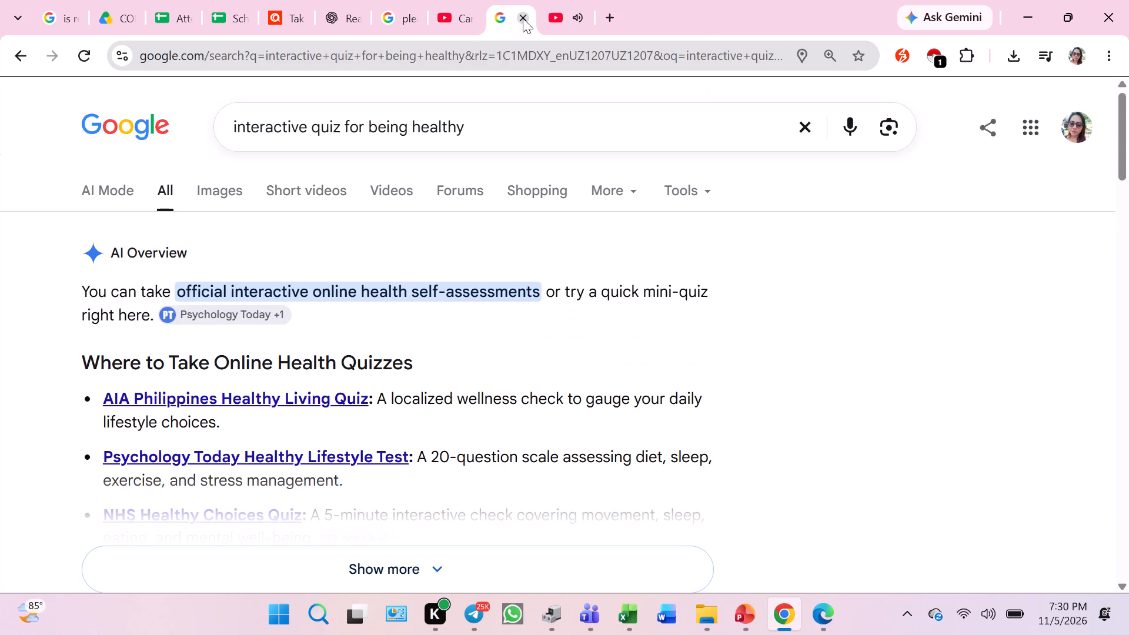
click(523, 18)
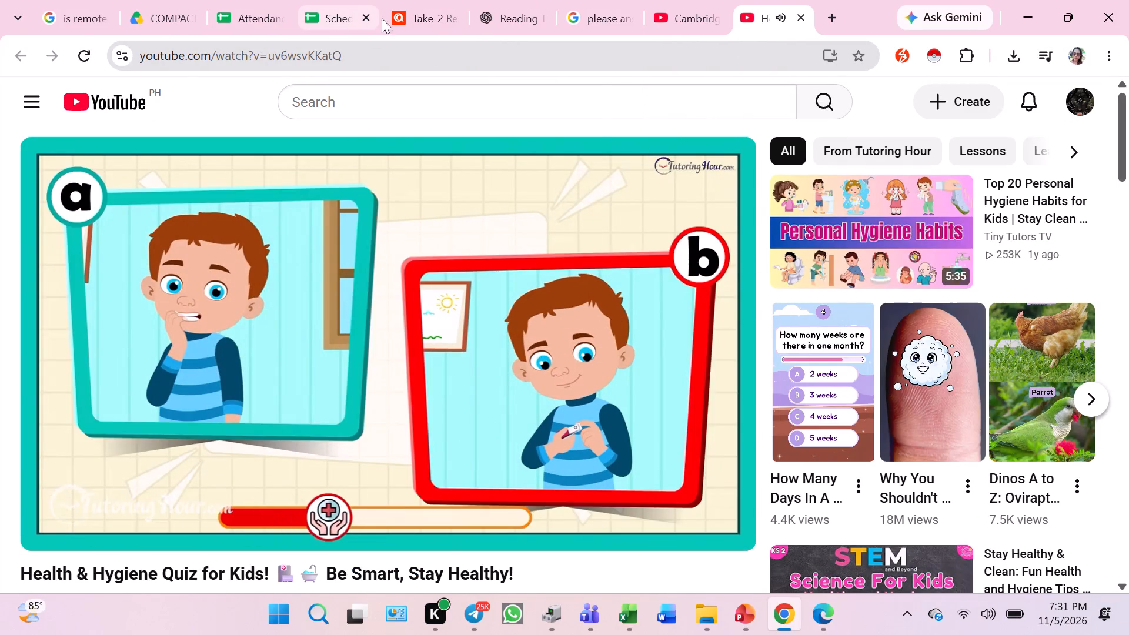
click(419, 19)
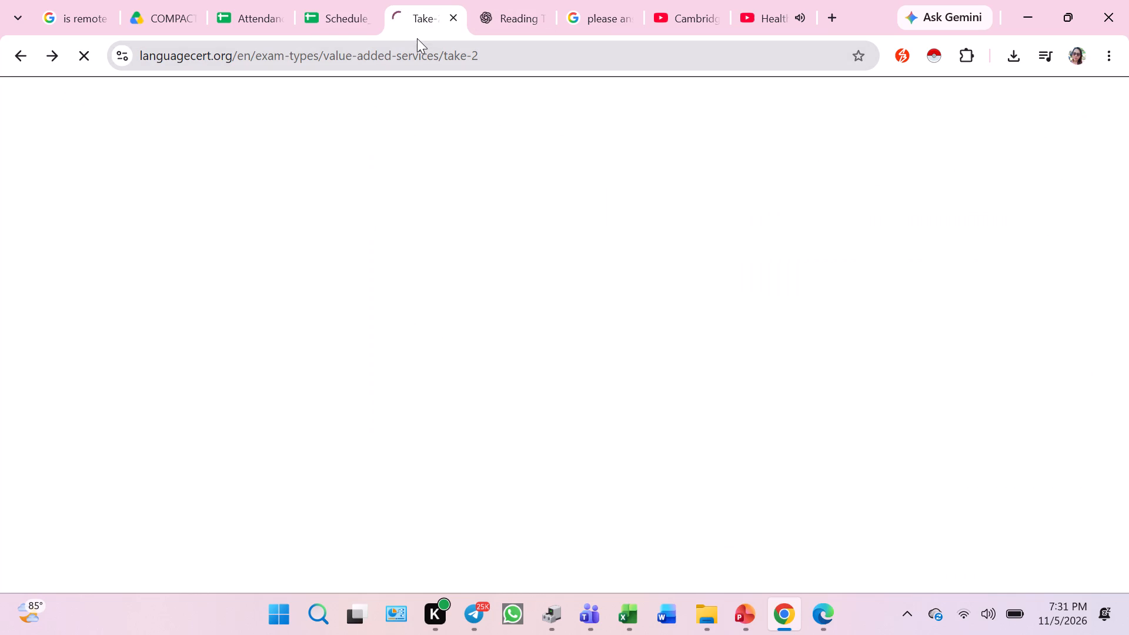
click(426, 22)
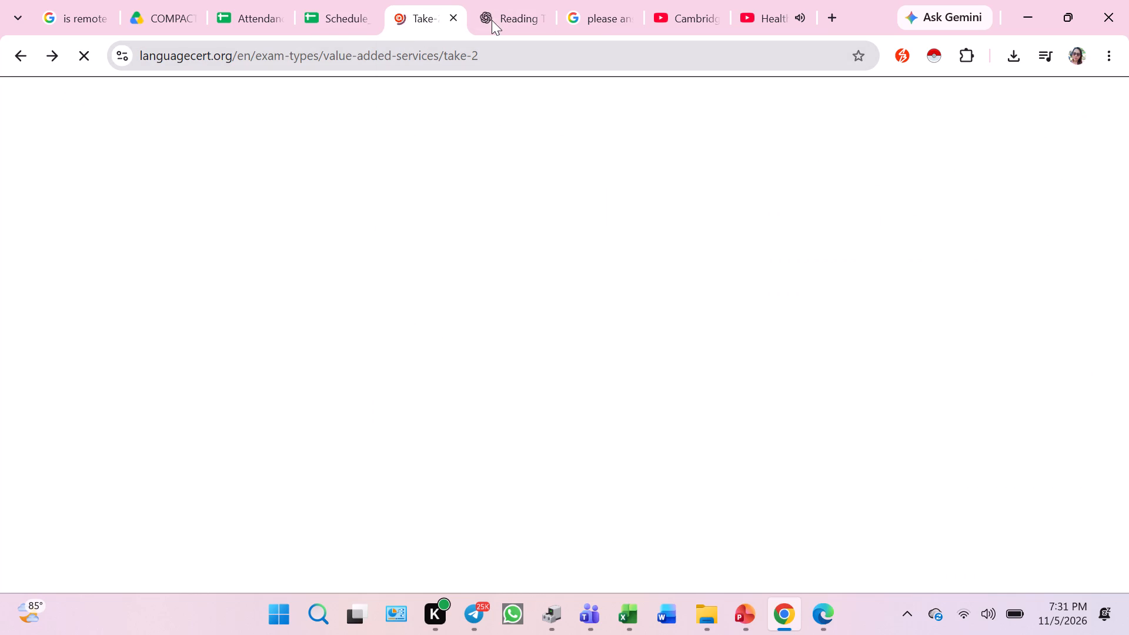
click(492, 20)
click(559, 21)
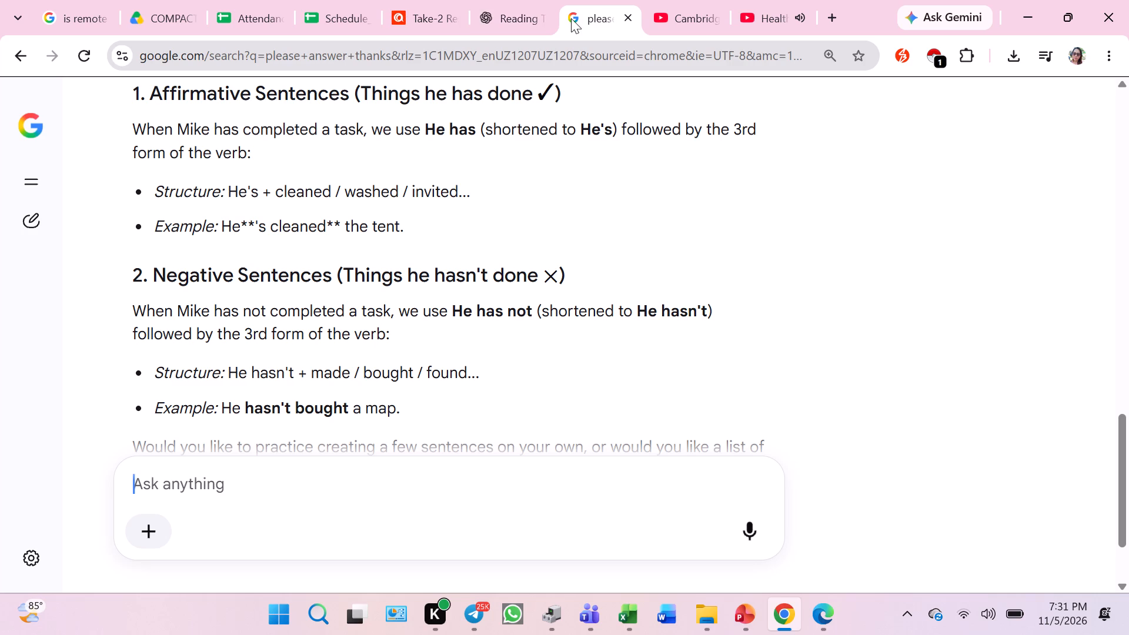
Search Google in a new tab for "health and hygiene interactive activity".
click(819, 14)
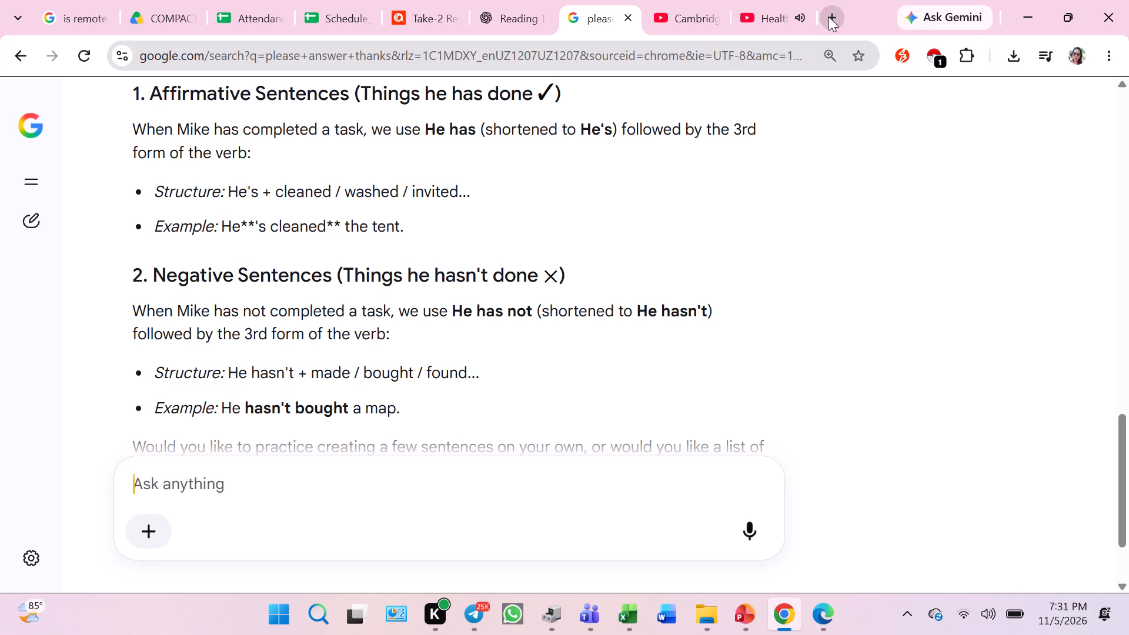
click(829, 16)
text(healthy)
key(space)
key(a)
key(BackSpace)
key(BackSpace)
key(BackSpace)
key(space)
text(and hyg)
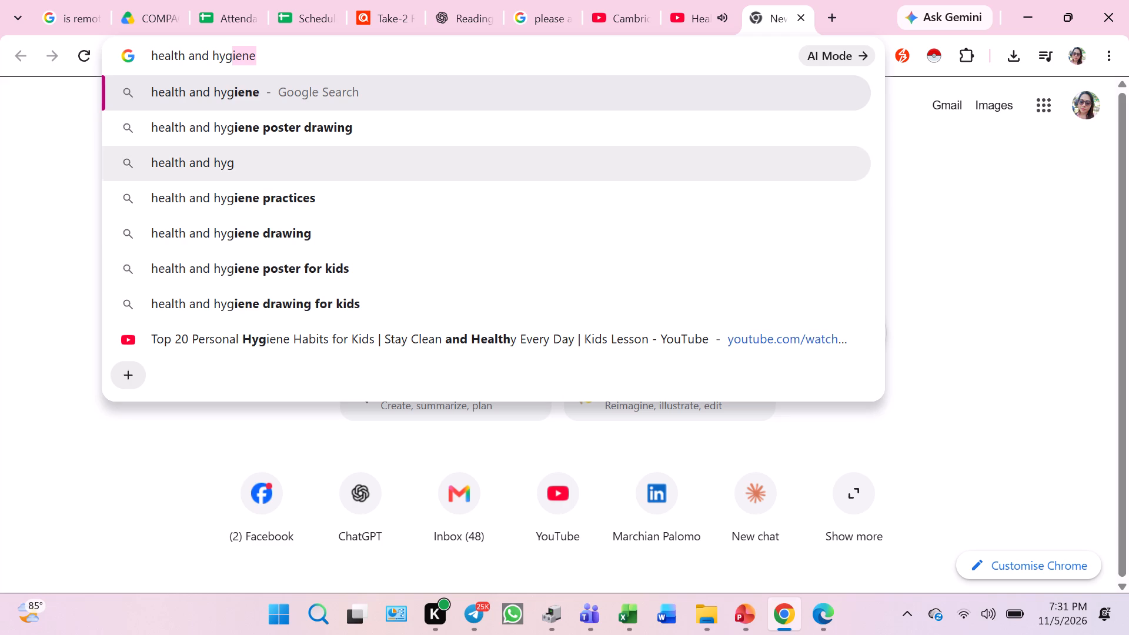
click(346, 61)
key(space)
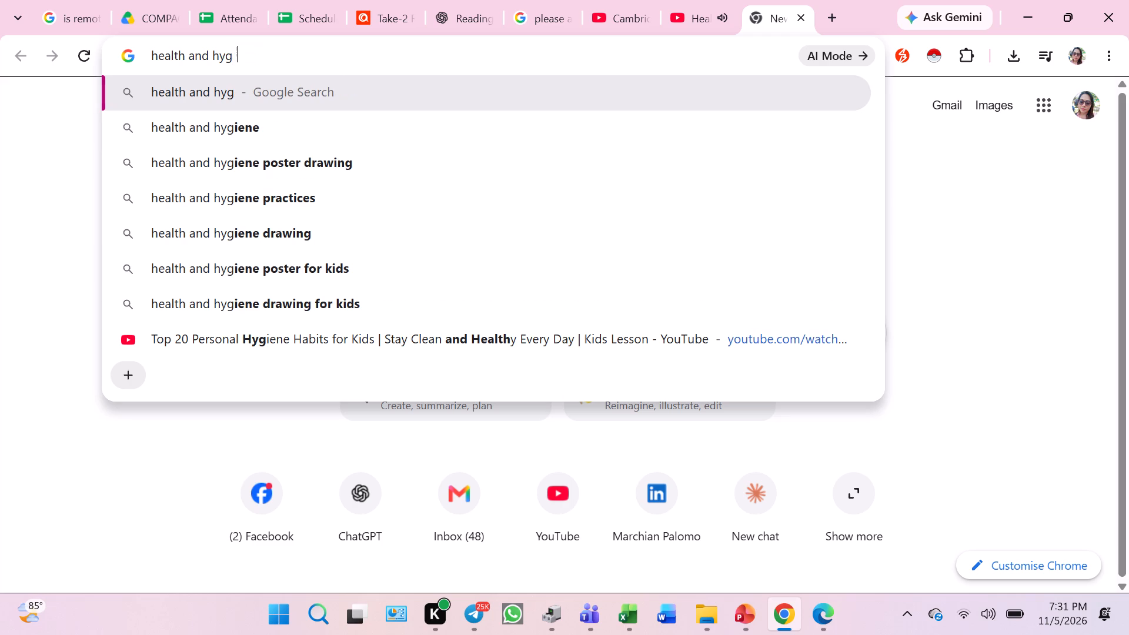
key(Return)
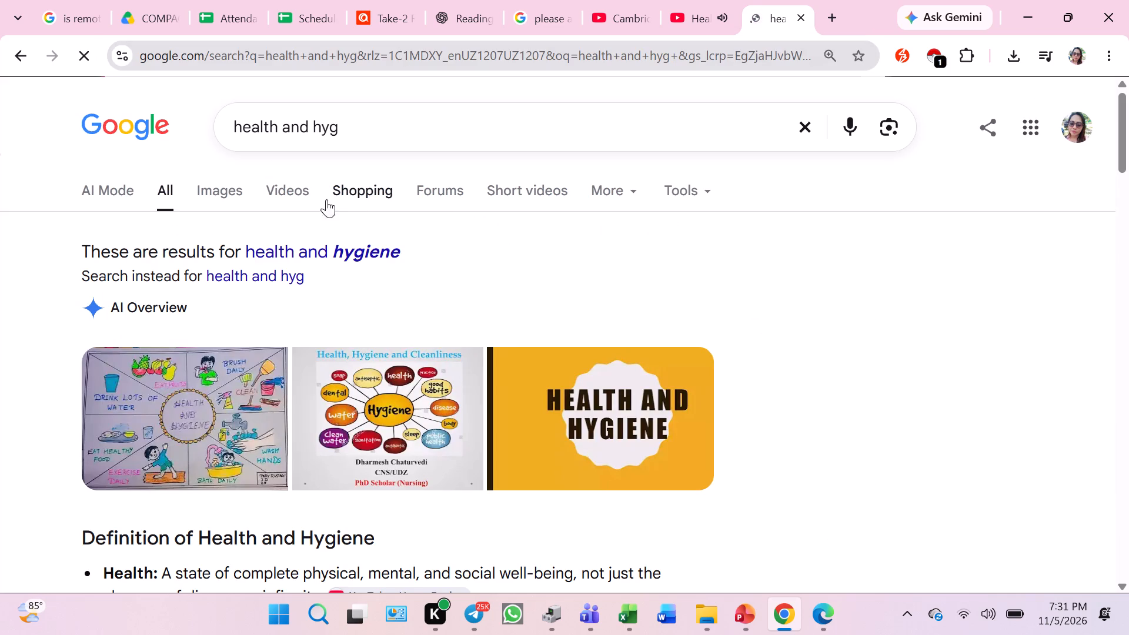
click(357, 131)
text(iend)
key(BackSpace)
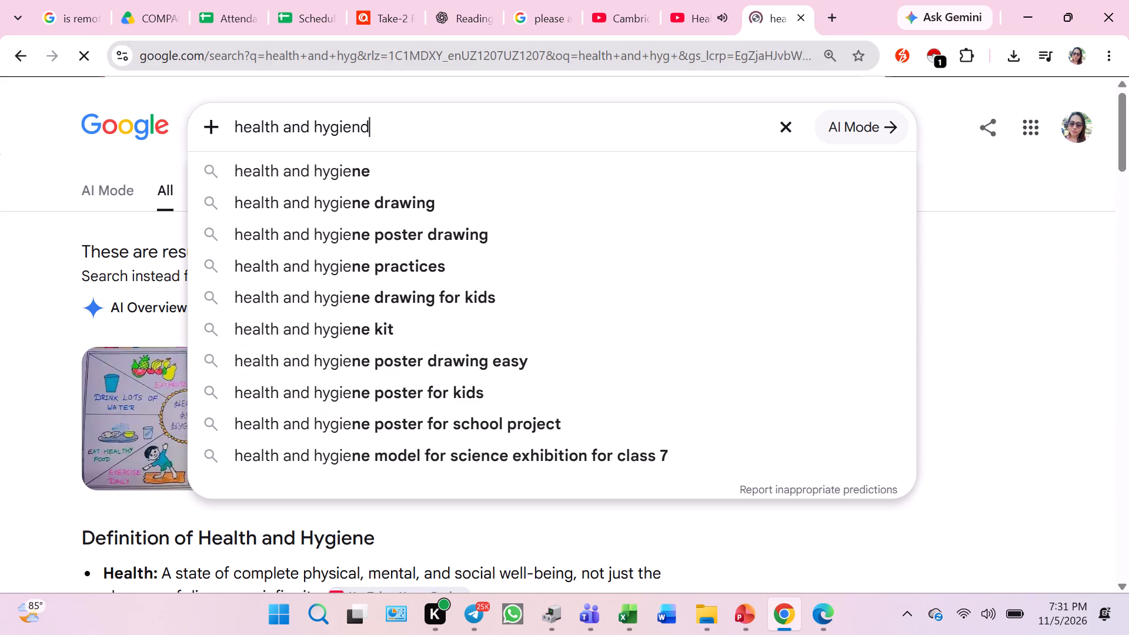
key(c)
key(BackSpace)
text(e)
key(space)
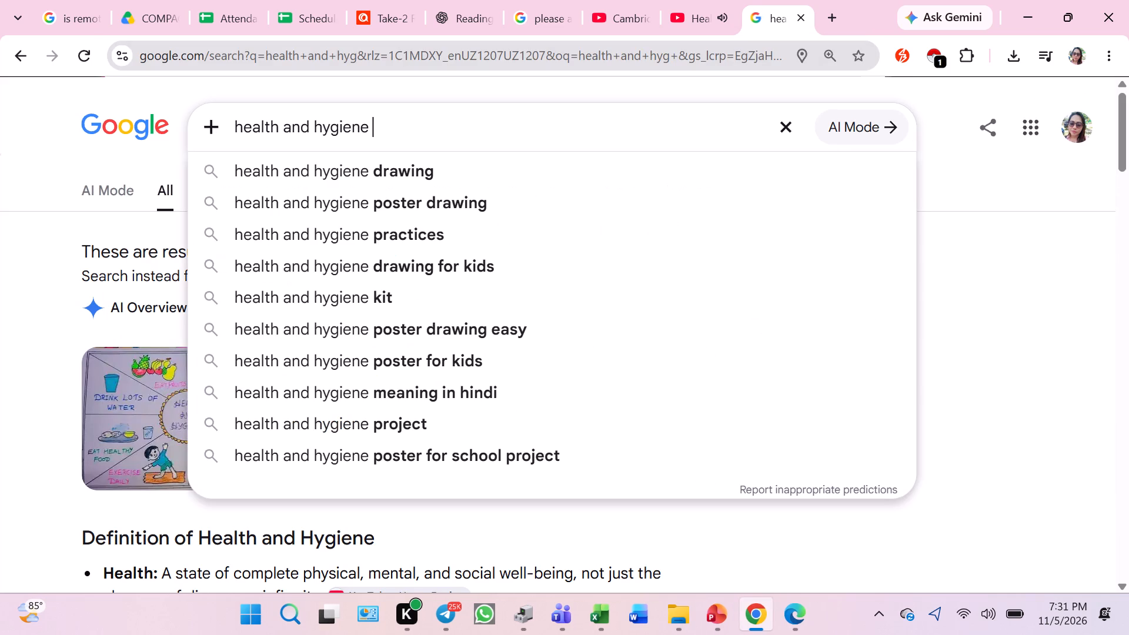
text(interactive a)
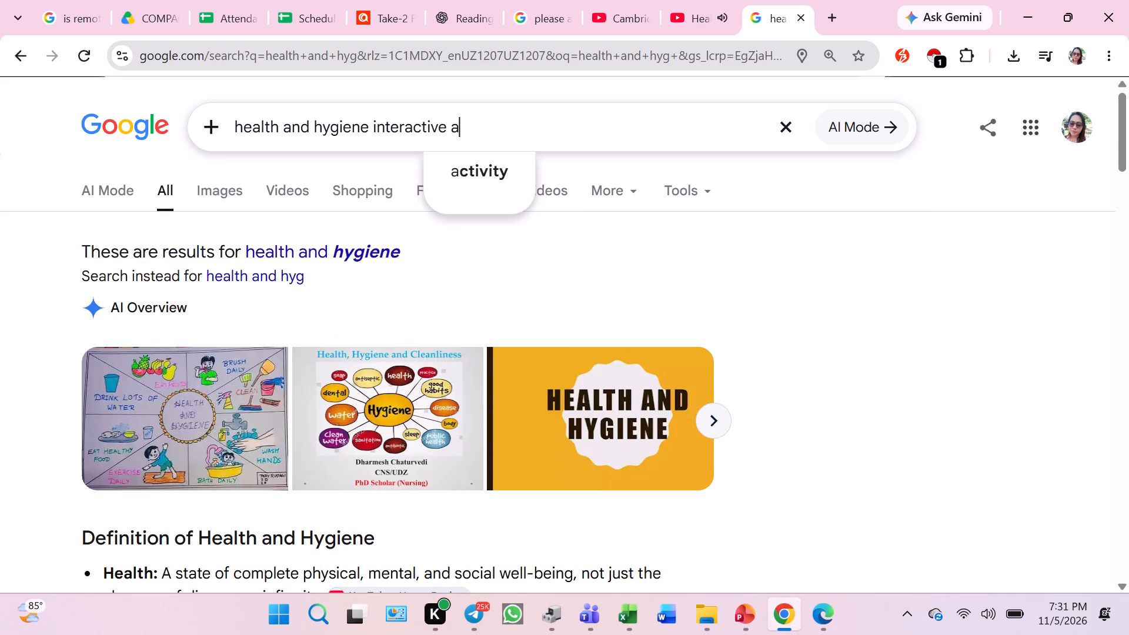
key(Down)
key(Return)
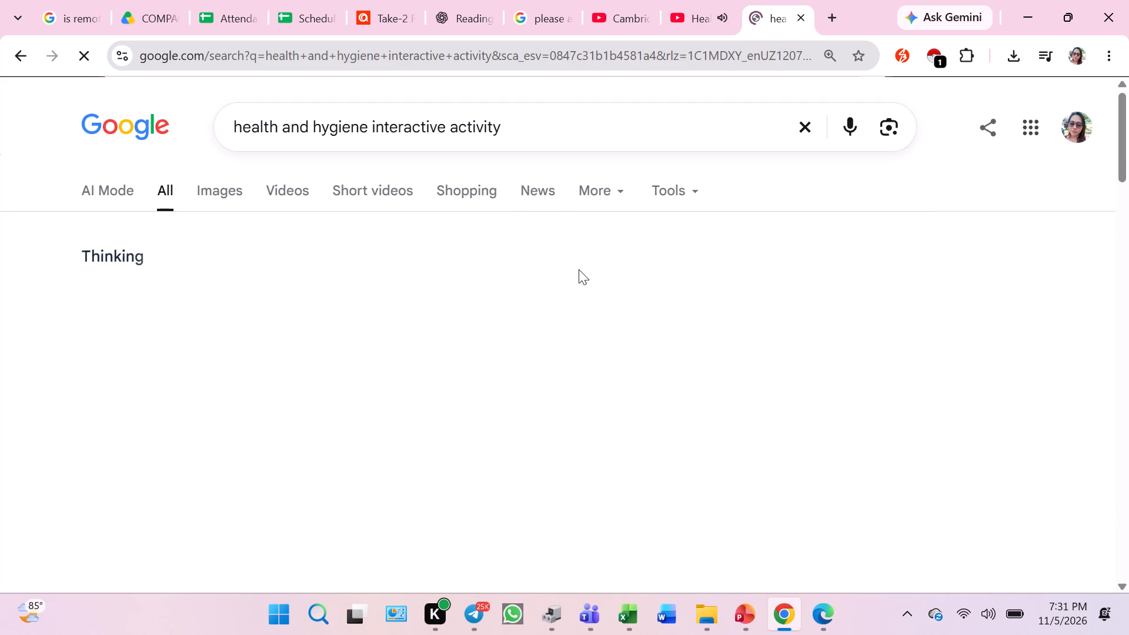
Open the Wordwall result "Personal Hygiene - Teaching resources" in a new tab and switch to it.
scroll(508, 356, down, 3)
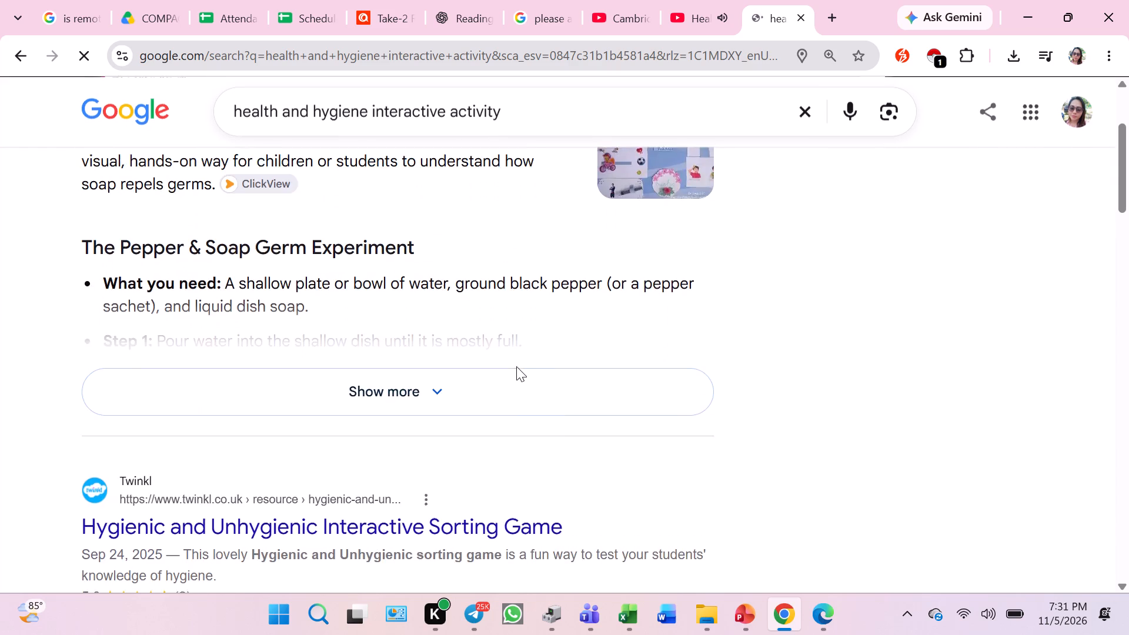
scroll(516, 366, down, 4)
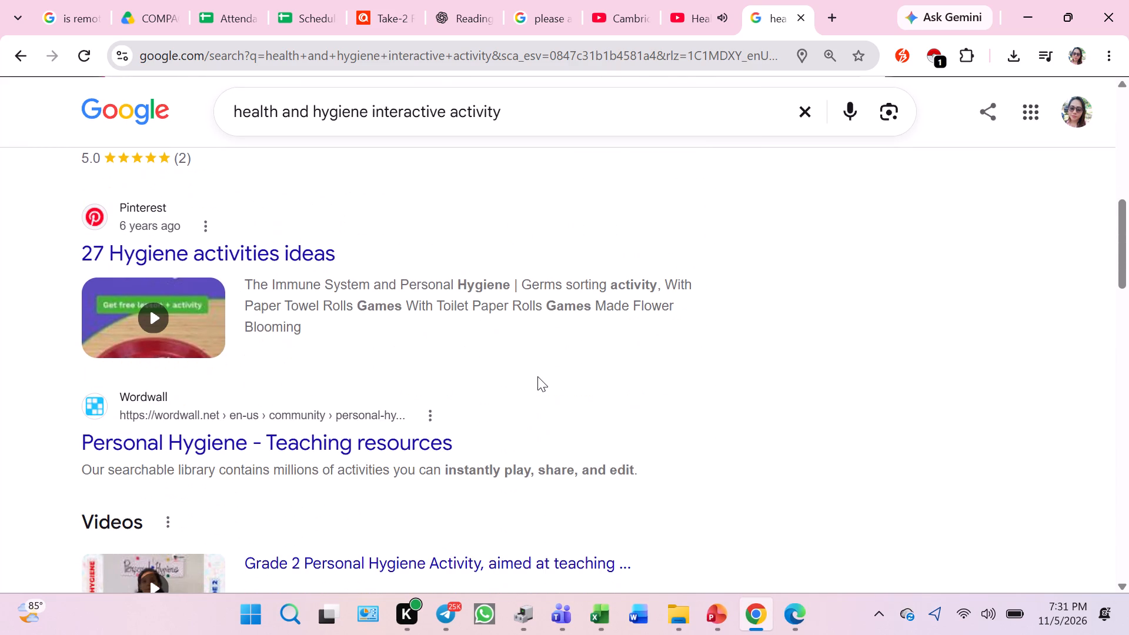
scroll(508, 362, down, 2)
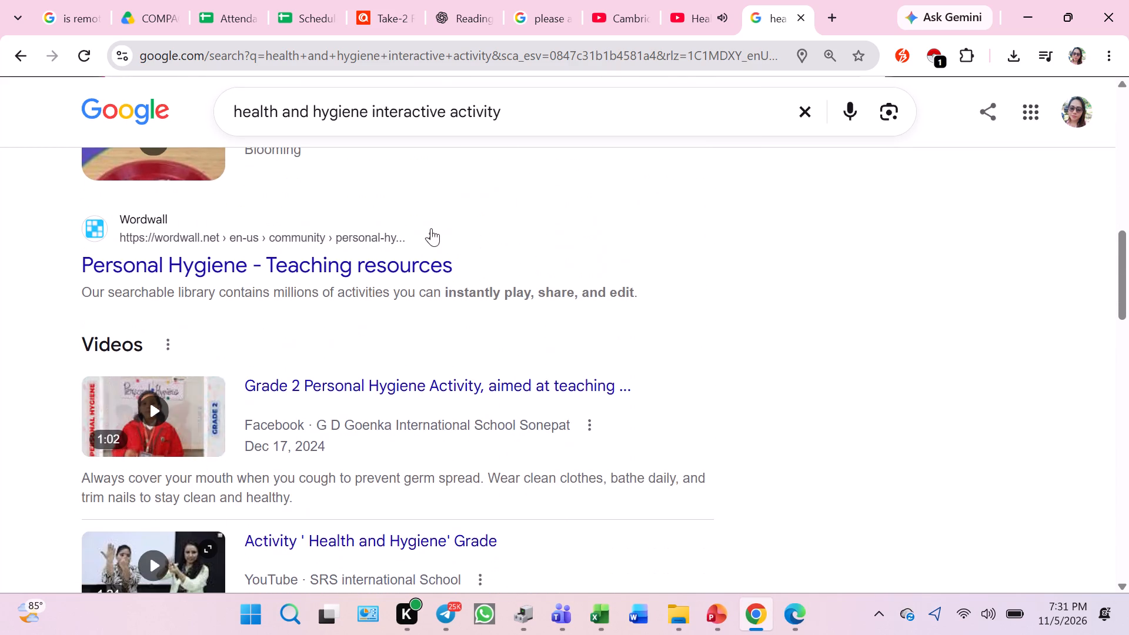
right_click(370, 262)
click(387, 279)
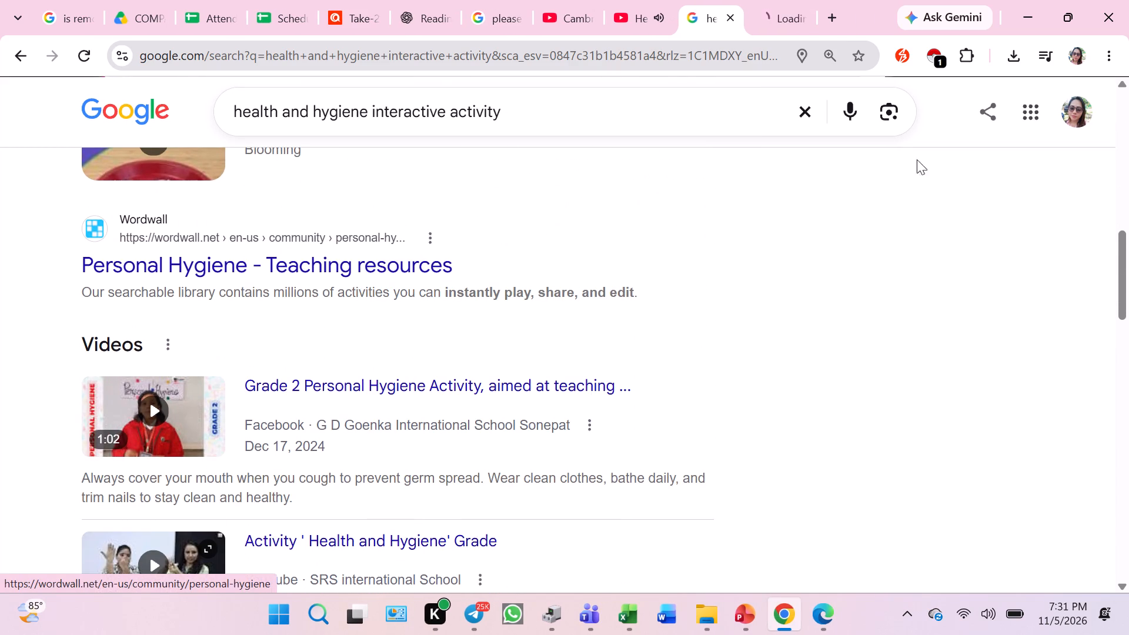
click(781, 21)
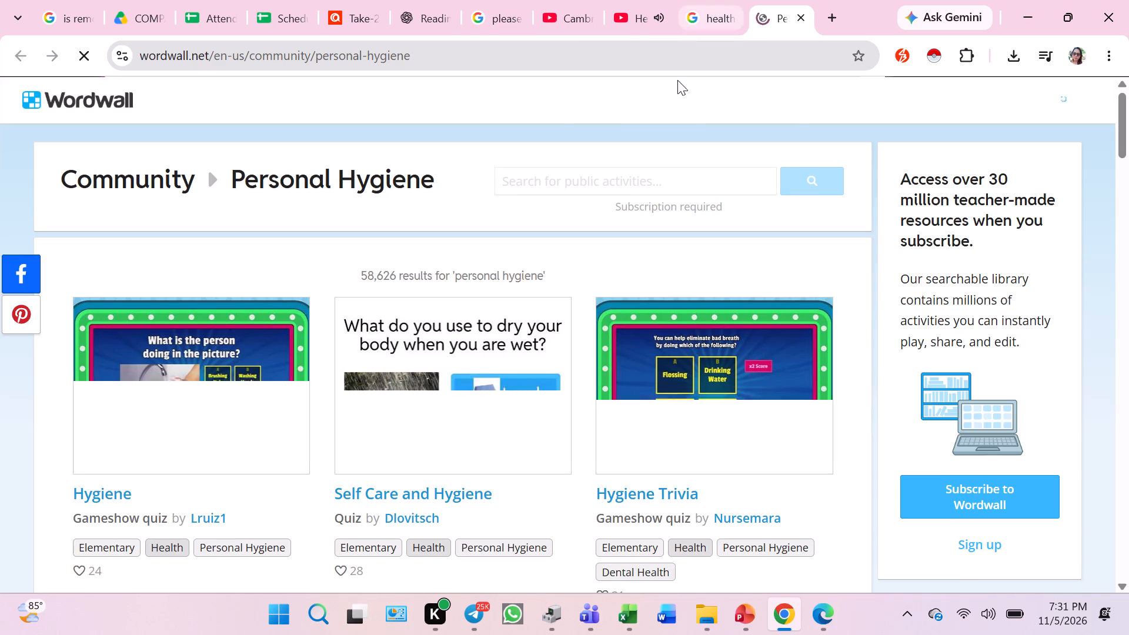
Open the "Self Care and Hygiene" quiz from the Personal Hygiene community activities.
scroll(614, 256, down, 1)
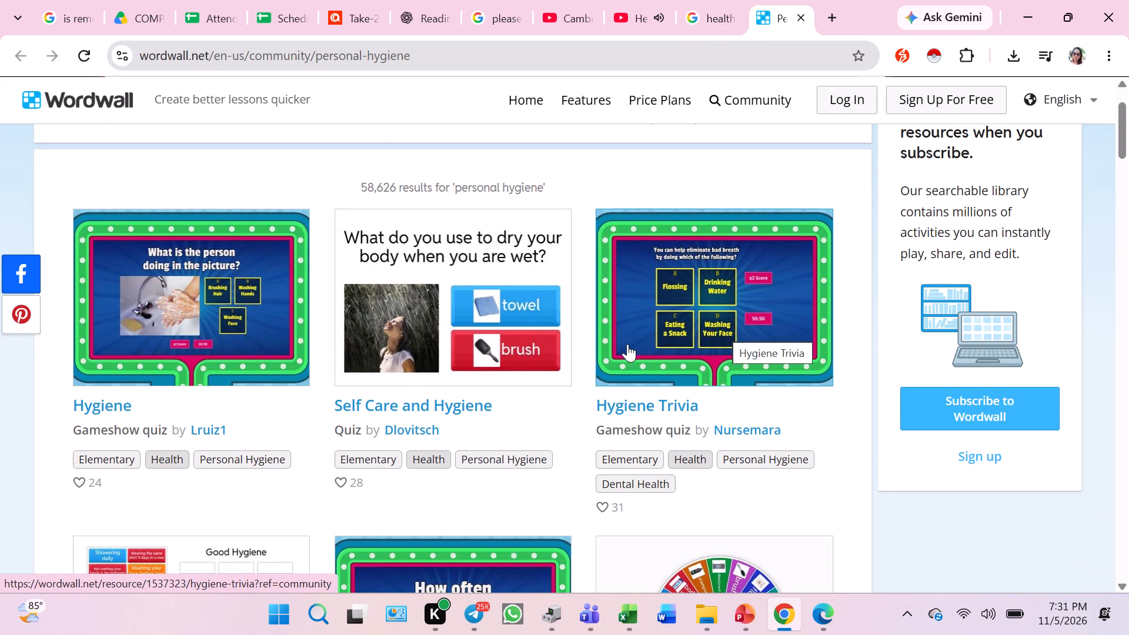
click(432, 326)
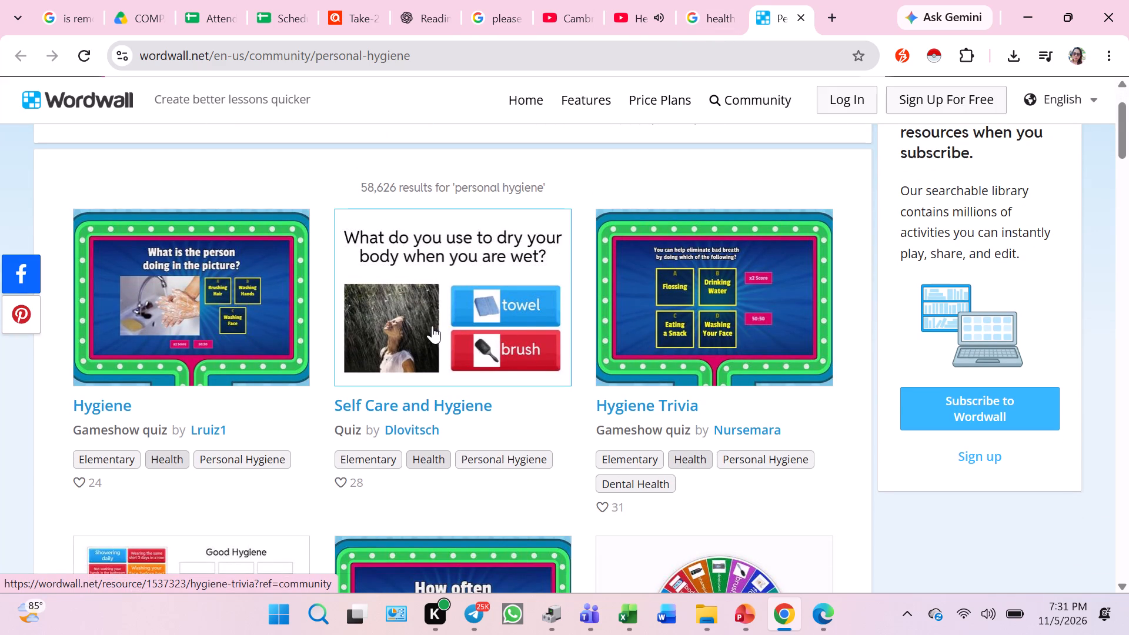
Pause the "Health & Hygiene Quiz for Kids!" video on YouTube and return to the Wordwall quiz.
click(634, 12)
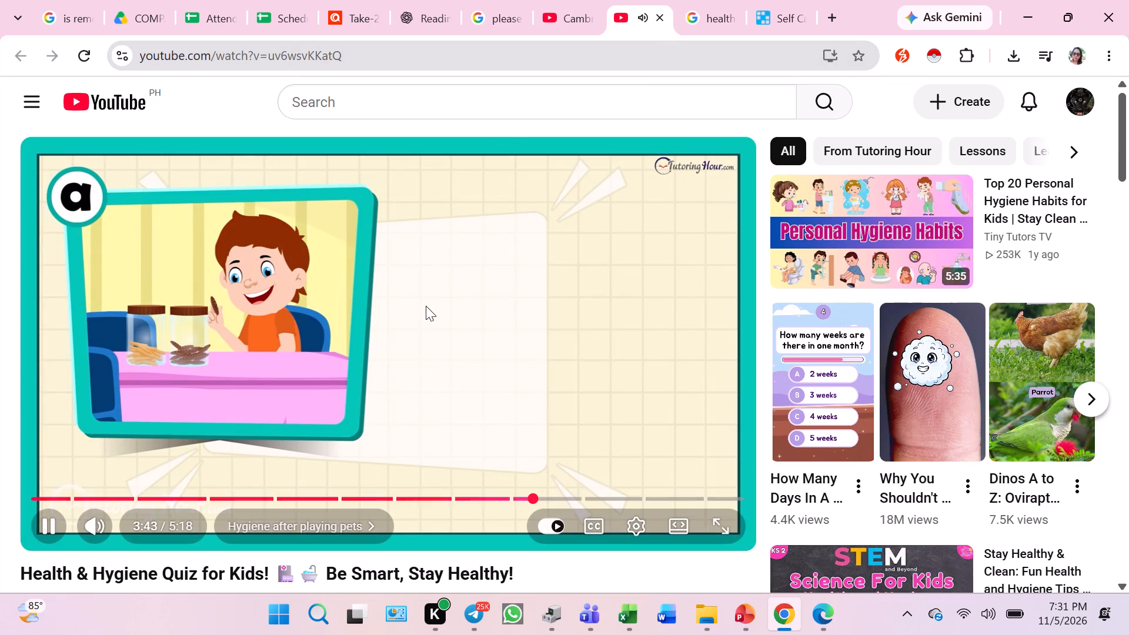
click(45, 522)
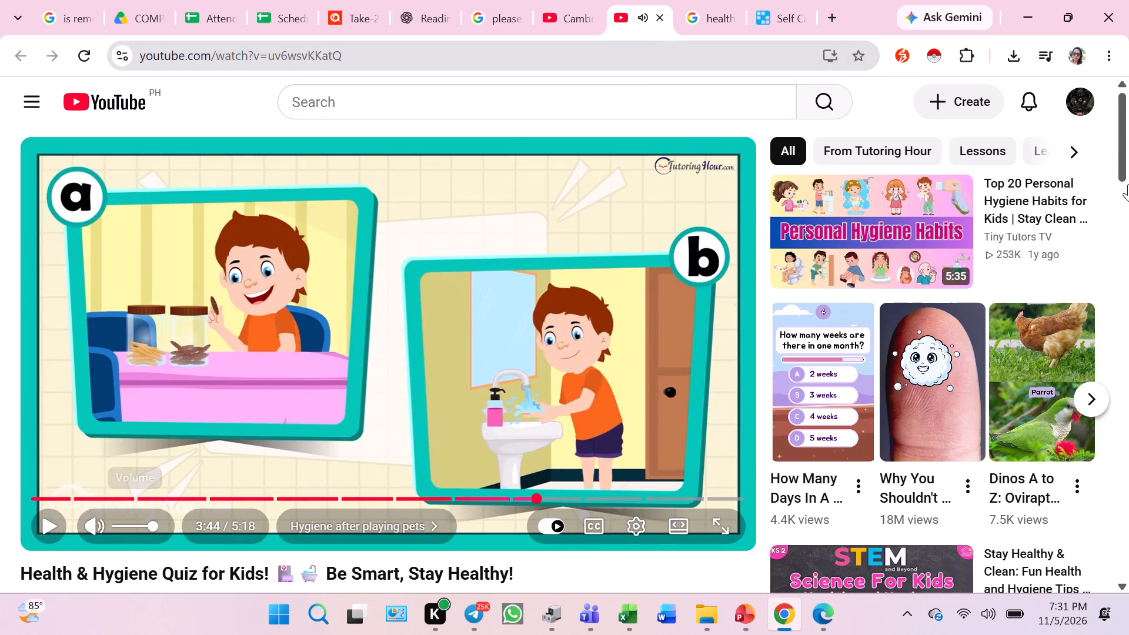
click(790, 12)
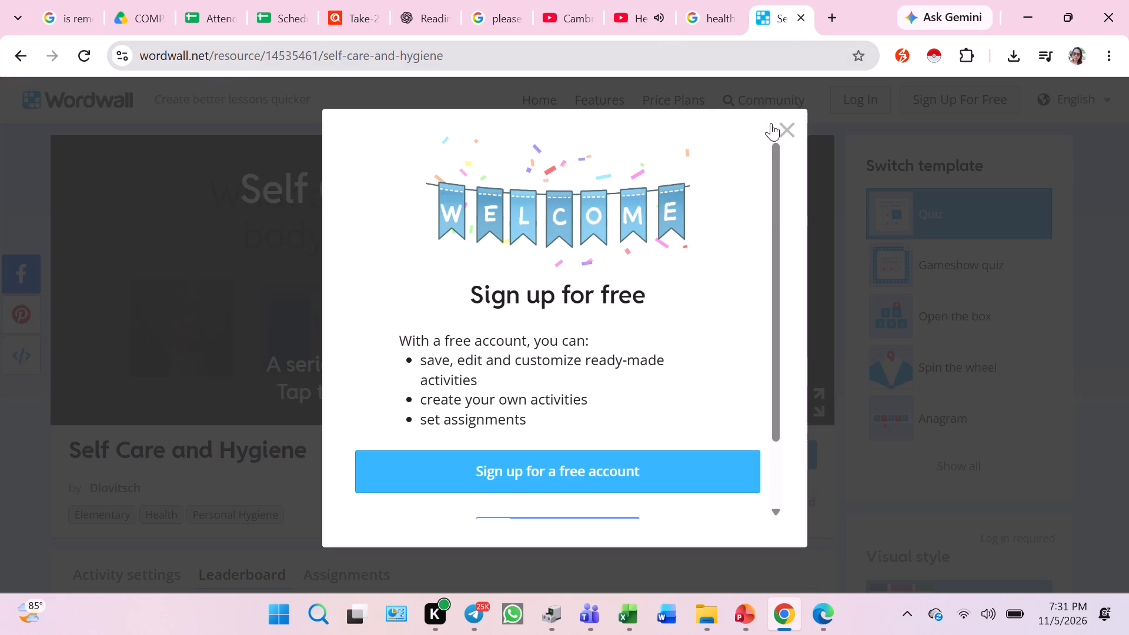
Examine the remaining sign-in options in the Wordwall sign-up dialog over the Self Care and Hygiene quiz.
drag(775, 125, 776, 412)
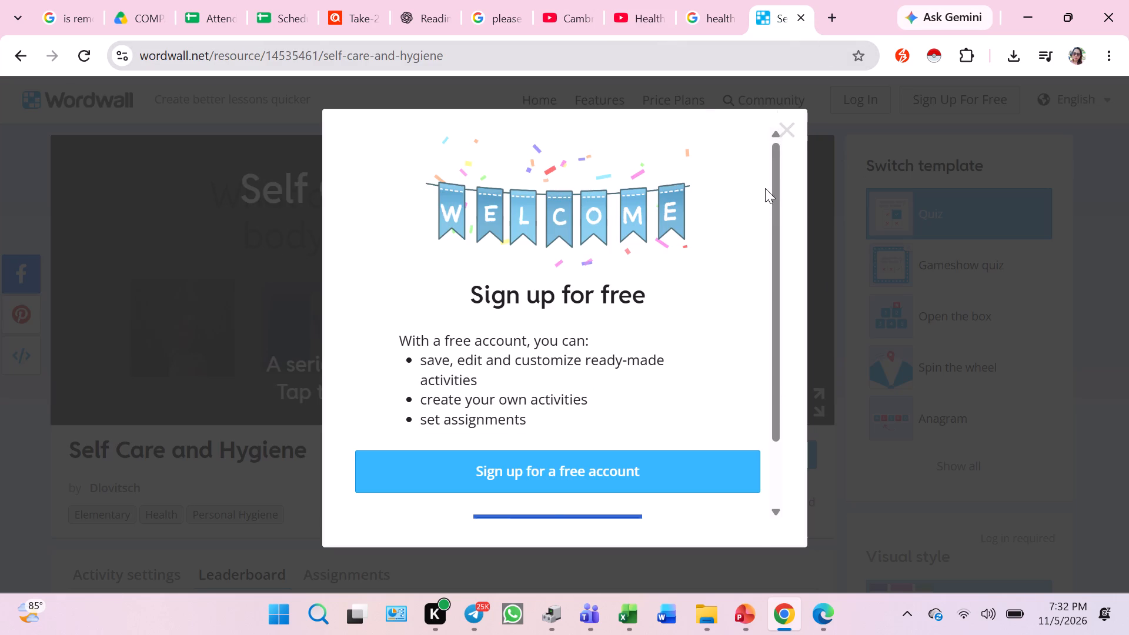
scroll(777, 365, down, 8)
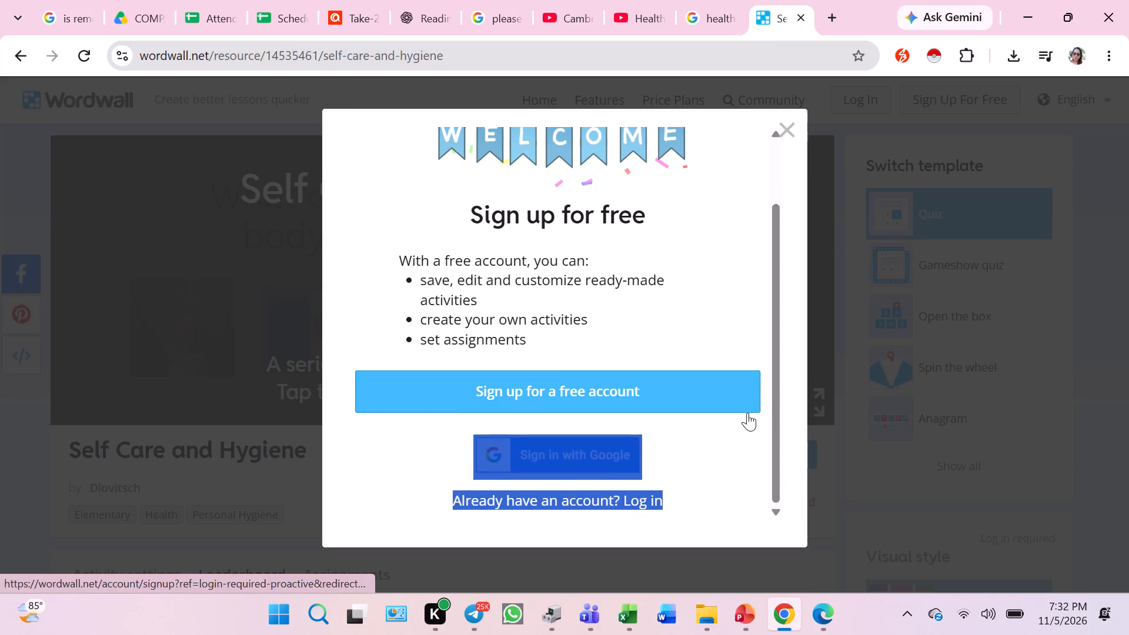
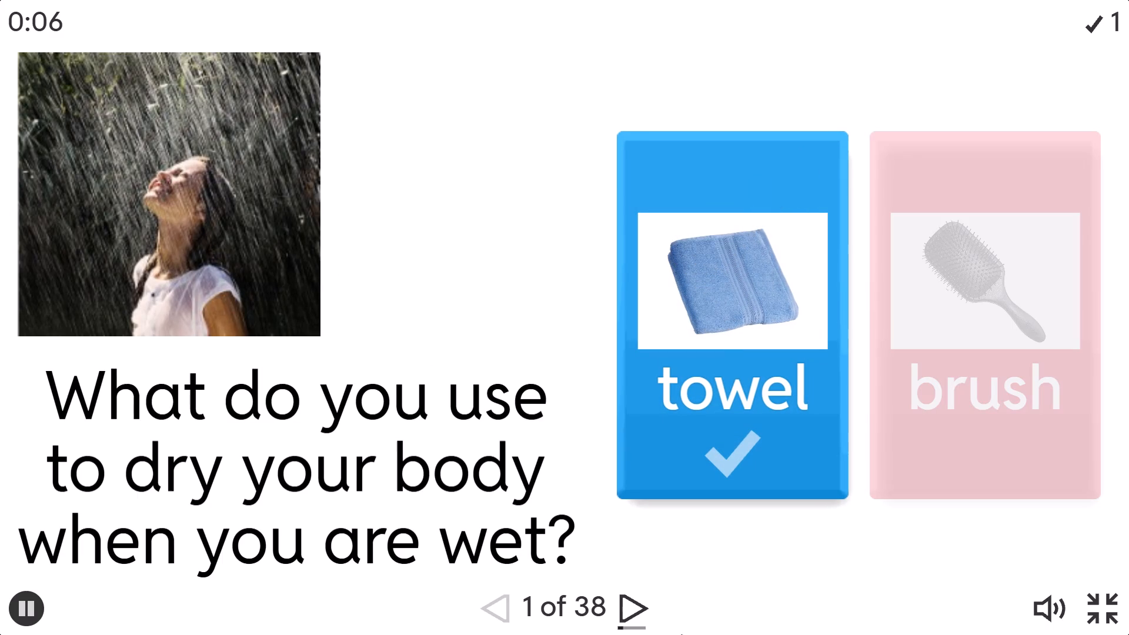
Preview question 2 of the Self Care and Hygiene quiz, answering it with "thirsty", and leave full-screen mode.
click(654, 609)
click(623, 613)
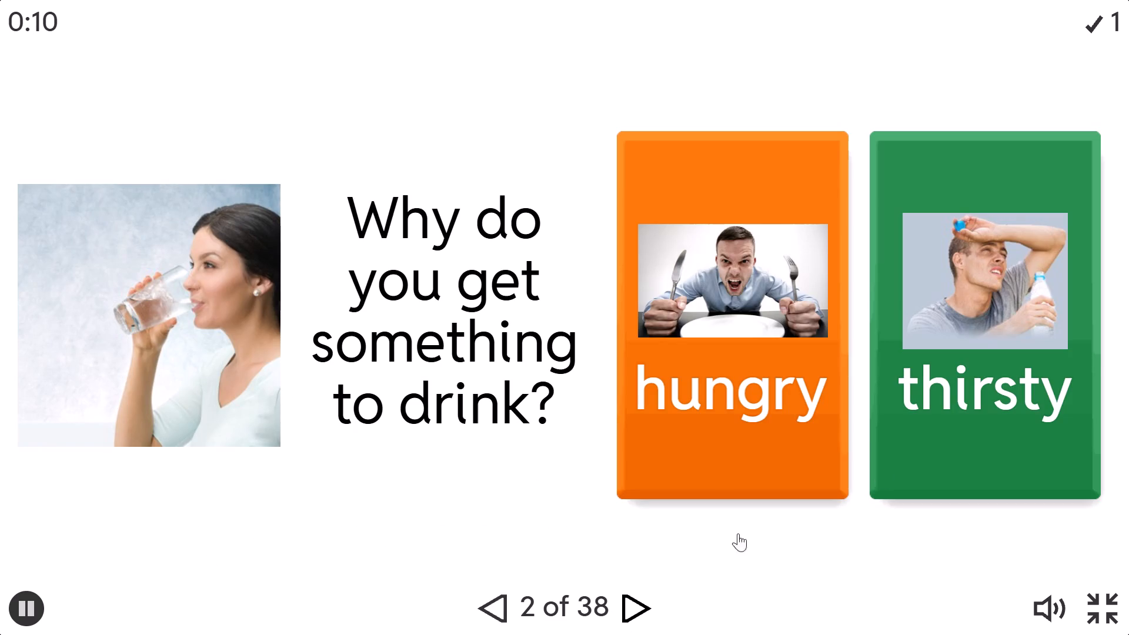
click(976, 414)
click(217, 182)
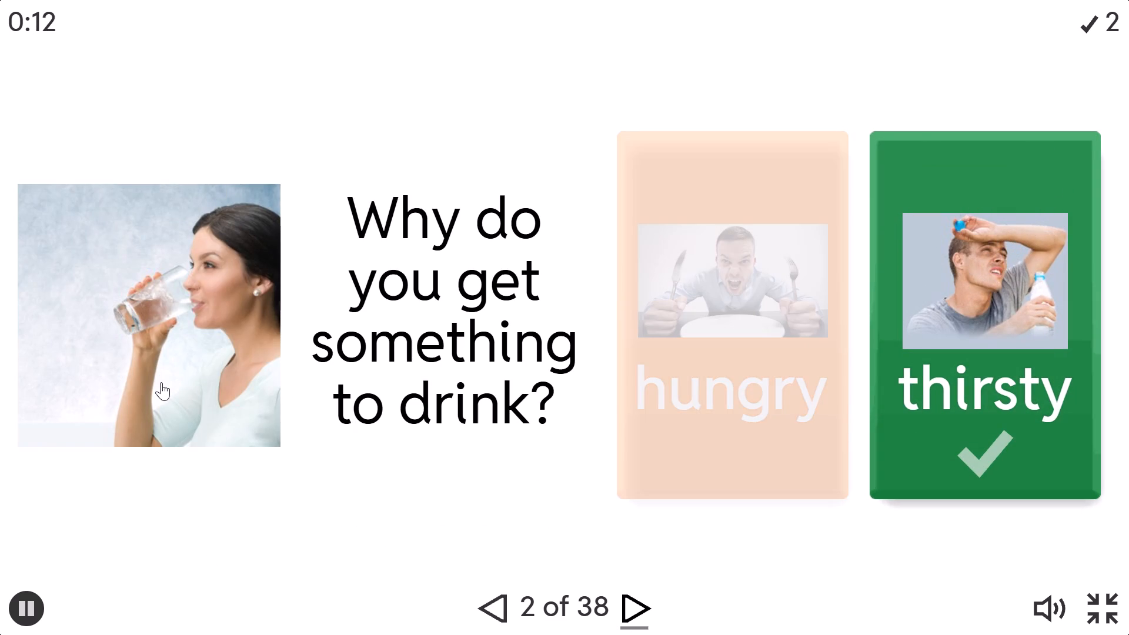
key(Escape)
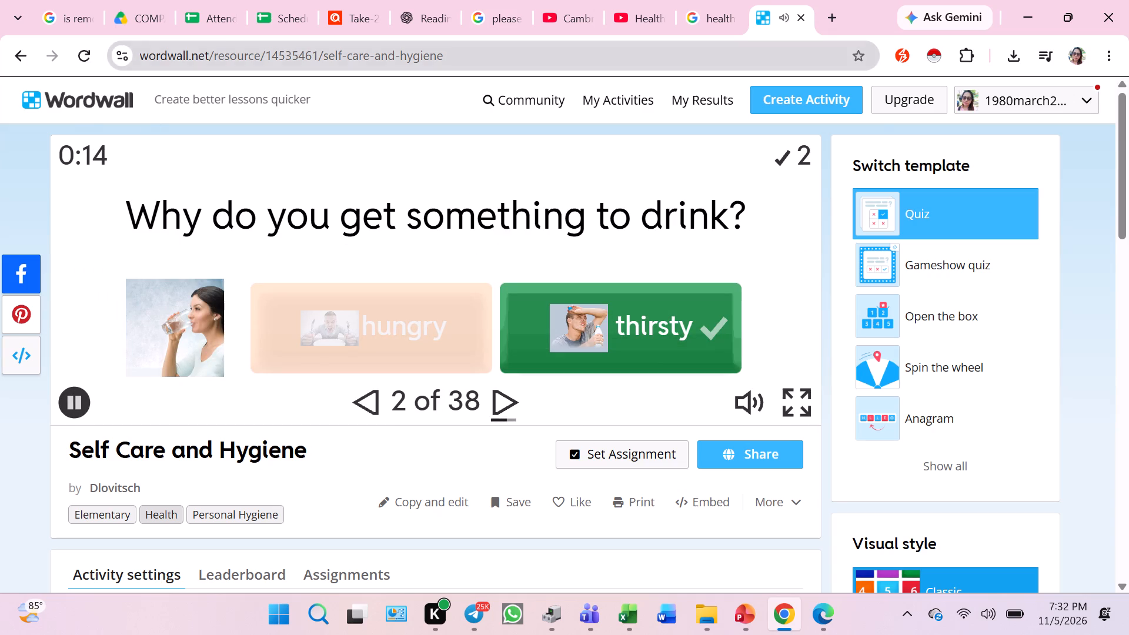
Switch to the staying_healthy_vocabulary presentation in PowerPoint and replace the YouTube link on slide 18 with the Wordwall Self Care and Hygiene quiz's web address.
click(229, 56)
key(ctrl+c)
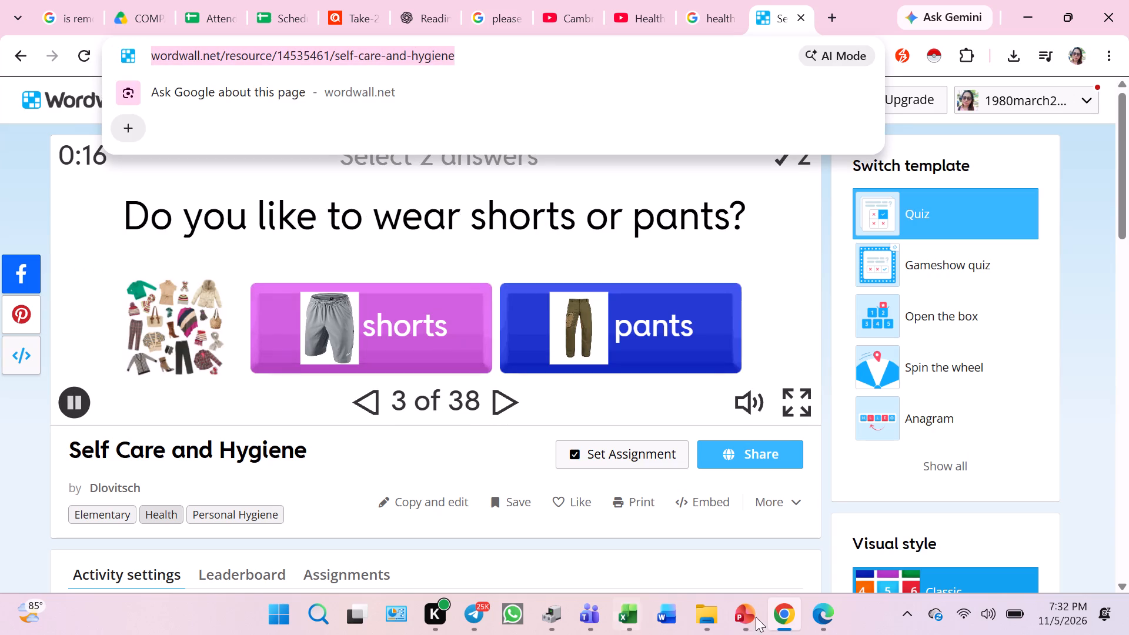
click(827, 622)
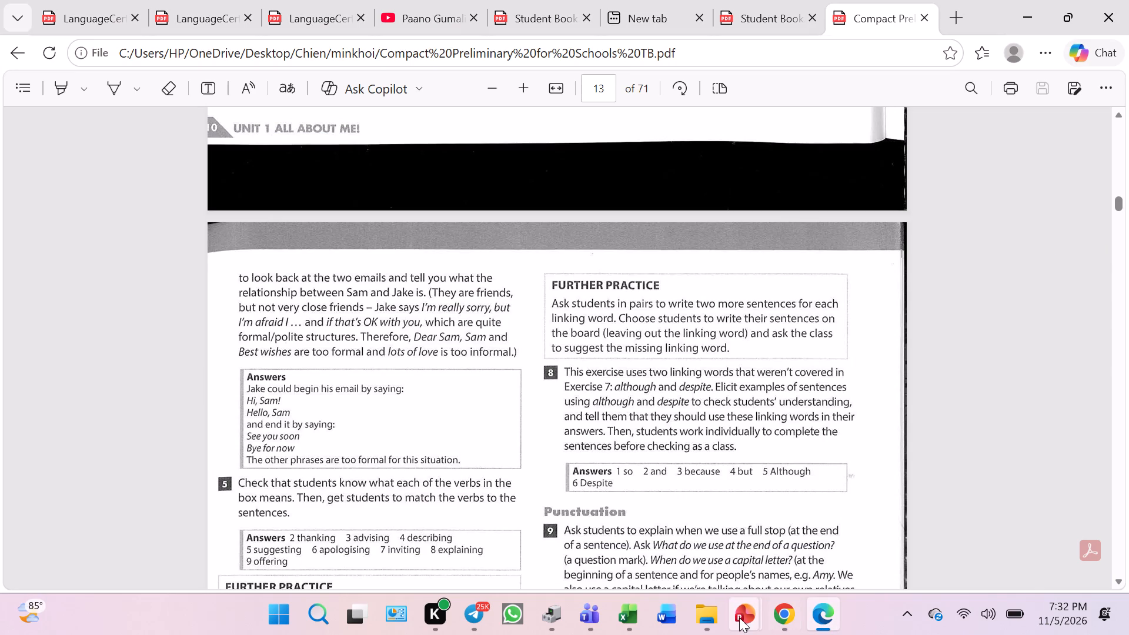
click(739, 617)
click(914, 550)
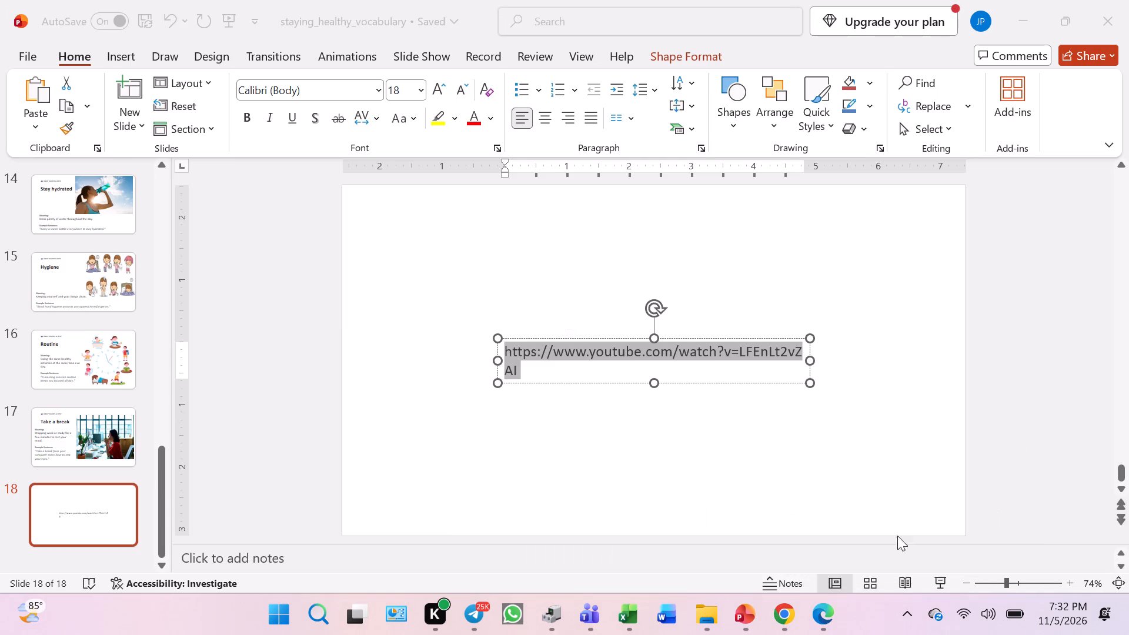
click(714, 381)
key(BackSpace)
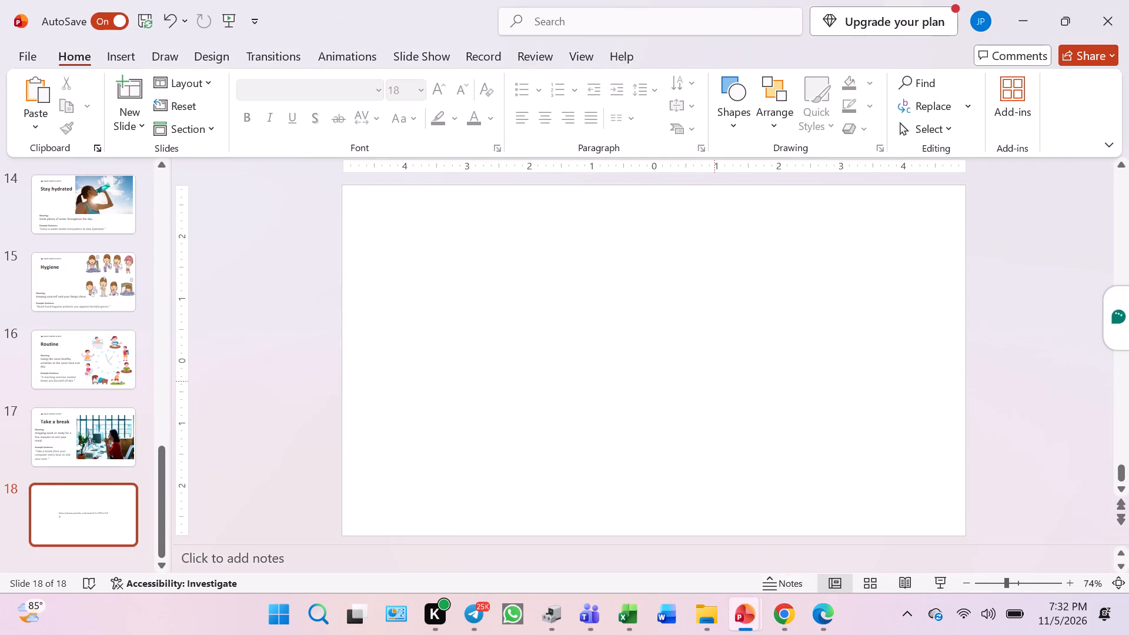
key(ctrl+v)
Move the Wordwall link's text box to the upper left of slide 18 and widen it to fit the link on one line.
drag(693, 380, 657, 339)
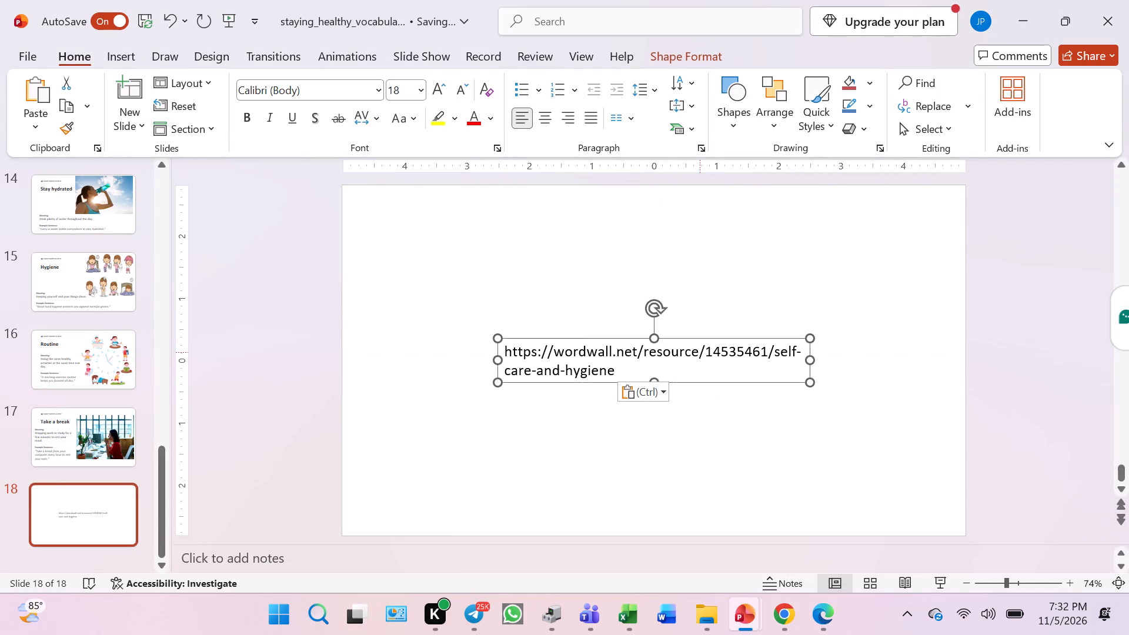
drag(657, 339, 583, 276)
drag(702, 259, 849, 258)
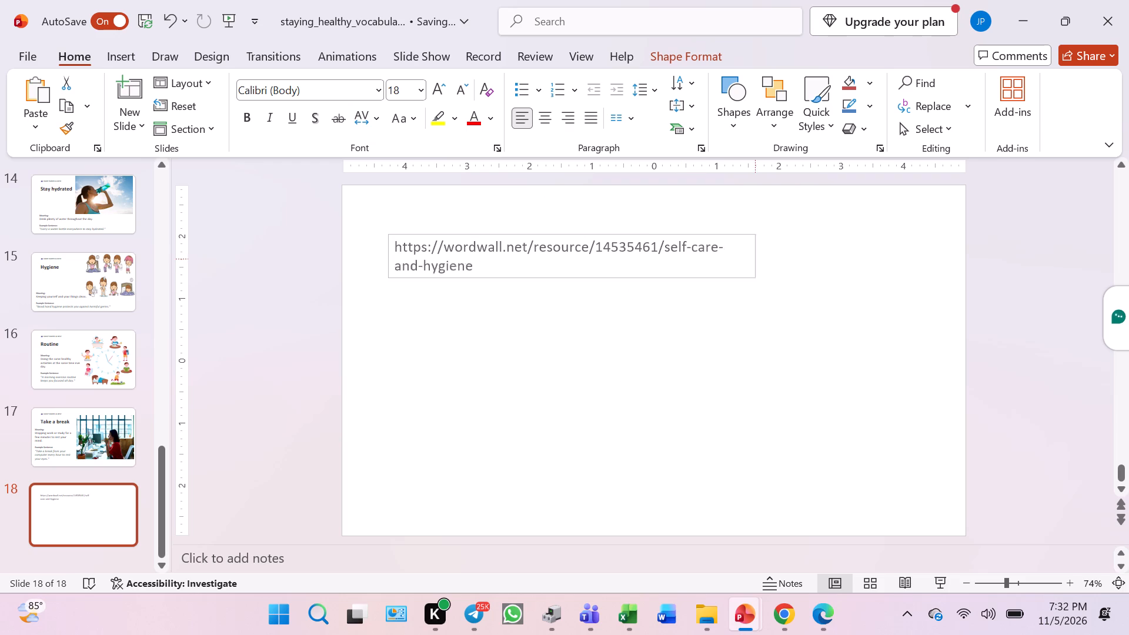
drag(849, 258, 902, 257)
click(833, 339)
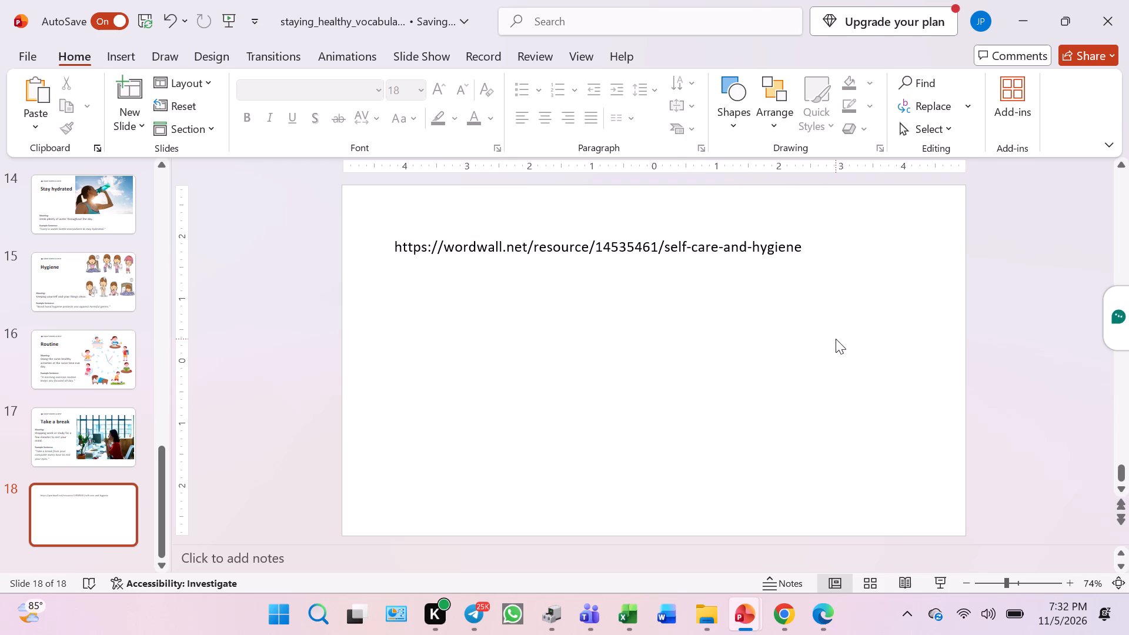